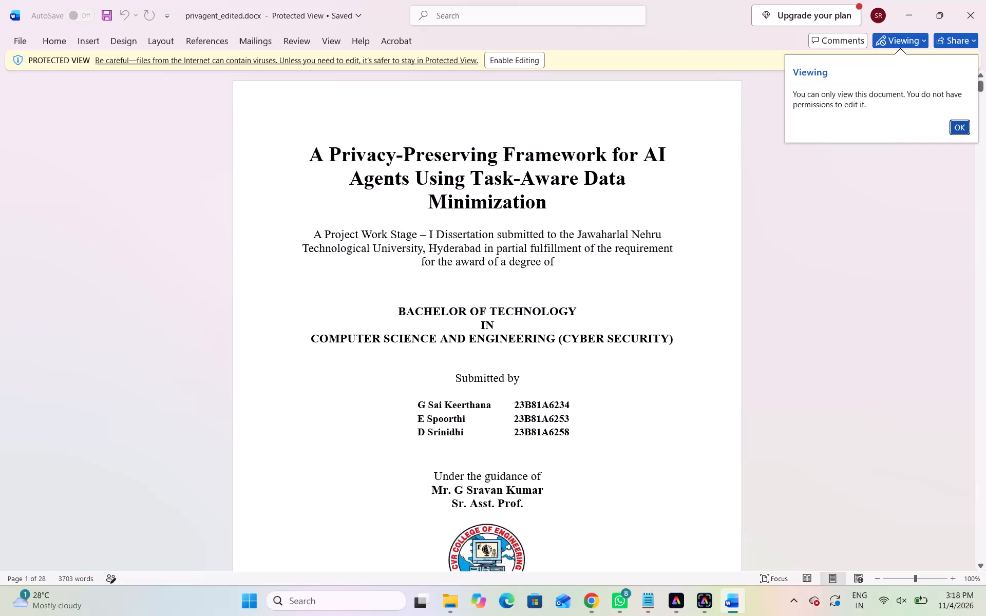
# Enable editing for the protected dissertation document privagent_edited.docx.
pyautogui.scroll(-1, 406, 474)
pyautogui.scroll(1, 512, 376)
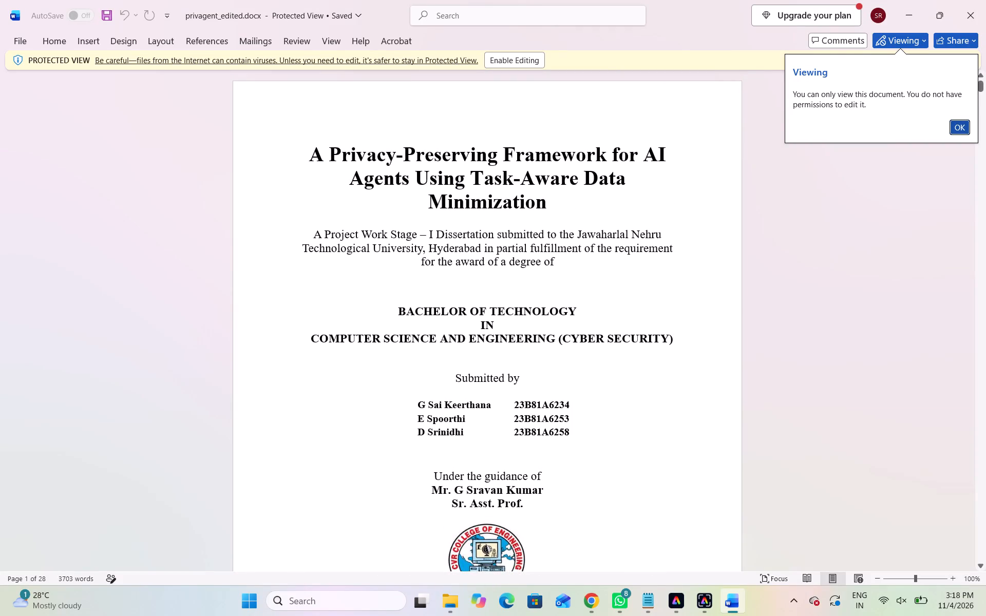
pyautogui.scroll(1, 512, 376)
pyautogui.scroll(-2, 512, 376)
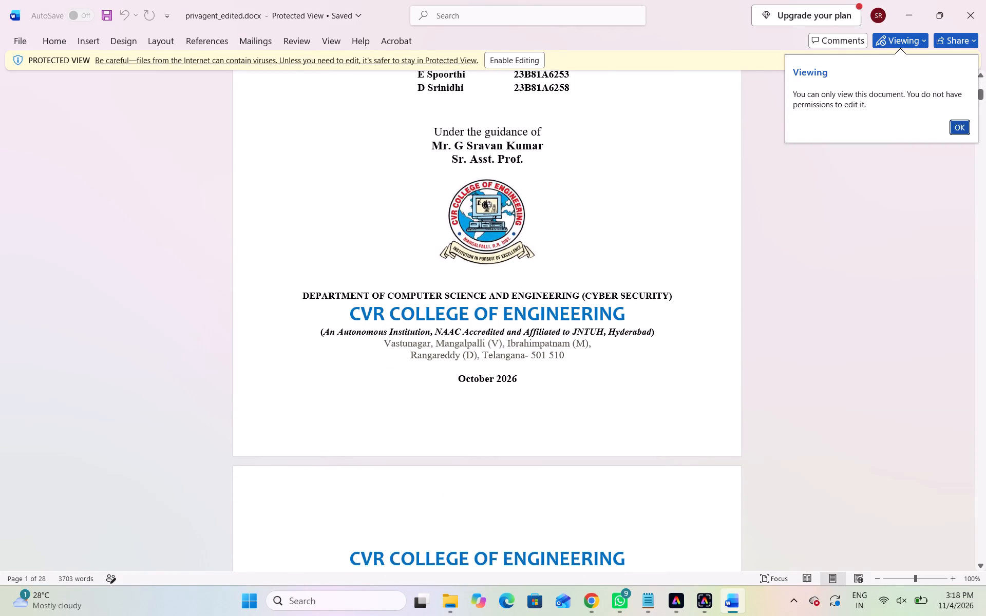
pyautogui.click(523, 62)
pyautogui.click(523, 62)
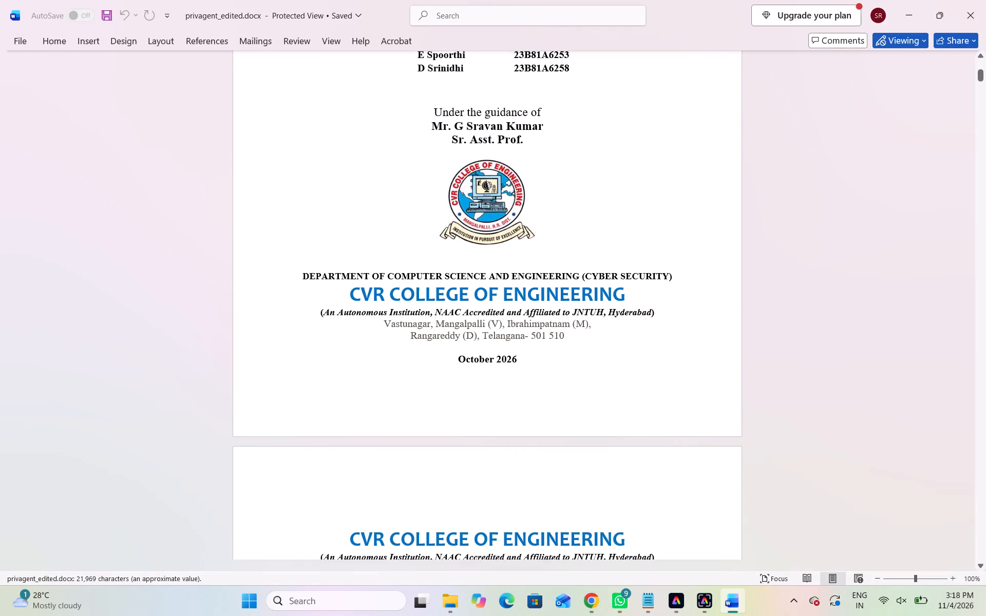
# Review the layout of the cover page and the certificate page of the dissertation.
pyautogui.scroll(1, 523, 319)
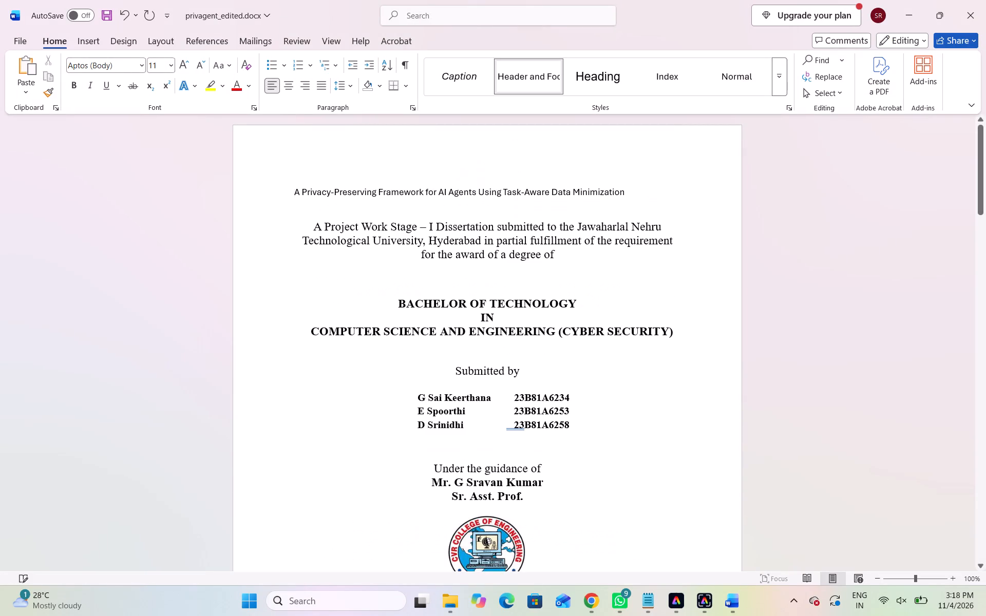
pyautogui.scroll(1, 523, 319)
pyautogui.scroll(-1, 580, 280)
pyautogui.scroll(-1, 558, 329)
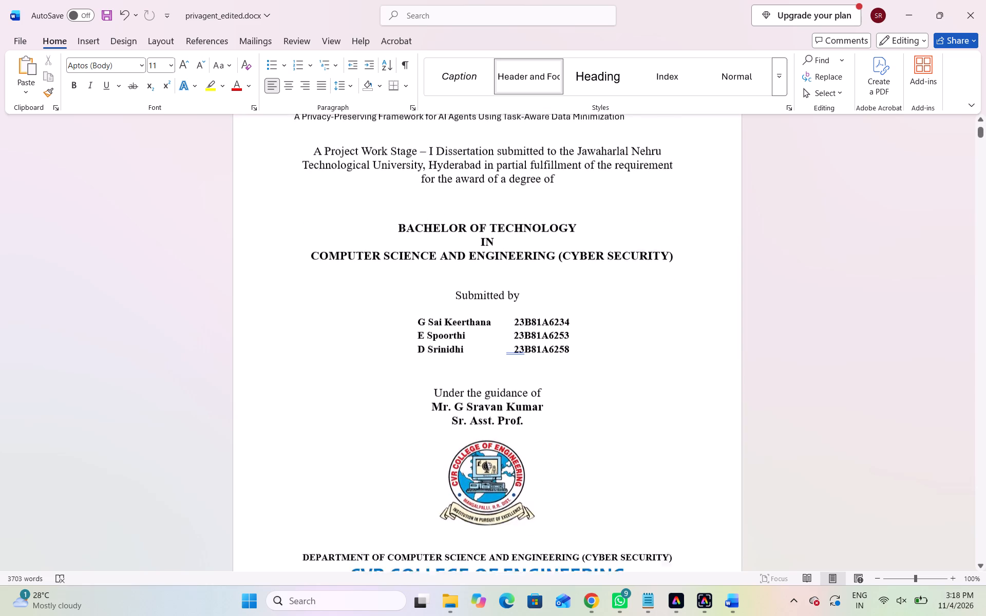
pyautogui.scroll(-1, 558, 329)
pyautogui.scroll(-2, 526, 390)
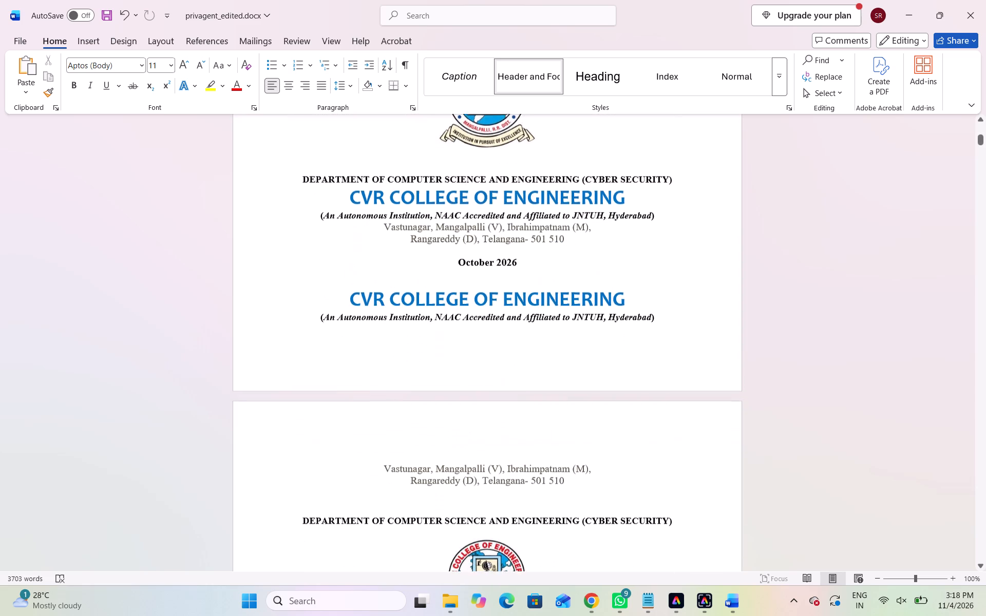
pyautogui.click(504, 431)
pyautogui.scroll(-2, 504, 454)
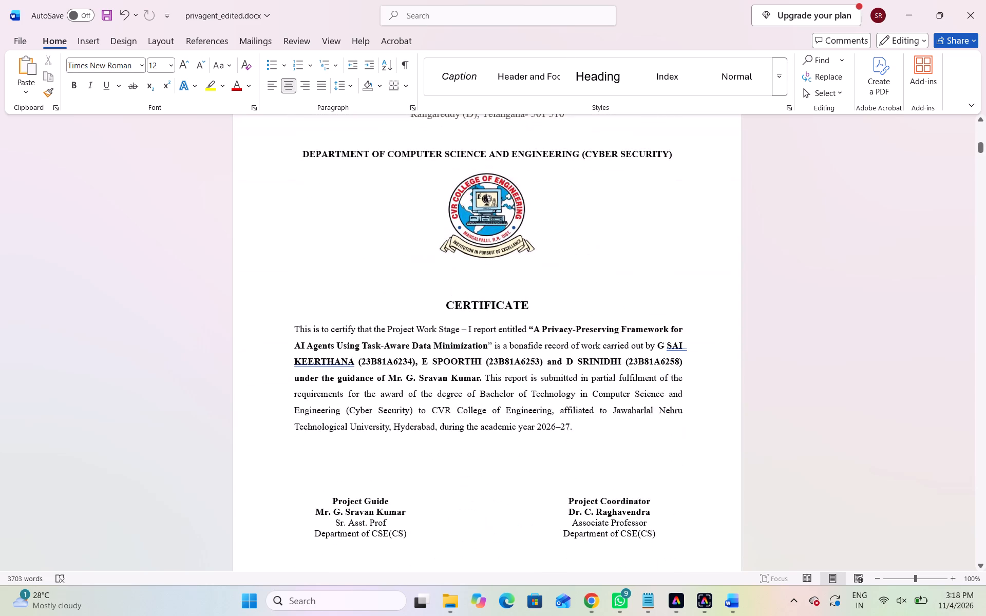
pyautogui.scroll(-1, 504, 454)
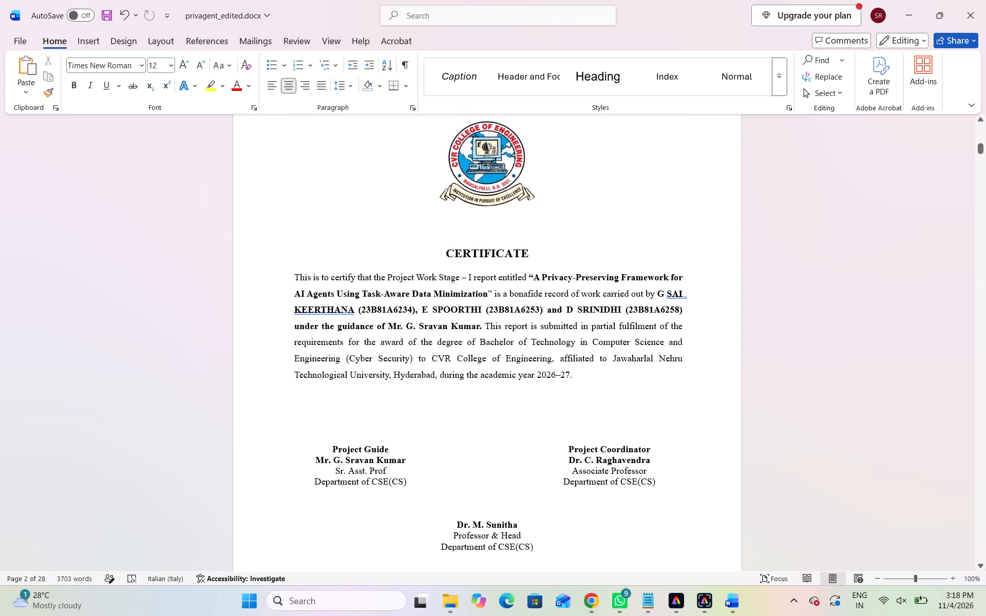
# Insert two blank lines before the DECLARATION heading below the certificate signatures to push it to the next page.
pyautogui.scroll(-1, 502, 411)
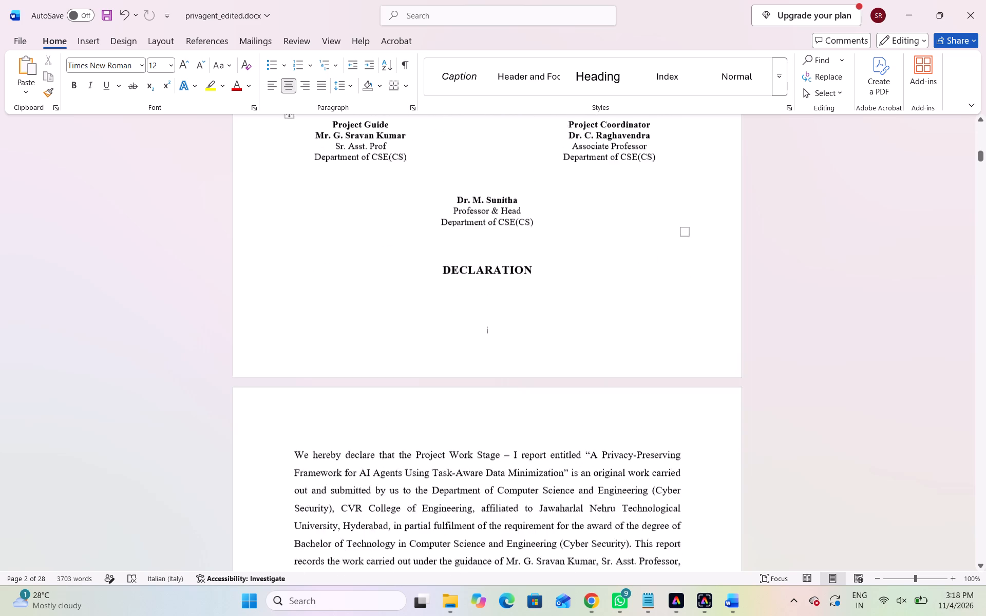
pyautogui.scroll(-1, 502, 411)
pyautogui.scroll(1, 502, 411)
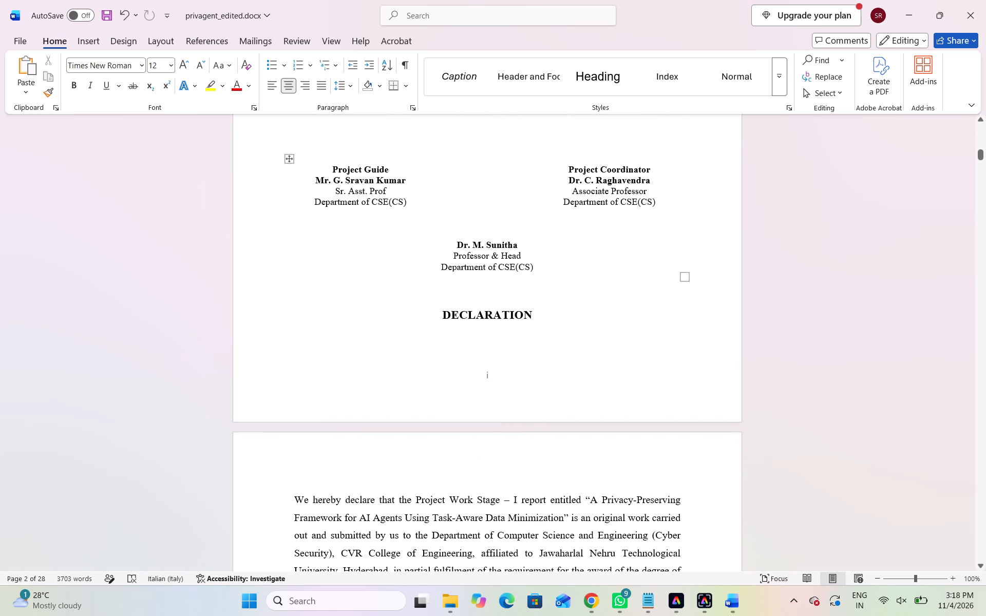
pyautogui.click(445, 314)
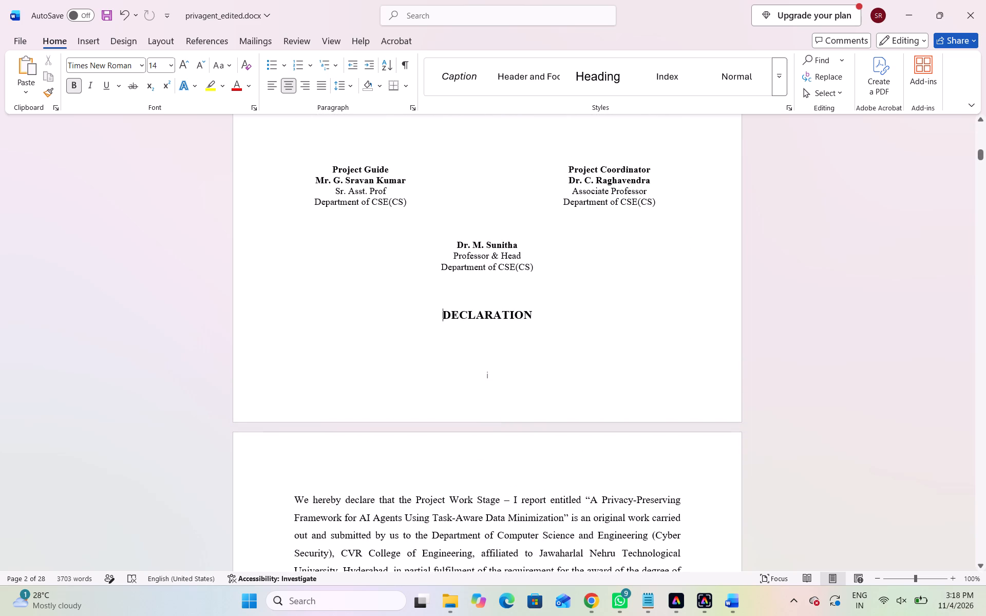
pyautogui.press('Return')
pyautogui.press('Return')
pyautogui.press('BackSpace')
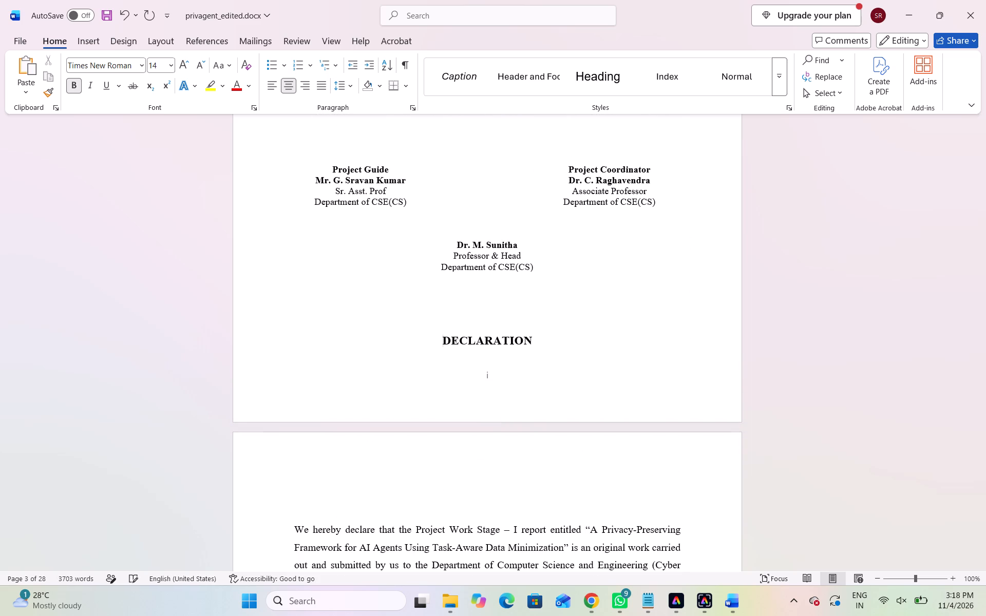
pyautogui.press('Return')
# Check the page layout from the cover page through the declaration to the start of the acknowledgement.
pyautogui.scroll(-3, 445, 314)
pyautogui.scroll(-1, 536, 259)
pyautogui.scroll(-1, 442, 419)
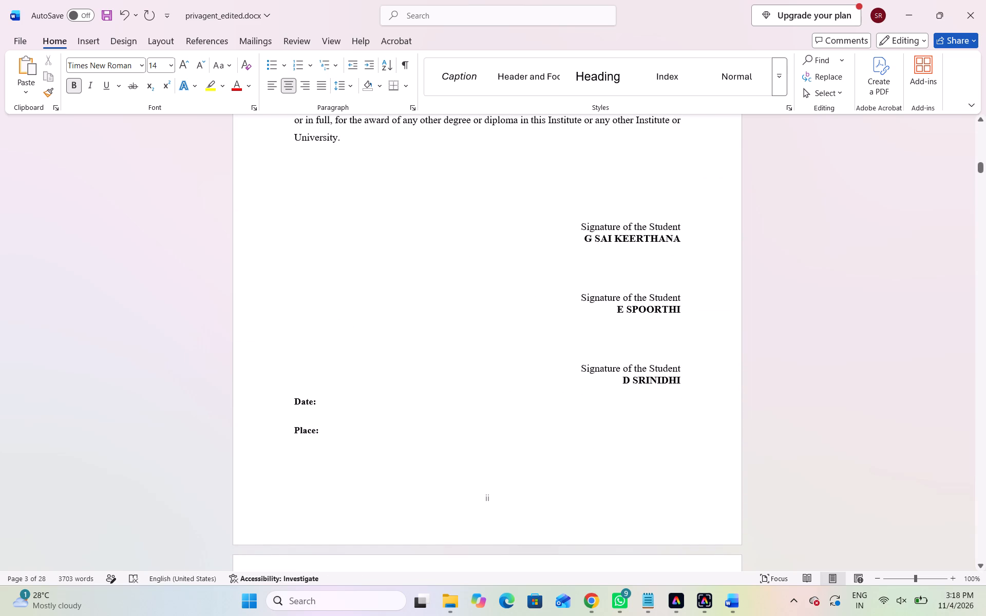
pyautogui.scroll(-4, 442, 419)
pyautogui.scroll(7, 480, 344)
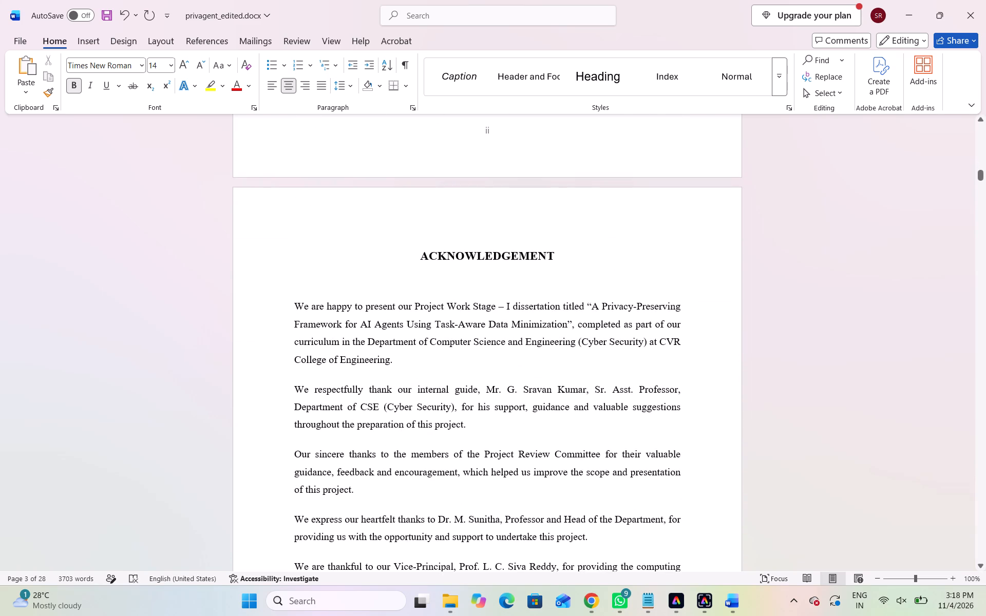
pyautogui.scroll(2, 465, 452)
pyautogui.scroll(5, 537, 296)
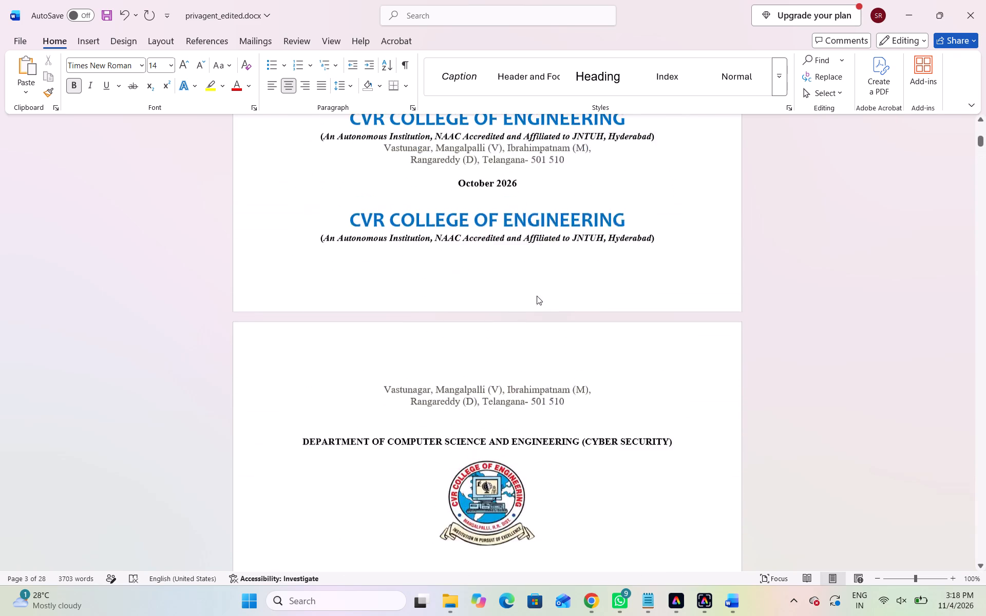
pyautogui.scroll(1, 537, 296)
pyautogui.scroll(-4, 509, 432)
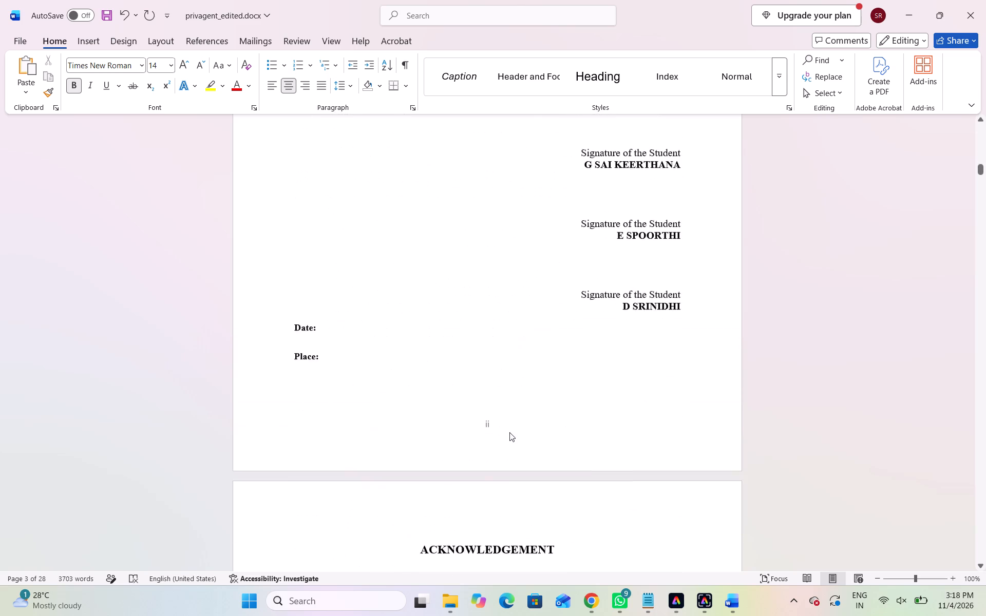
# Look through the remaining front matter, from the acknowledgement and abstract to the lists and the table of contents.
pyautogui.scroll(-6, 509, 432)
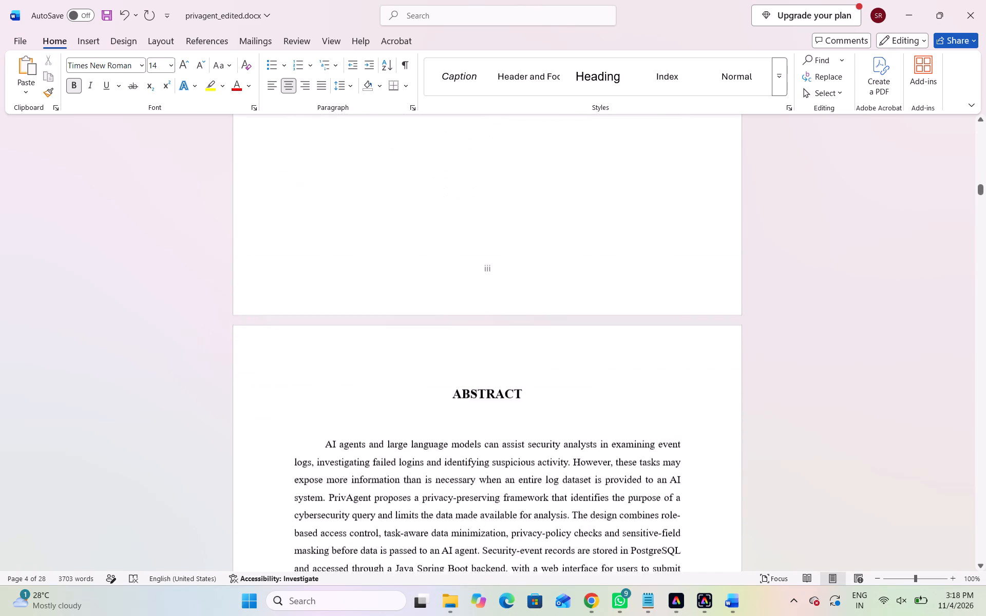
pyautogui.scroll(-4, 509, 432)
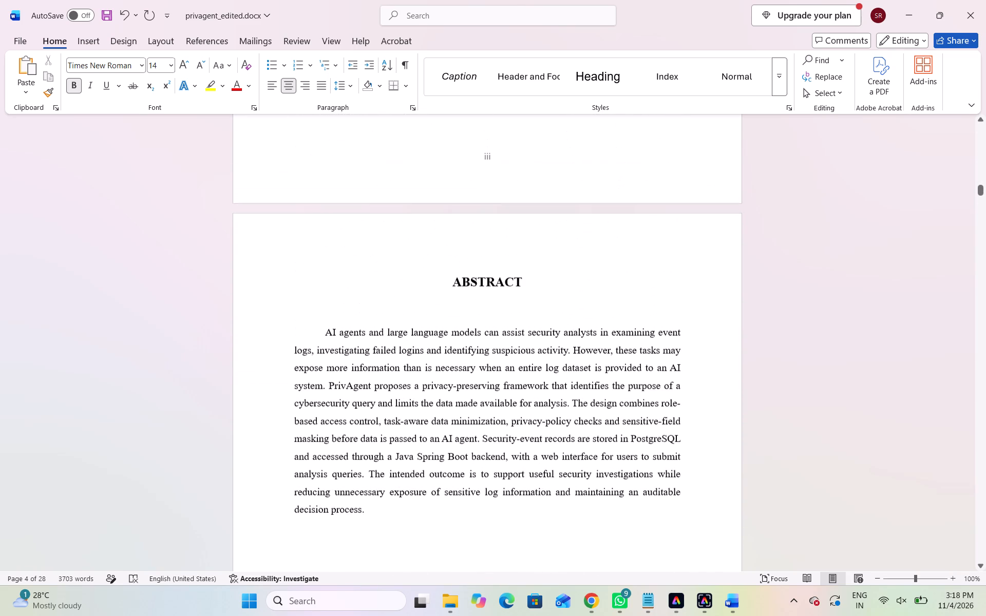
pyautogui.scroll(-3, 509, 432)
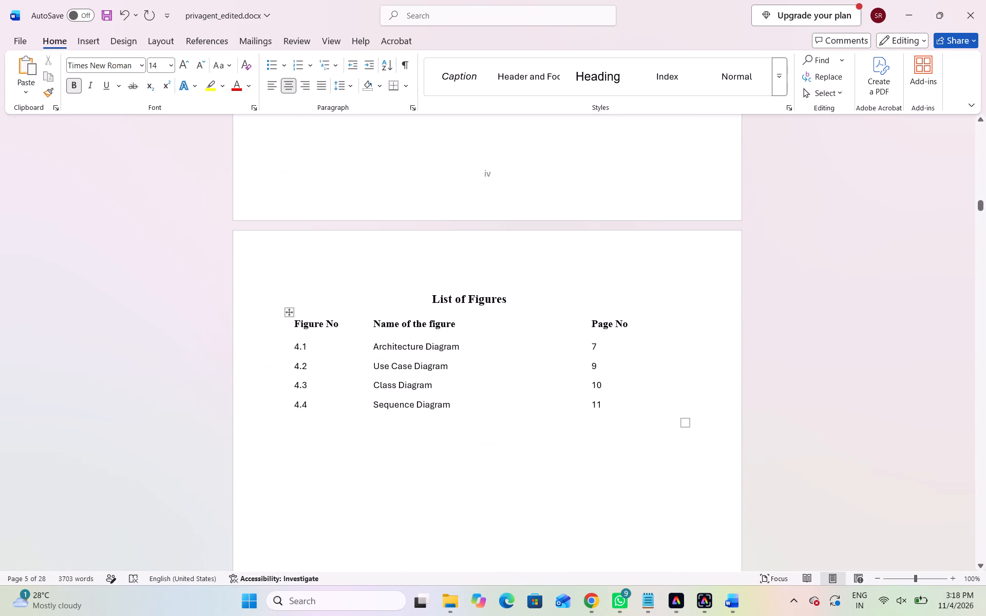
pyautogui.scroll(-5, 528, 392)
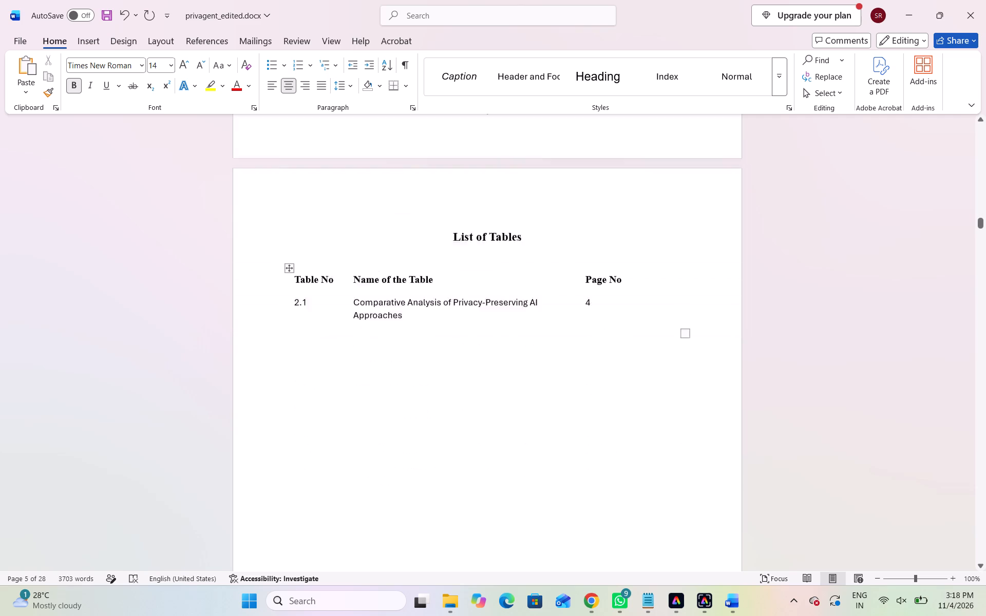
pyautogui.scroll(-1, 528, 392)
pyautogui.scroll(-2, 541, 344)
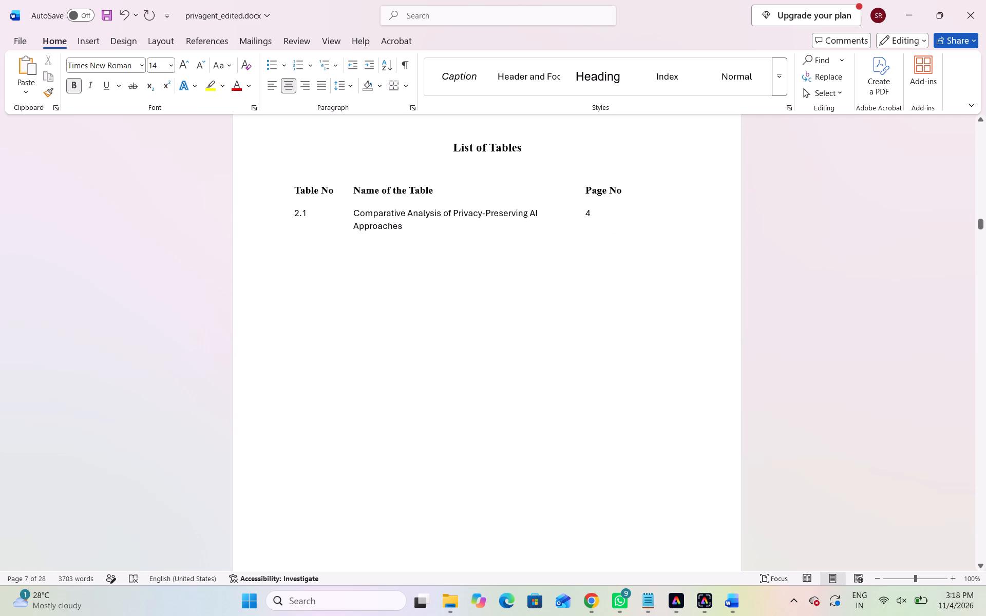
pyautogui.scroll(-1, 541, 344)
pyautogui.scroll(-4, 509, 394)
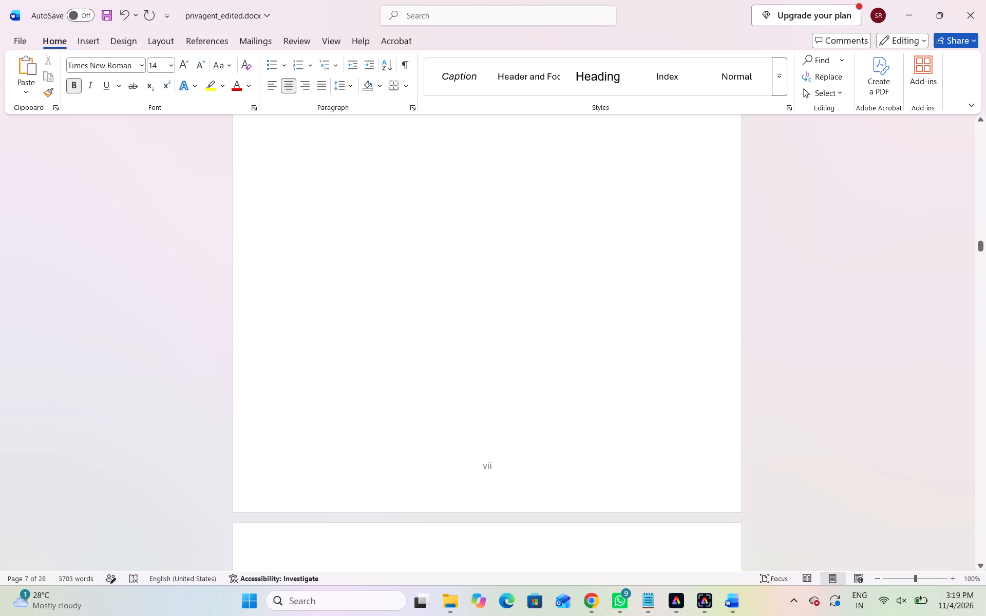
pyautogui.scroll(-4, 509, 394)
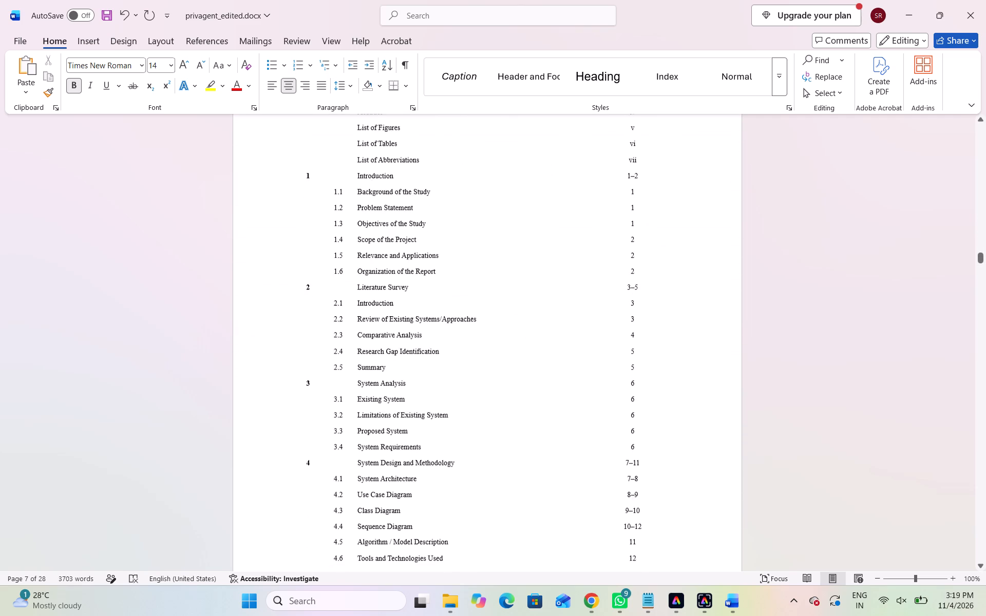
# Check the text font and size in the table of contents and the List of Abbreviations table.
pyautogui.scroll(3, 509, 394)
pyautogui.keyDown('ctrl'); pyautogui.scroll(2, 494, 371); pyautogui.keyUp('ctrl')
pyautogui.scroll(-4, 494, 371)
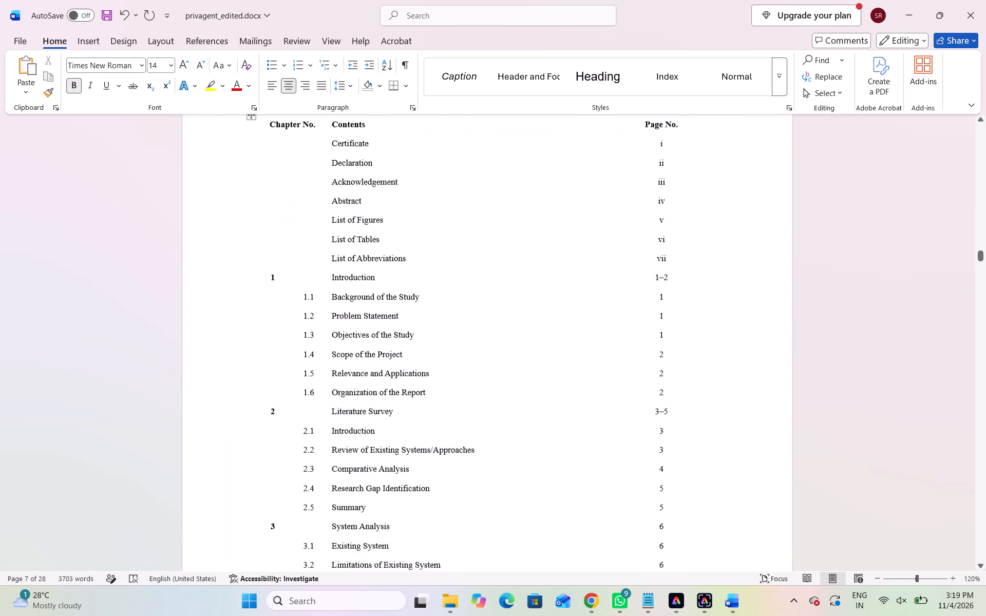
pyautogui.click(494, 371)
pyautogui.scroll(6, 494, 371)
pyautogui.scroll(-3, 494, 371)
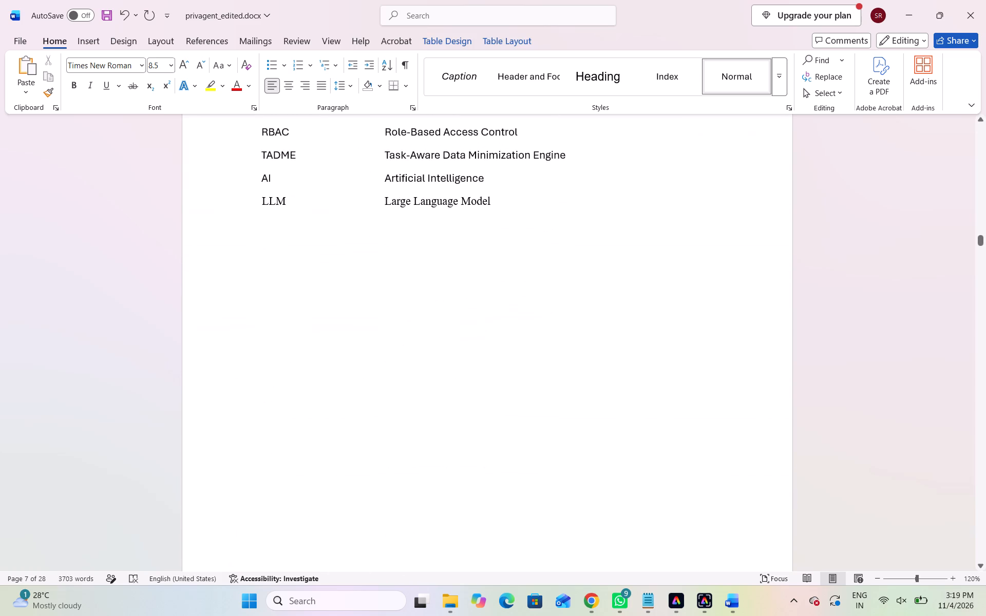
pyautogui.scroll(1, 486, 384)
pyautogui.moveTo(499, 411); pyautogui.dragTo(386, 363)
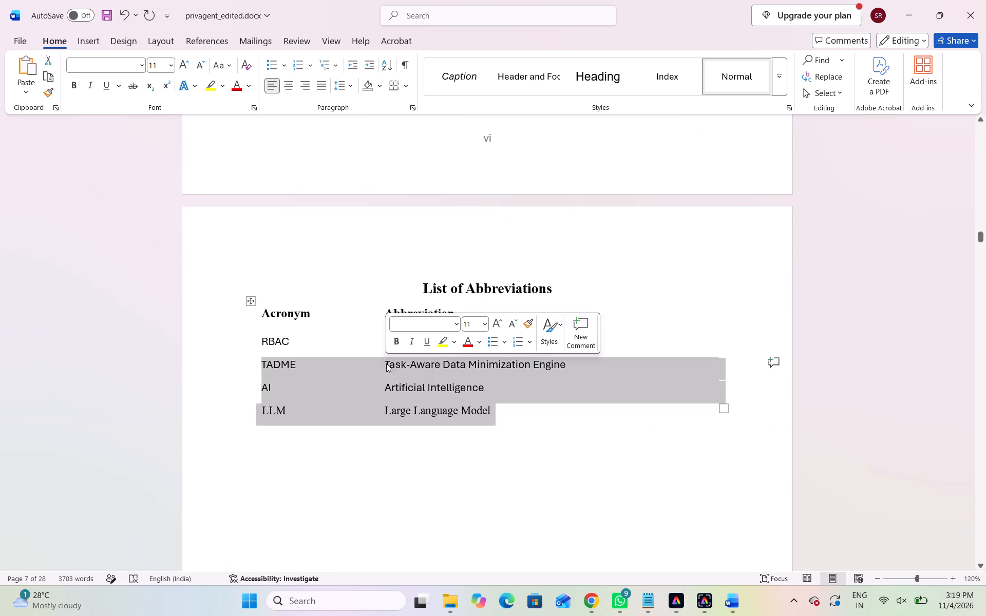
pyautogui.click(425, 399)
# Examine the font and size of the body text in the Abstract and the earlier front-matter pages for comparison.
pyautogui.scroll(2, 476, 367)
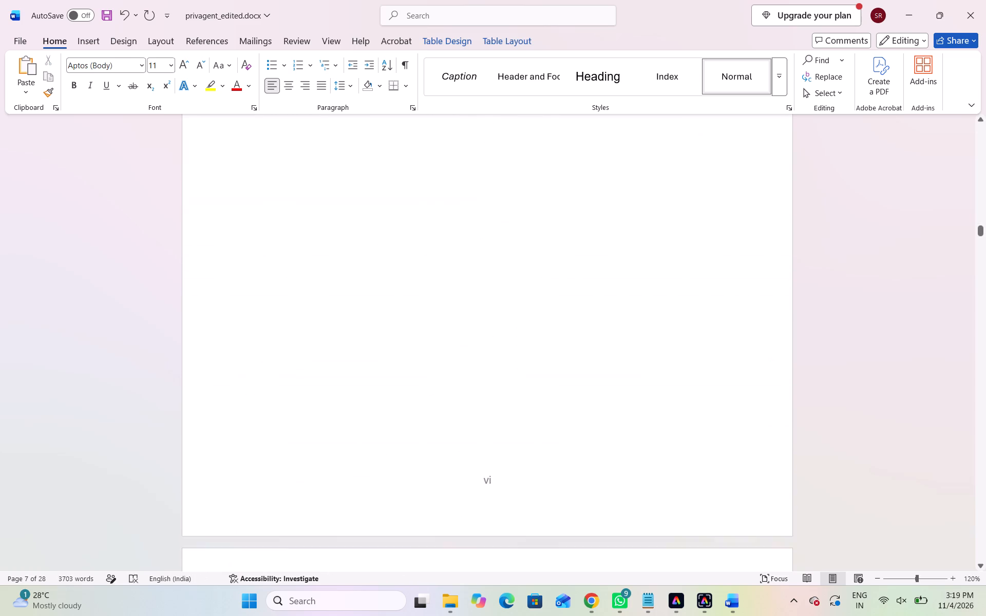
pyautogui.scroll(8, 476, 367)
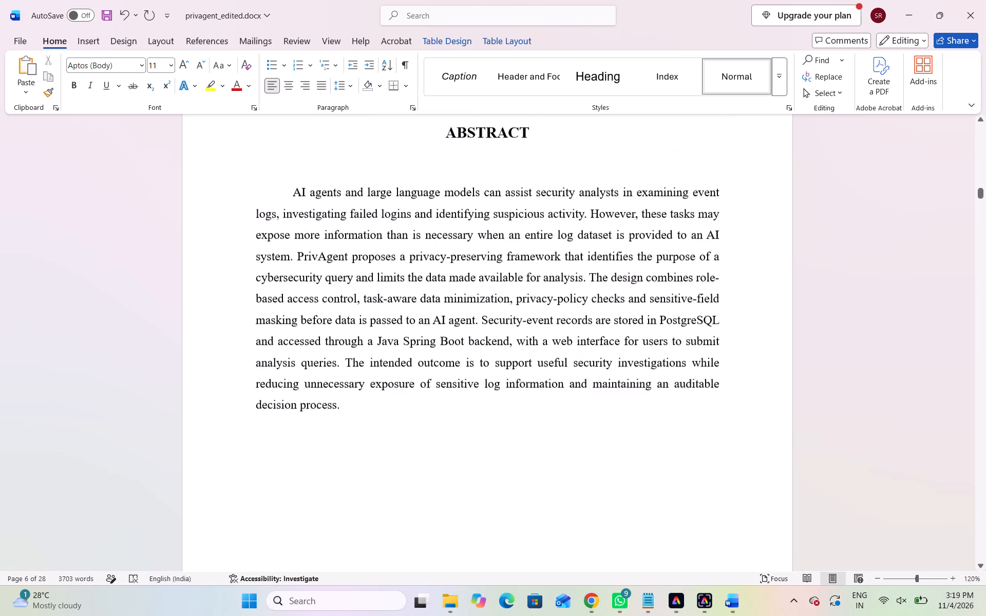
pyautogui.scroll(2, 441, 388)
pyautogui.moveTo(512, 476); pyautogui.dragTo(406, 461)
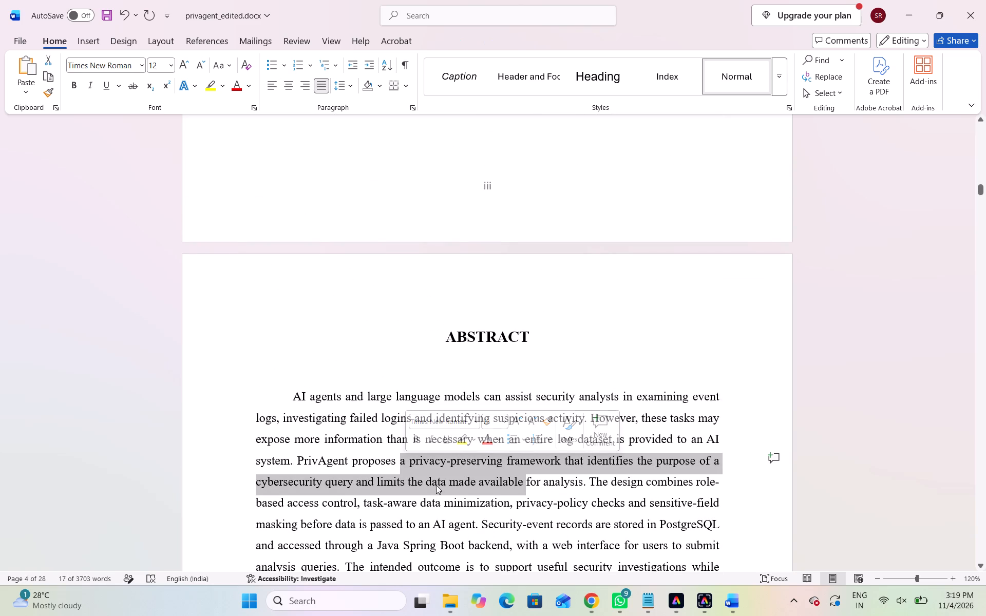
pyautogui.click(435, 493)
pyautogui.scroll(3, 332, 386)
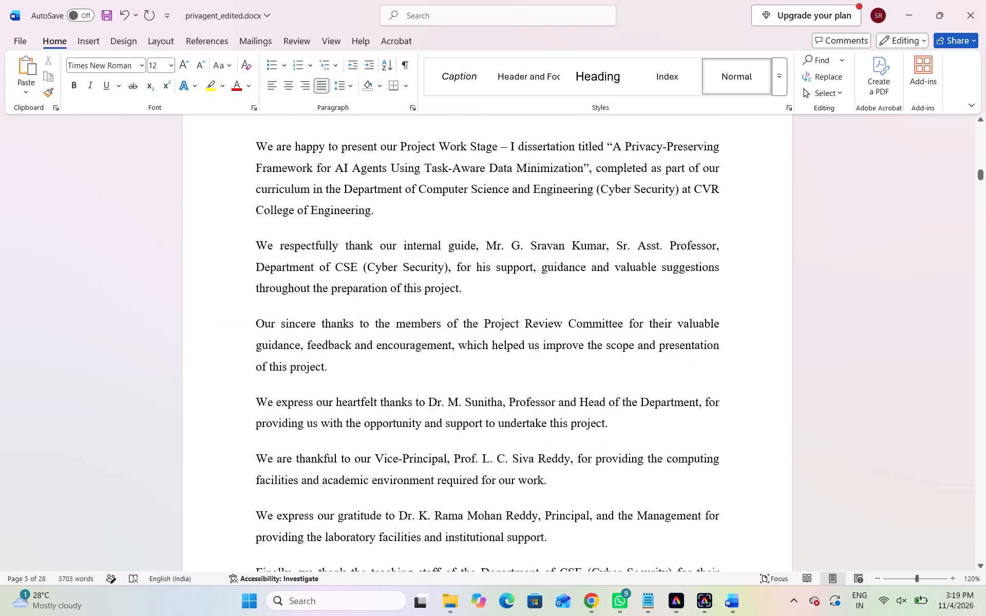
pyautogui.scroll(3, 332, 386)
pyautogui.scroll(1, 401, 409)
pyautogui.moveTo(365, 336); pyautogui.dragTo(465, 452)
pyautogui.click(444, 467)
pyautogui.scroll(-5, 444, 467)
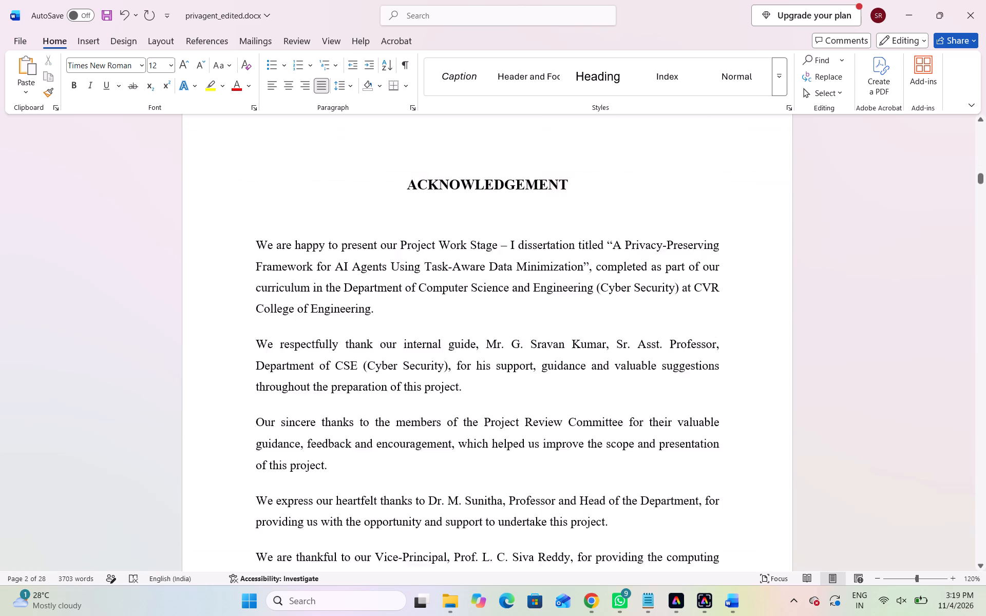
pyautogui.scroll(-5, 444, 467)
pyautogui.moveTo(333, 292); pyautogui.dragTo(414, 349)
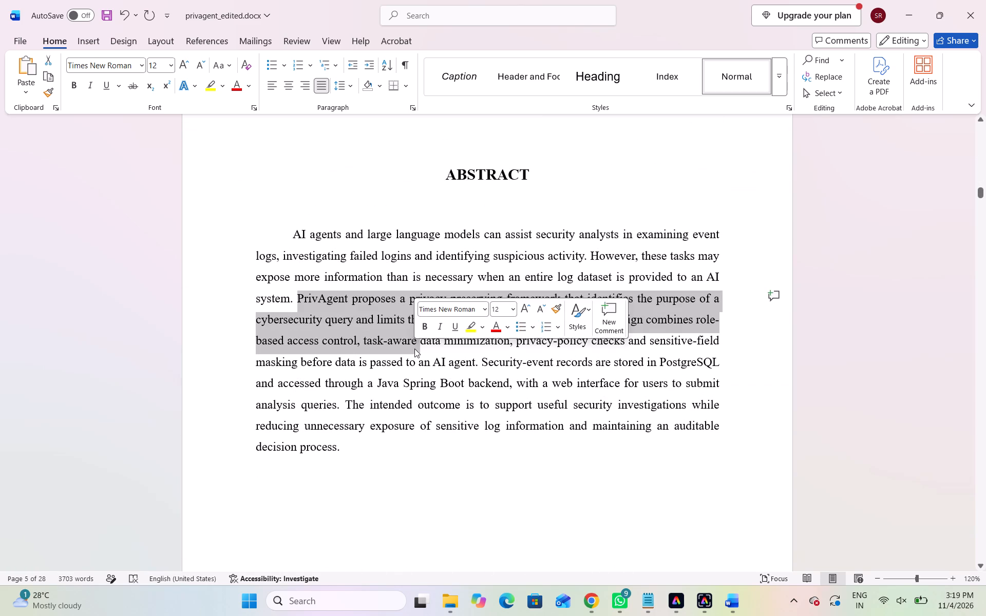
pyautogui.click(396, 392)
# Check the font and size of the entries in the List of Figures table.
pyautogui.scroll(-6, 396, 392)
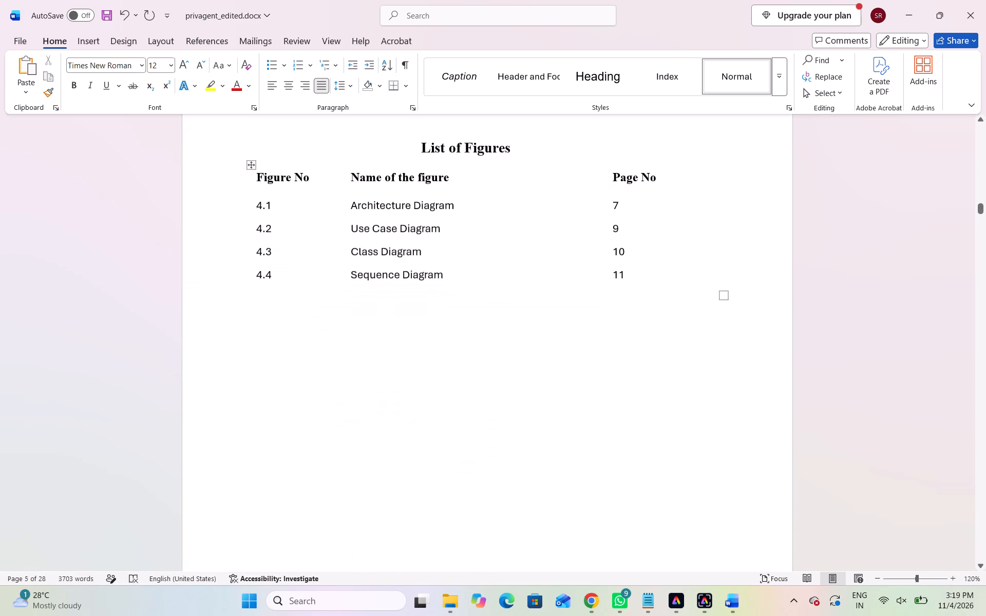
pyautogui.moveTo(256, 202); pyautogui.dragTo(294, 208)
pyautogui.click(424, 263)
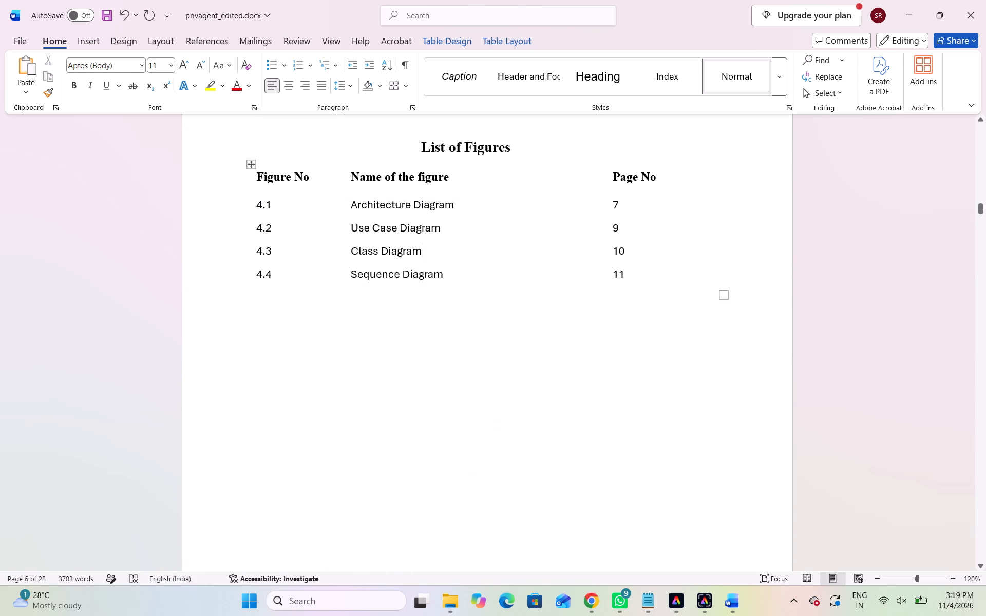
pyautogui.moveTo(423, 273); pyautogui.dragTo(343, 246)
pyautogui.click(386, 253)
# Set the four entry rows of the List of Figures table to Times New Roman, size 12.
pyautogui.moveTo(631, 272); pyautogui.dragTo(279, 198)
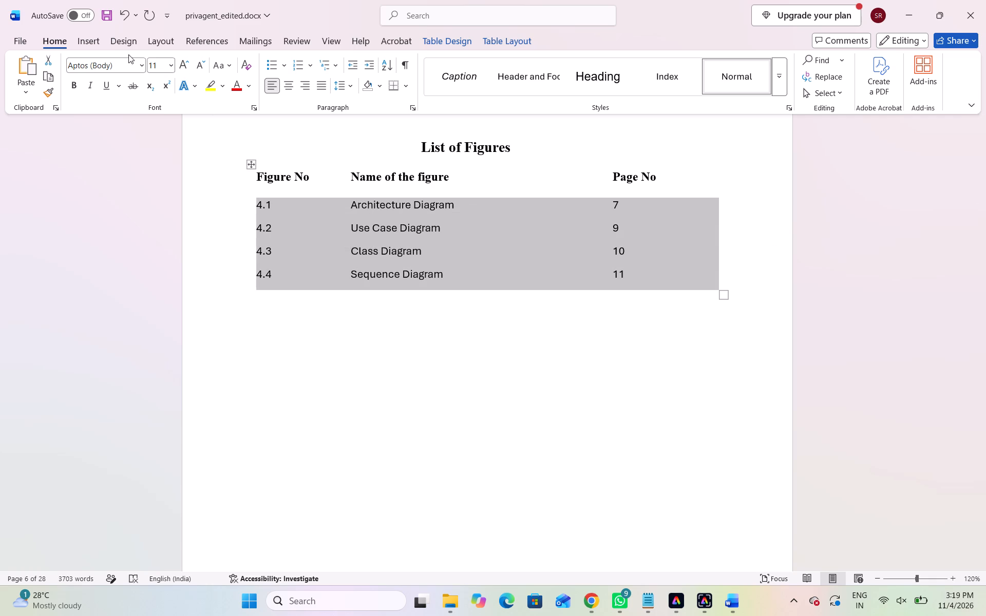
pyautogui.click(121, 69)
pyautogui.press('BackSpace')
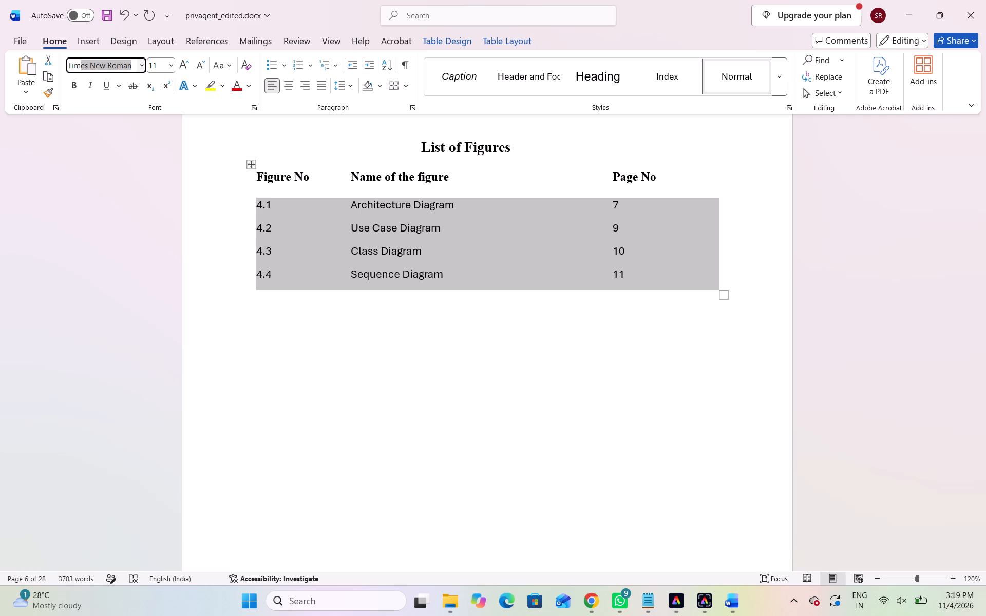
pyautogui.press('Tab')
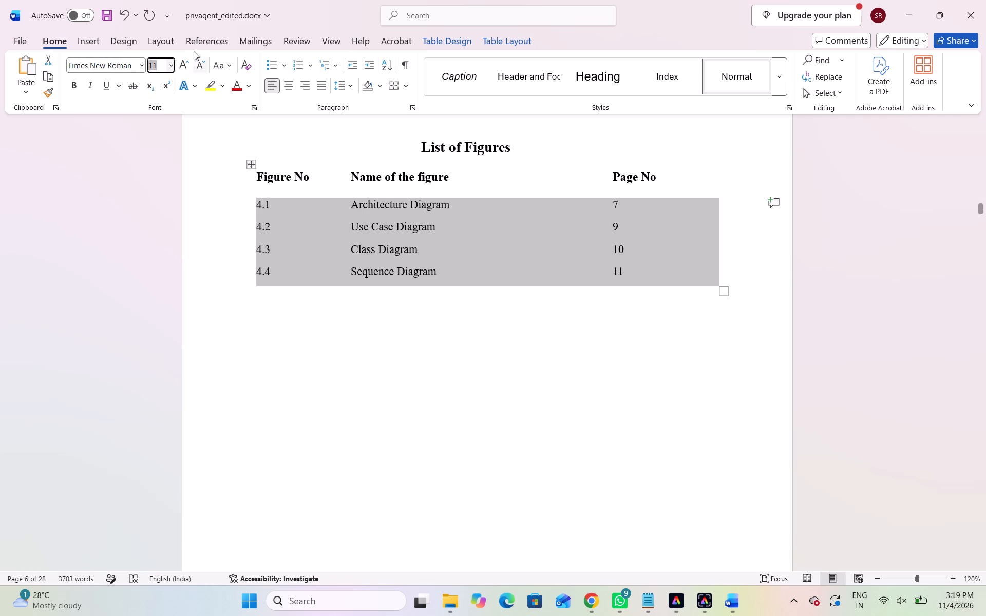
pyautogui.click(170, 61)
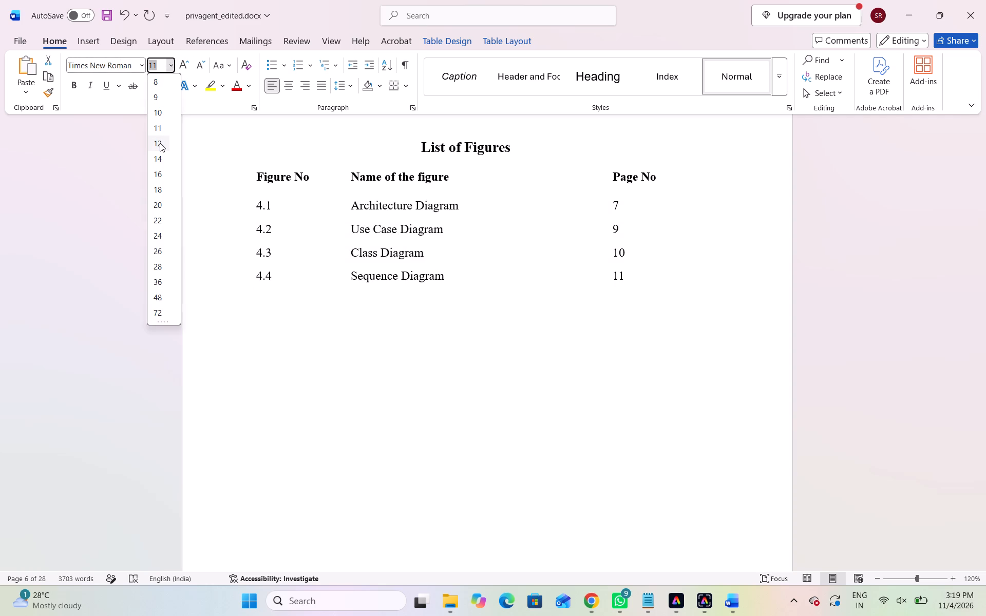
pyautogui.click(160, 143)
pyautogui.click(320, 342)
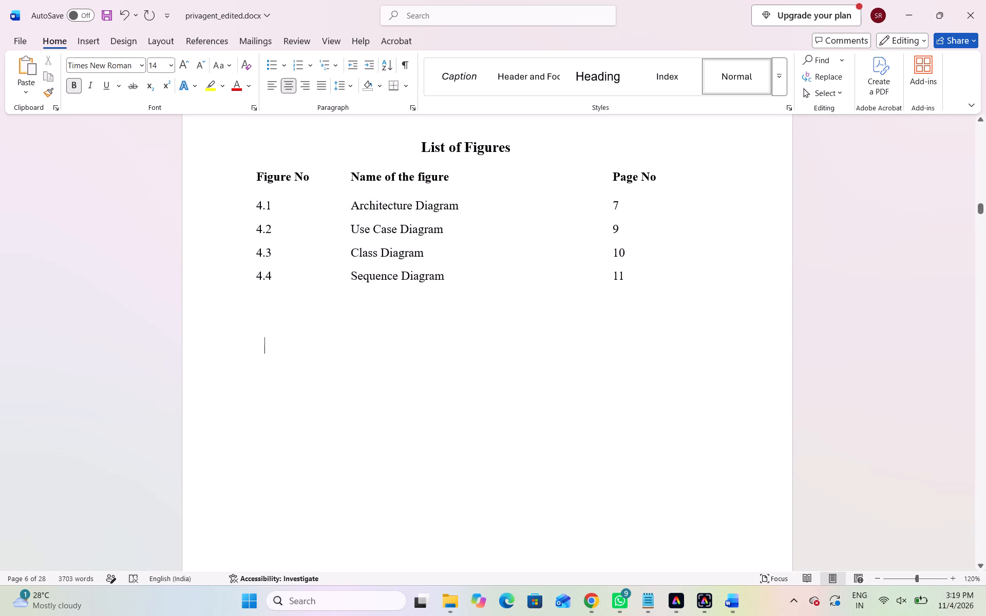
# Check the font and size of the Abstract's body text and the page before it for comparison.
pyautogui.scroll(1, 454, 300)
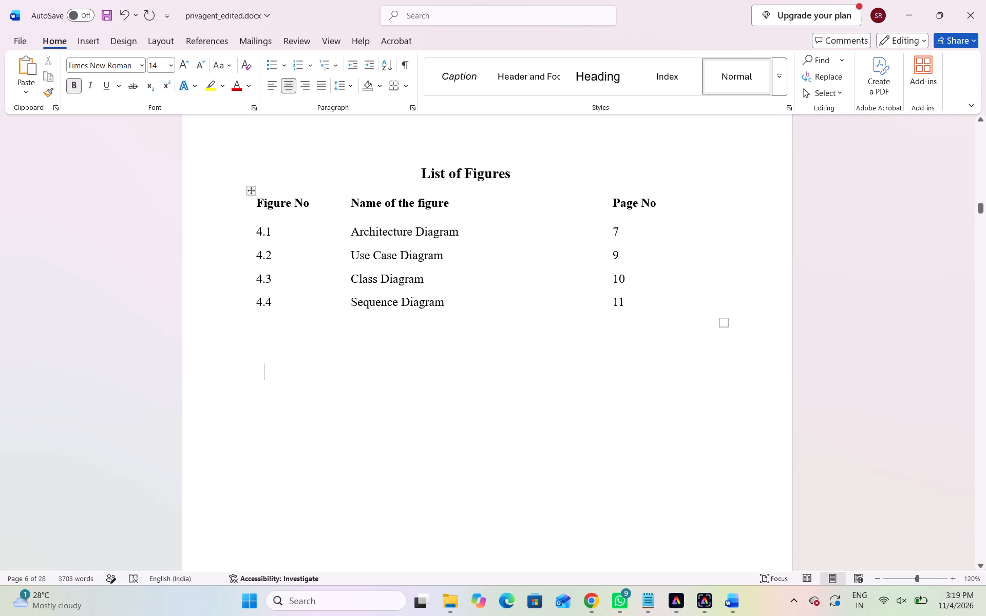
pyautogui.scroll(4, 454, 300)
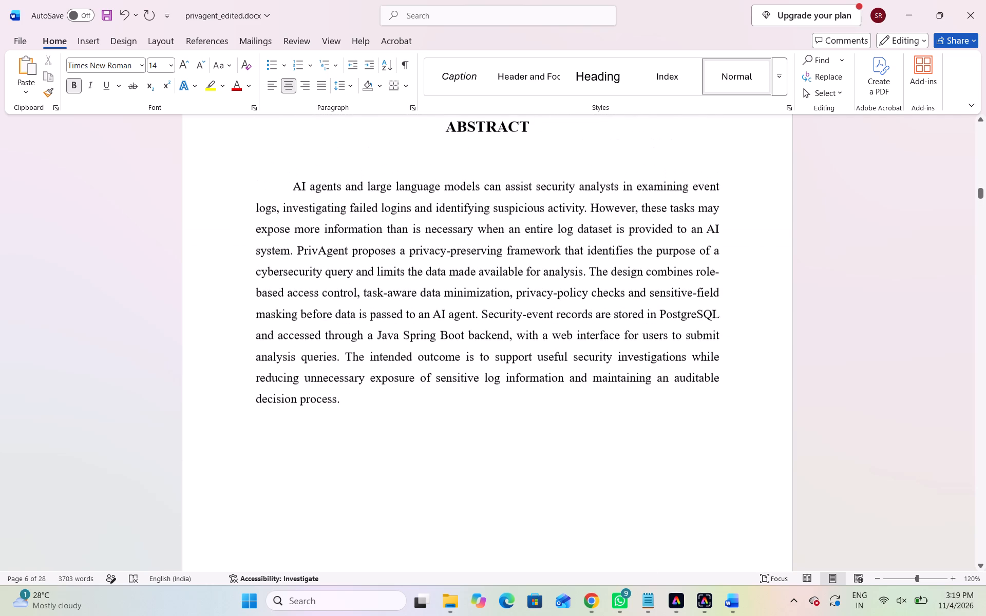
pyautogui.scroll(1, 454, 300)
pyautogui.moveTo(511, 283); pyautogui.dragTo(421, 286)
pyautogui.scroll(1, 421, 286)
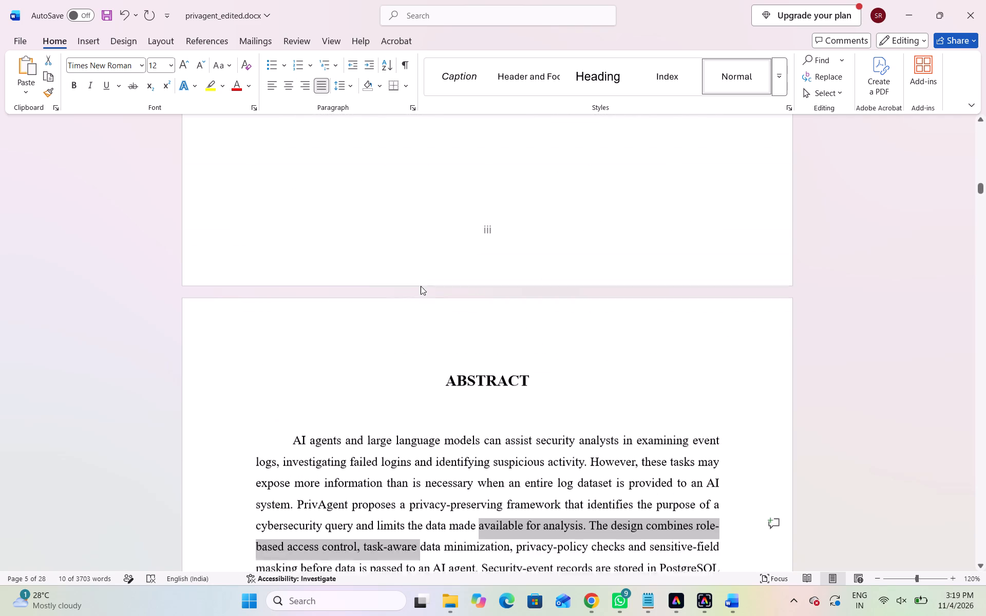
pyautogui.scroll(1, 421, 286)
pyautogui.click(506, 407)
pyautogui.moveTo(537, 409); pyautogui.dragTo(476, 417)
pyautogui.click(502, 495)
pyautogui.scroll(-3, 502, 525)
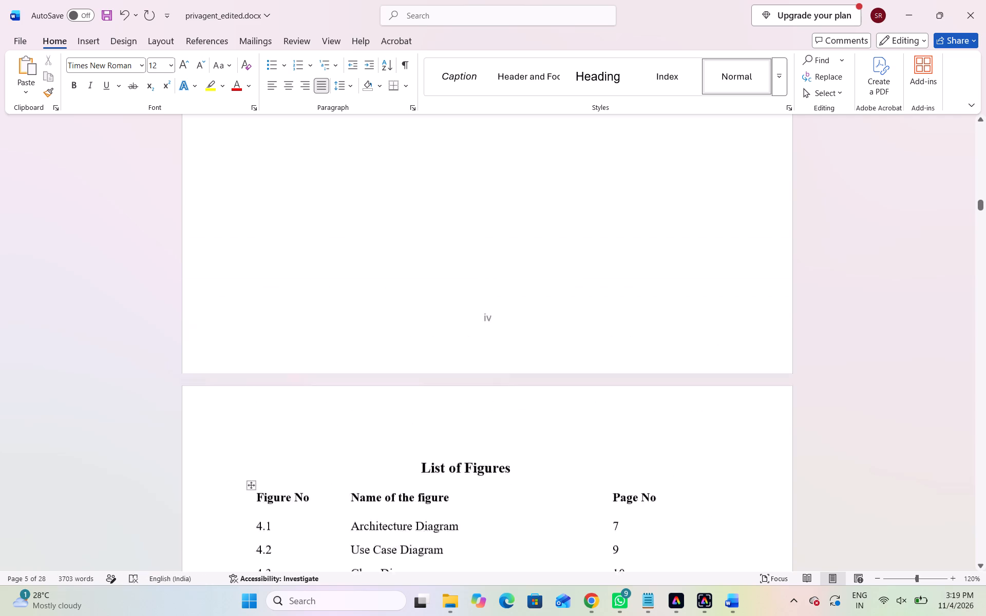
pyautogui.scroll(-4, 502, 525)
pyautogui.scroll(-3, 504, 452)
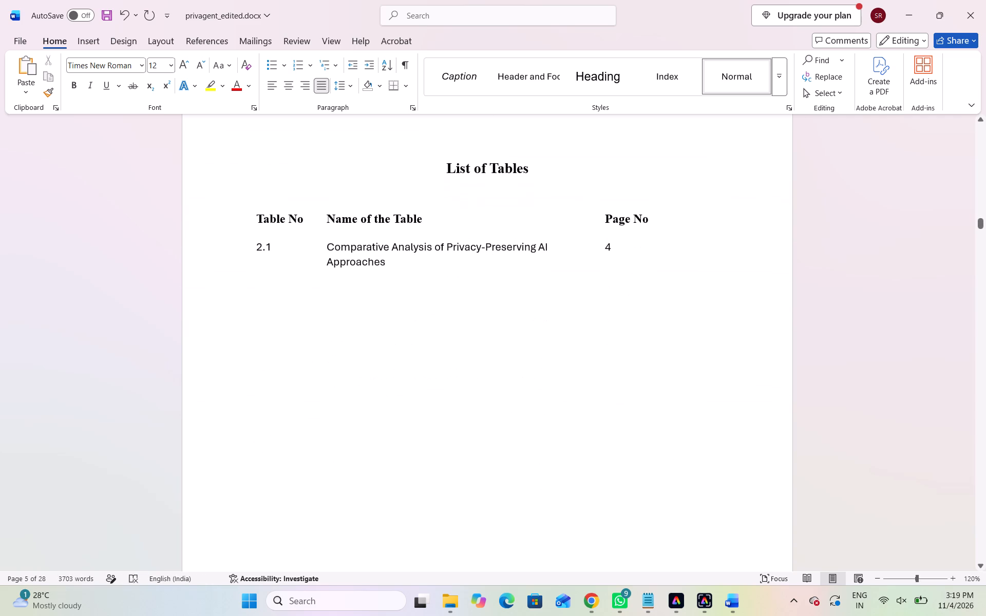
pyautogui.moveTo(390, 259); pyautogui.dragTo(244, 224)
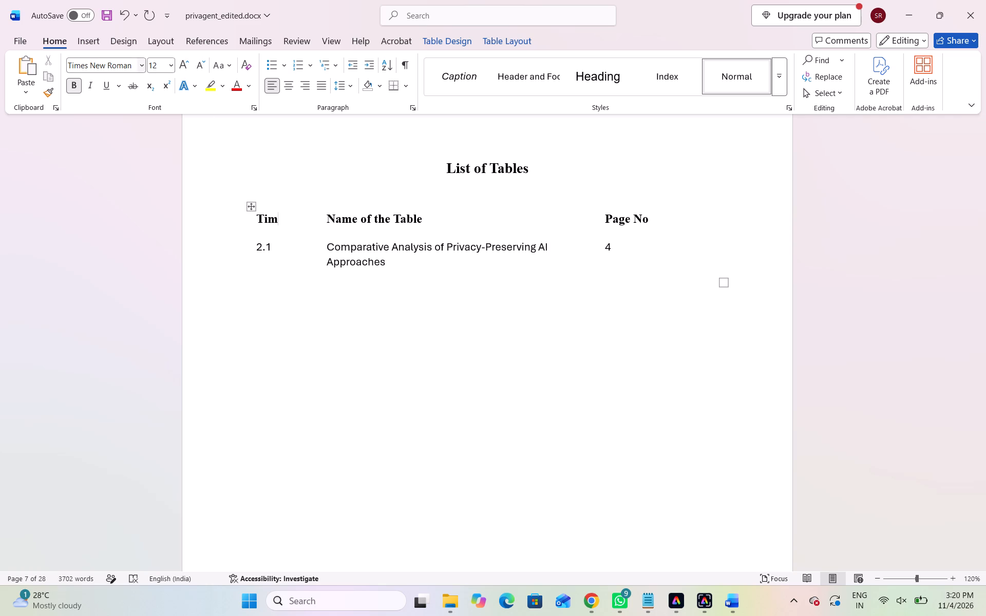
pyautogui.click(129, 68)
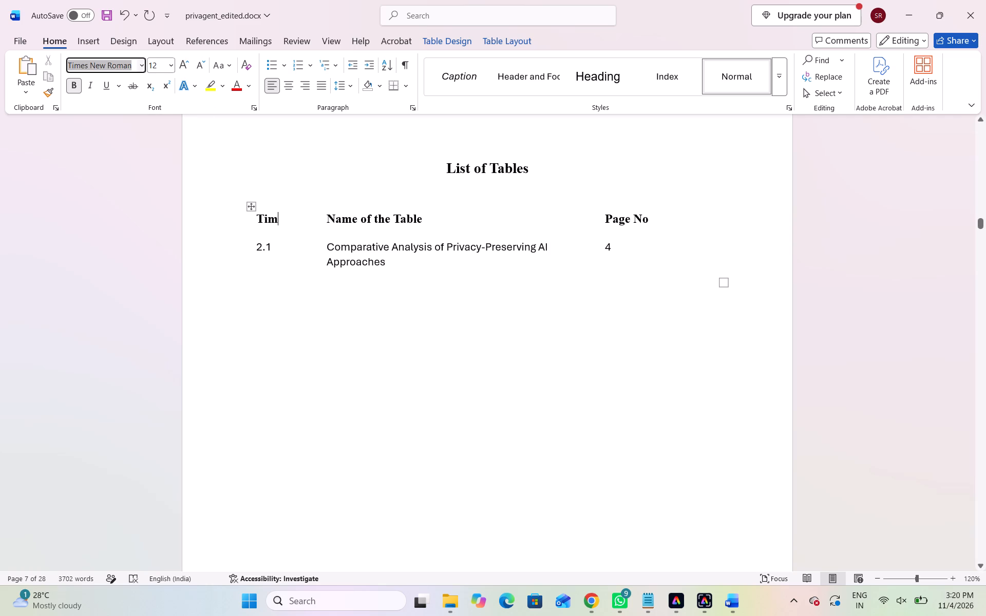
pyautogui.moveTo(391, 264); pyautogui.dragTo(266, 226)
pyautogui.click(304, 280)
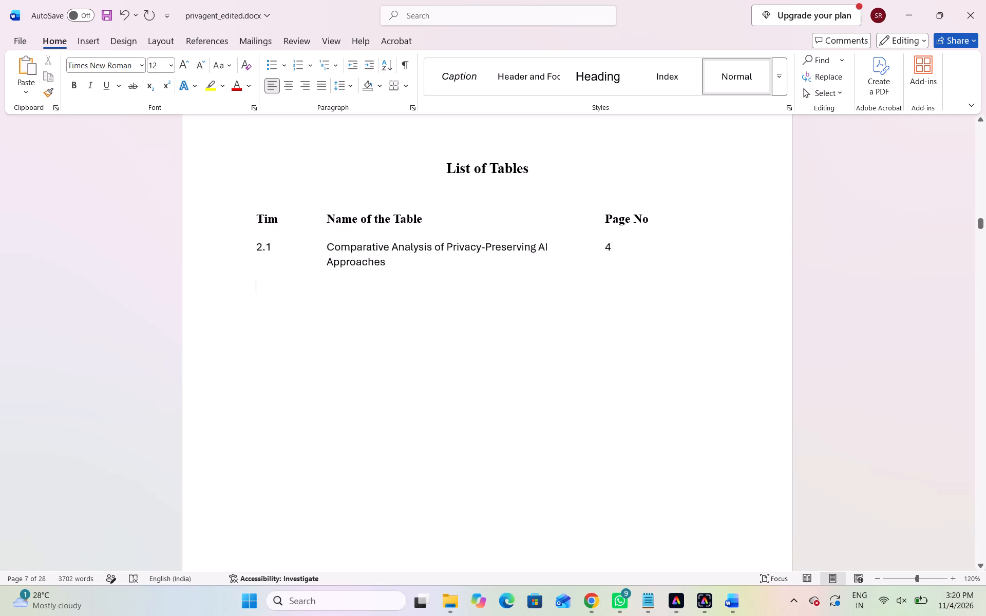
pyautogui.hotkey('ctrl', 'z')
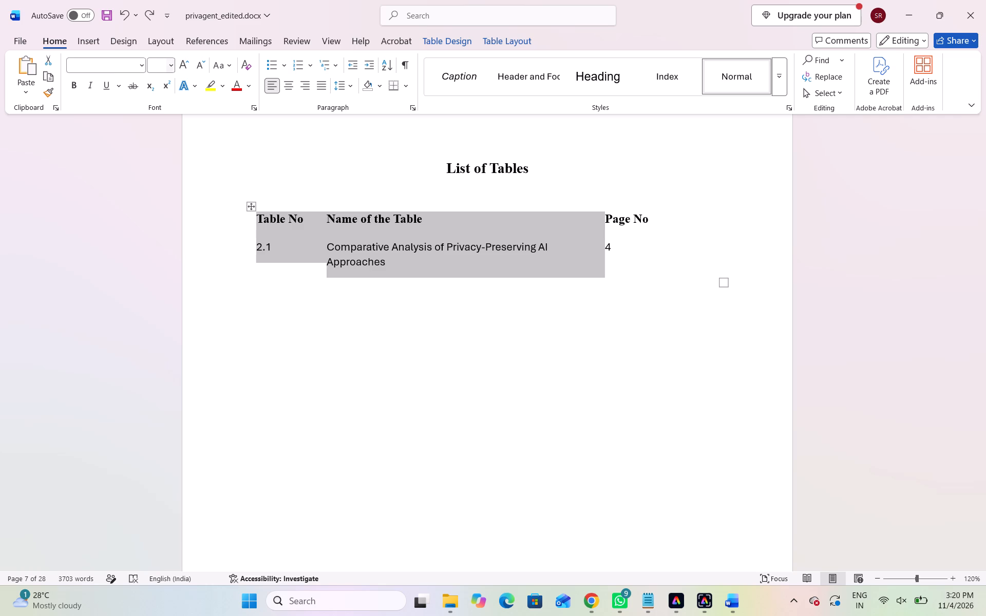
# Set the Table No and Name of the Table columns in the List of Tables to Times New Roman, size 12.
pyautogui.click(114, 68)
pyautogui.write('tim')
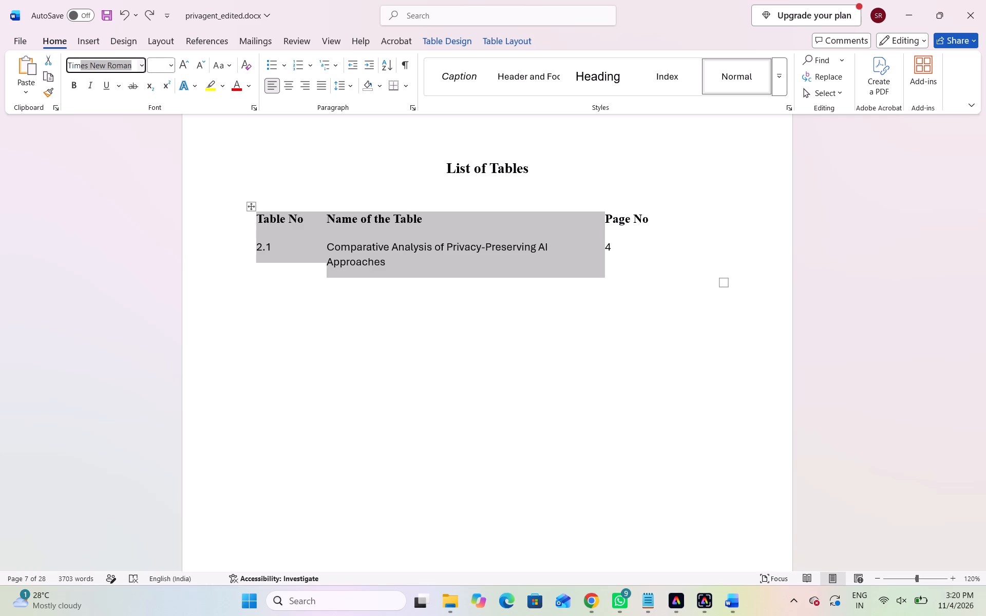
pyautogui.press('Tab')
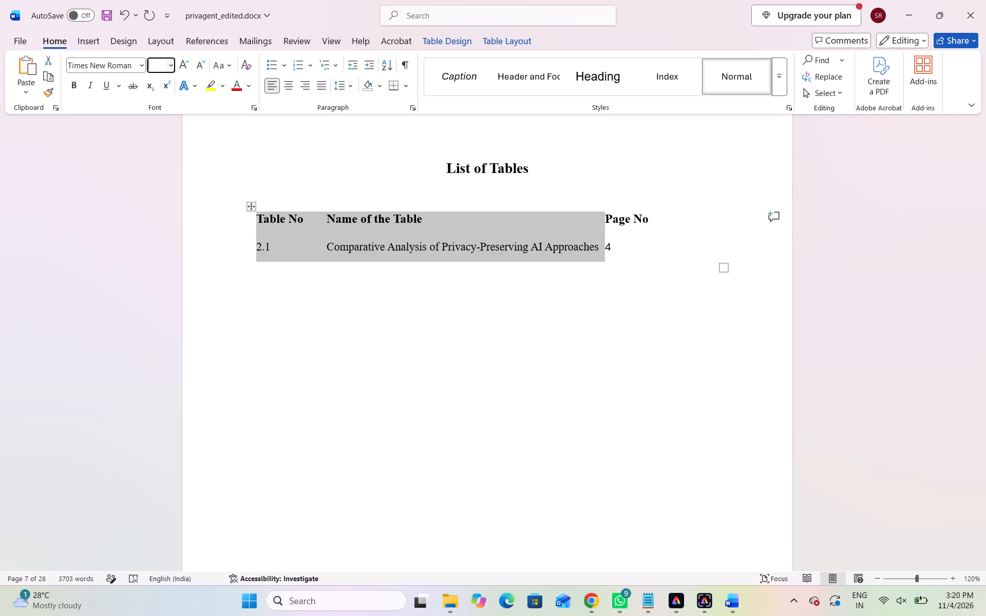
pyautogui.write('12')
pyautogui.press('Return')
pyautogui.click(343, 286)
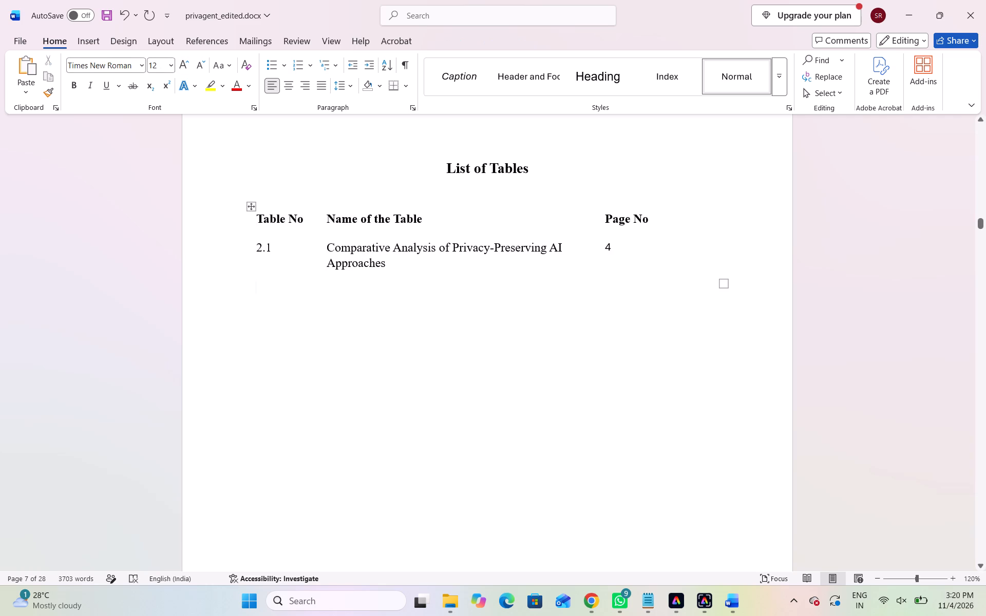
# Set all rows of the List of Abbreviations, from the header to LLM, to Times New Roman, size 12.
pyautogui.scroll(-1, 518, 304)
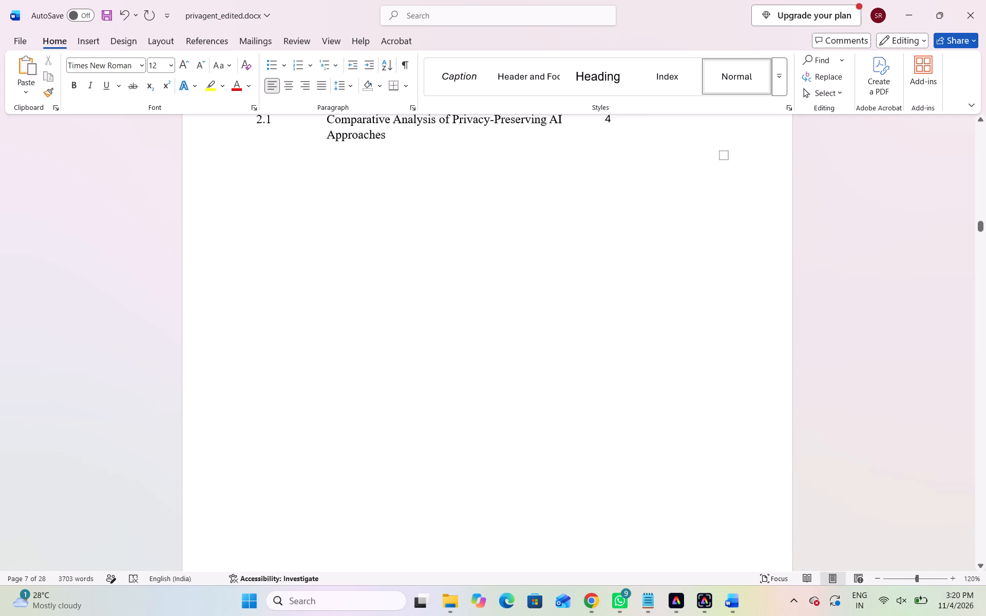
pyautogui.scroll(-2, 518, 304)
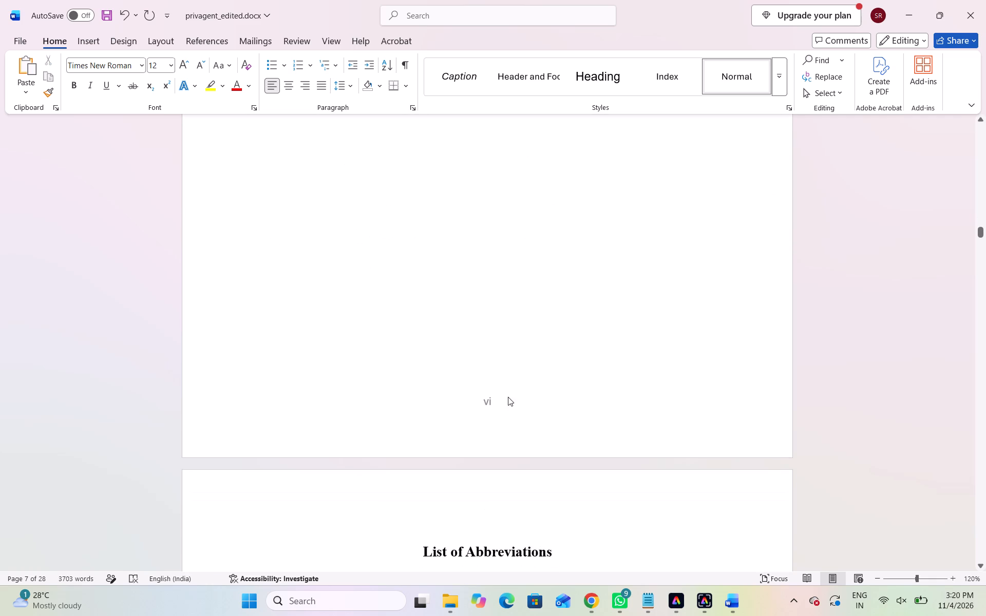
pyautogui.scroll(-2, 508, 397)
pyautogui.click(498, 340)
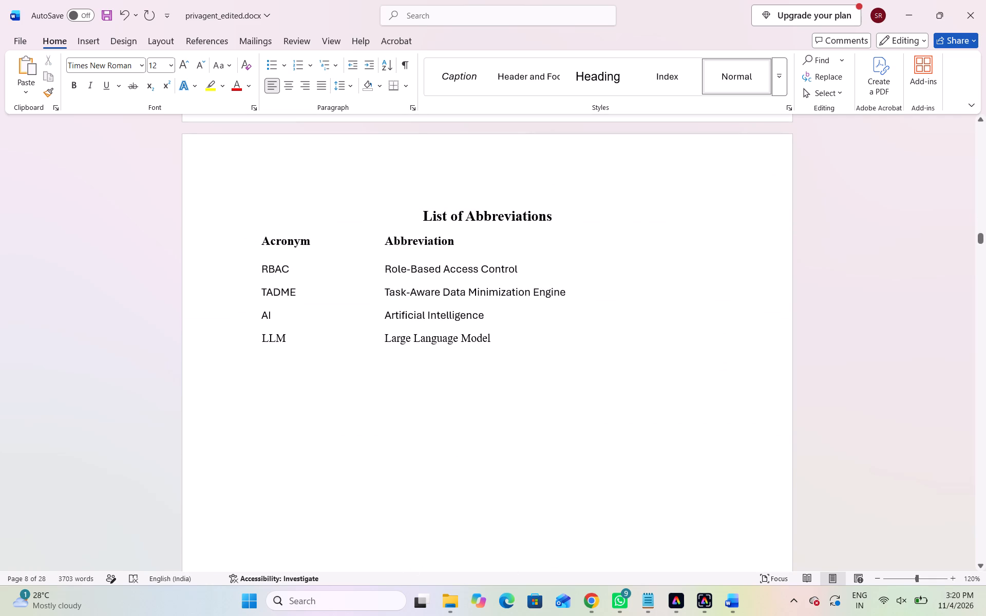
pyautogui.moveTo(498, 340); pyautogui.dragTo(260, 242)
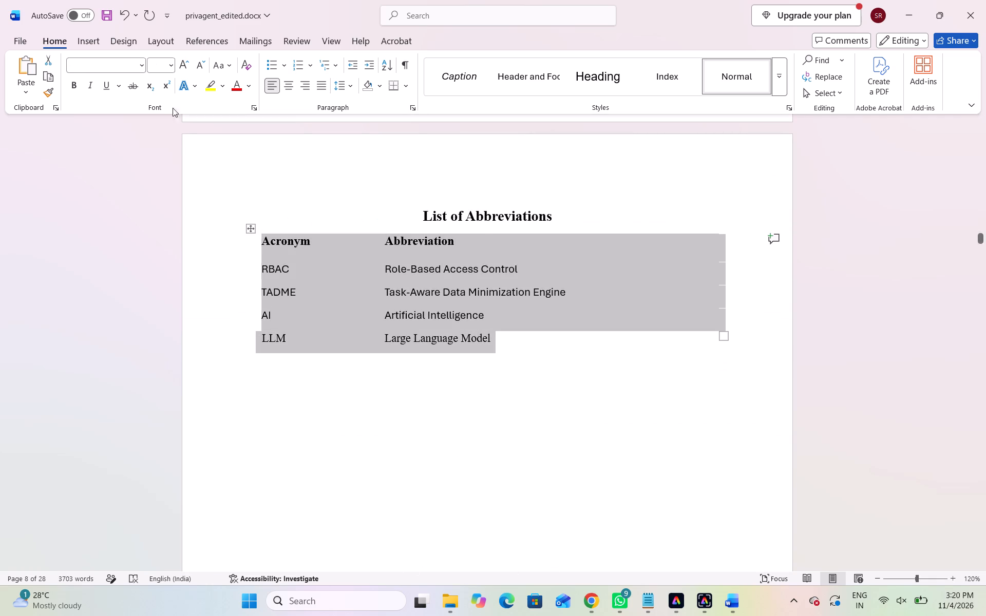
pyautogui.click(117, 67)
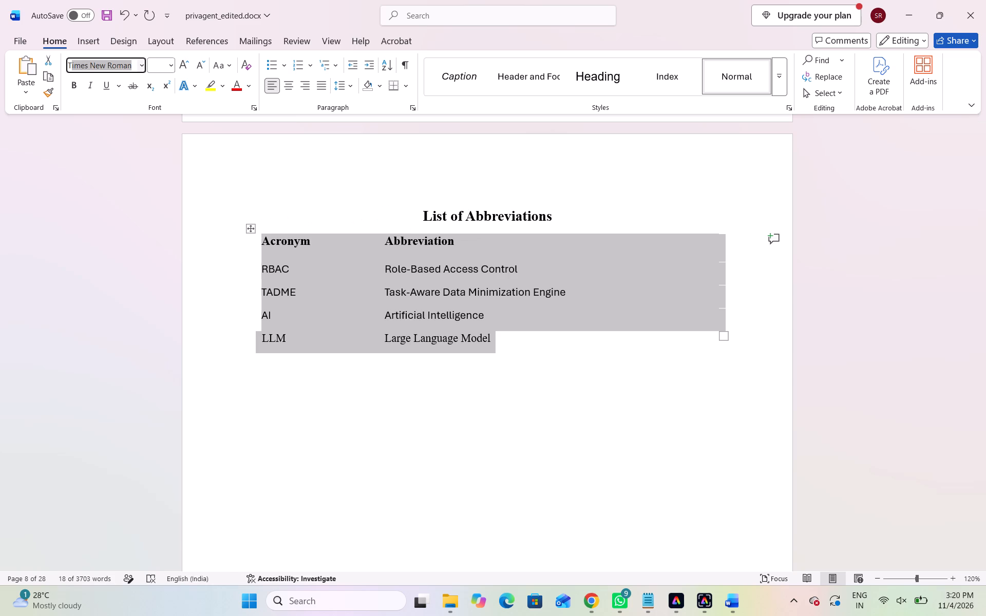
pyautogui.write('imes')
pyautogui.press('Tab')
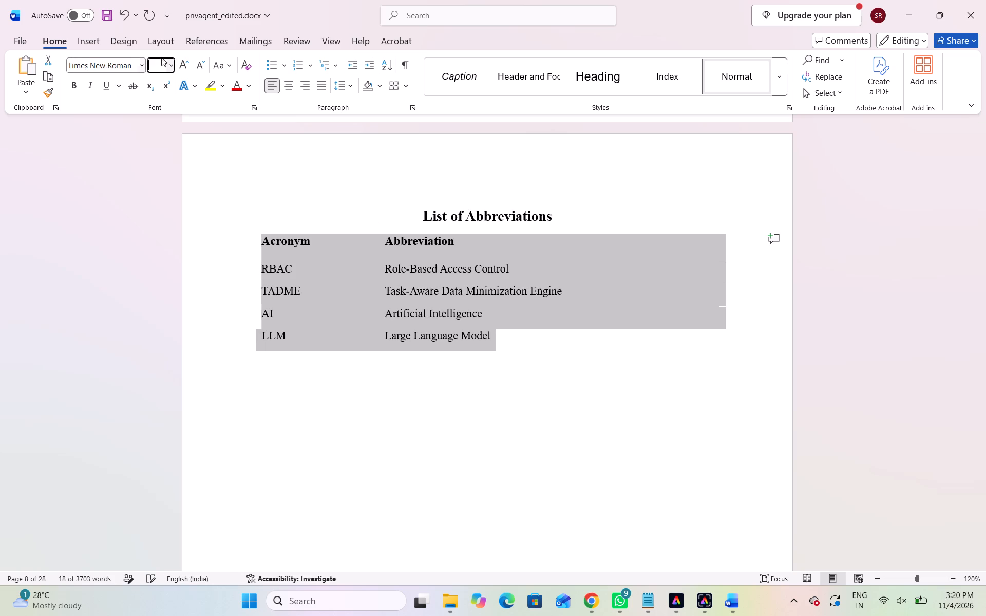
pyautogui.write('12')
pyautogui.press('Return')
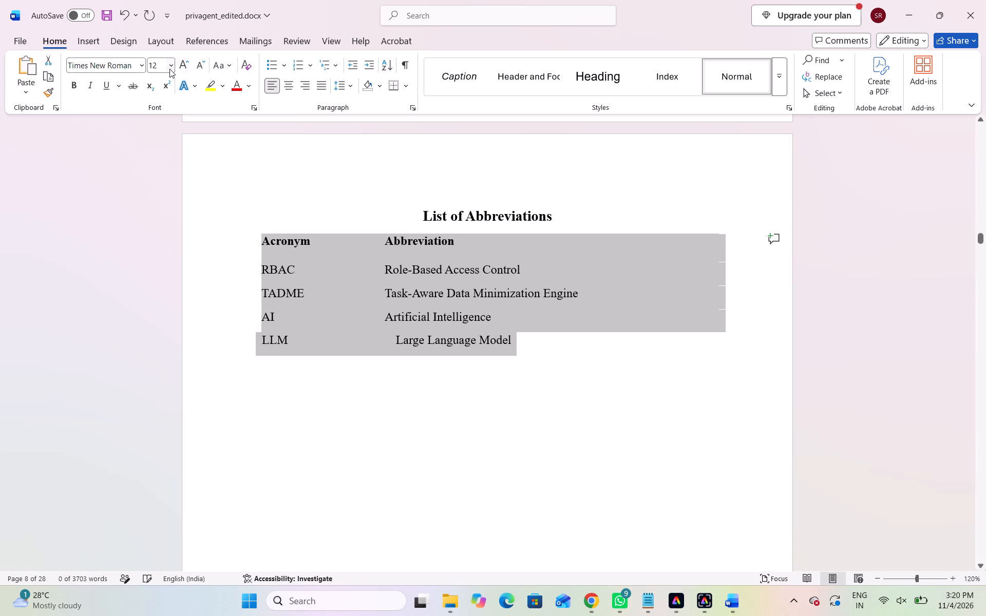
pyautogui.click(324, 391)
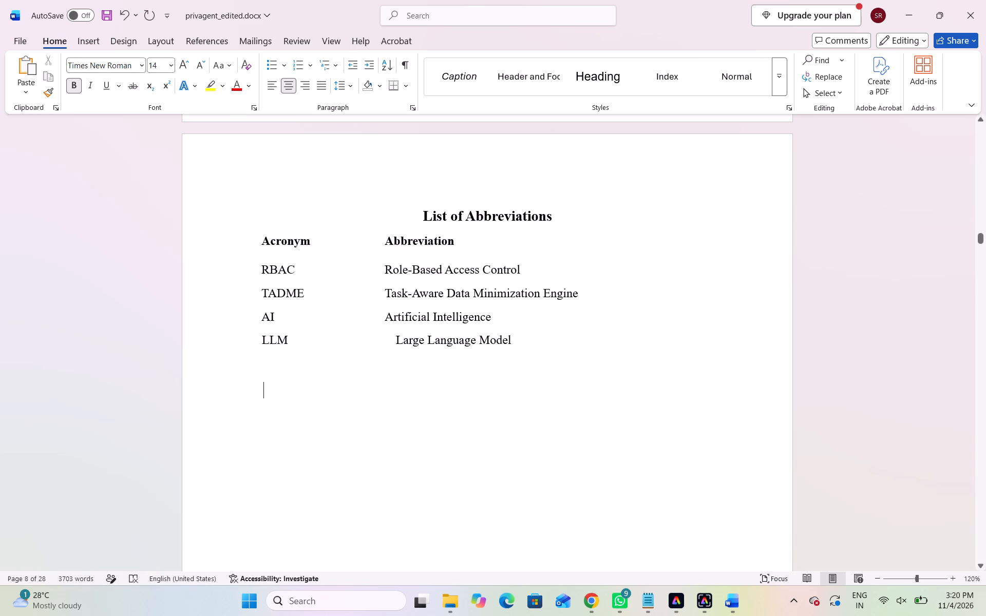
# Remove the extra spaces before "Large Language Model" in the LLM row to line it up with the abbreviations above.
pyautogui.click(391, 335)
pyautogui.press('BackSpace')
pyautogui.press('BackSpace')
pyautogui.press('BackSpace')
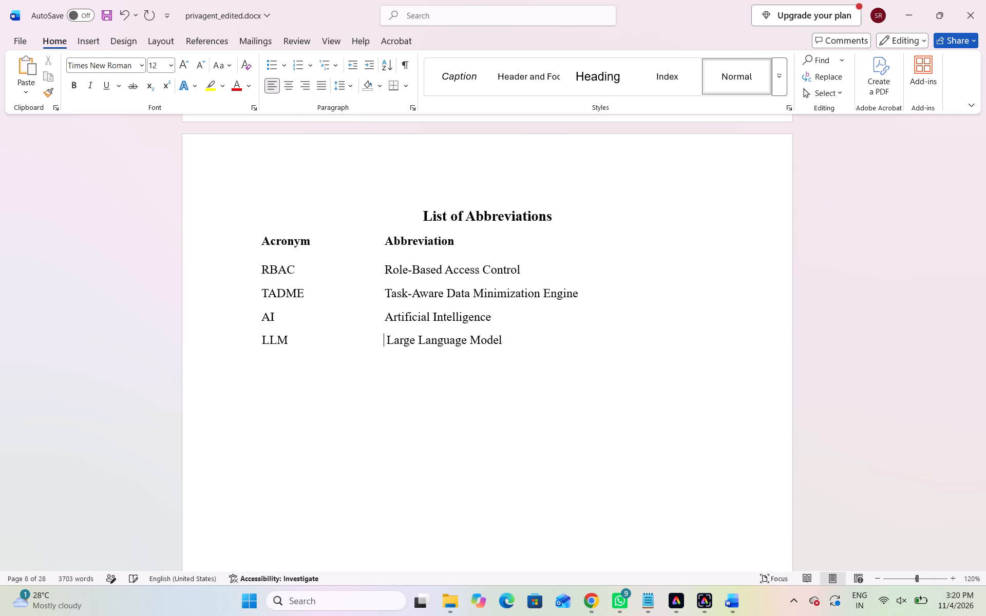
pyautogui.scroll(-1, 484, 381)
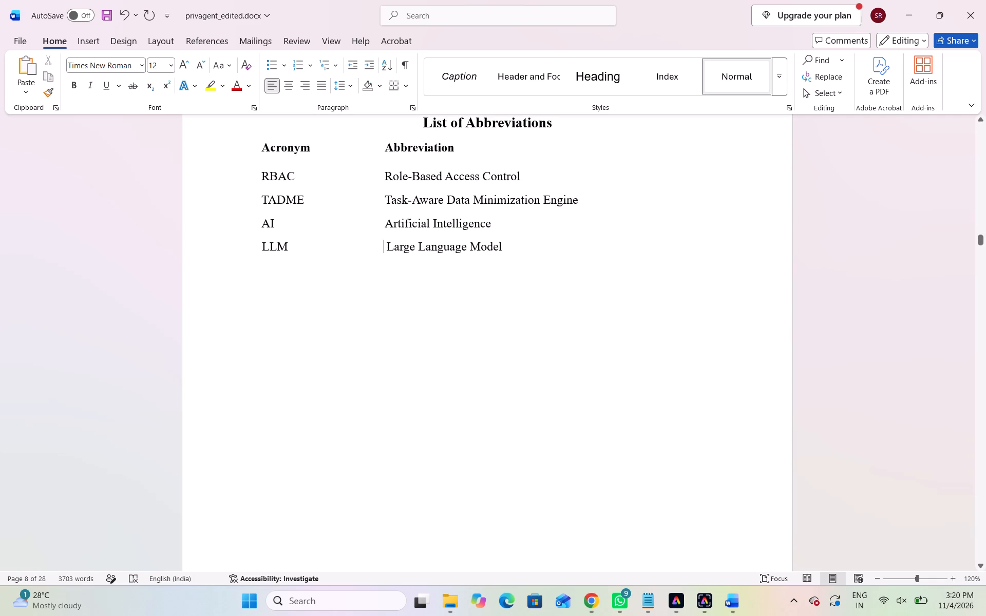
pyautogui.press('BackSpace')
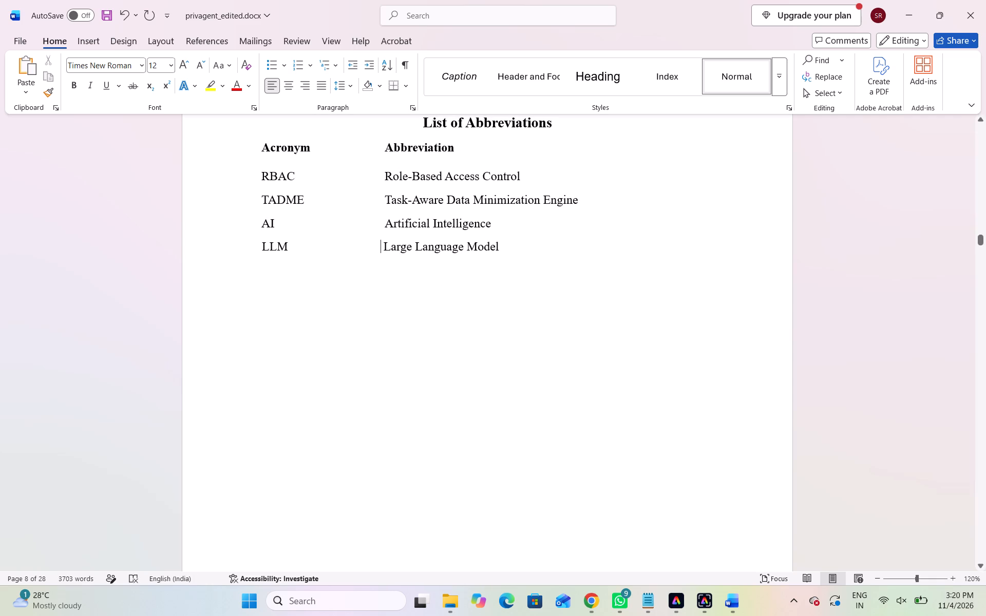
pyautogui.press('space')
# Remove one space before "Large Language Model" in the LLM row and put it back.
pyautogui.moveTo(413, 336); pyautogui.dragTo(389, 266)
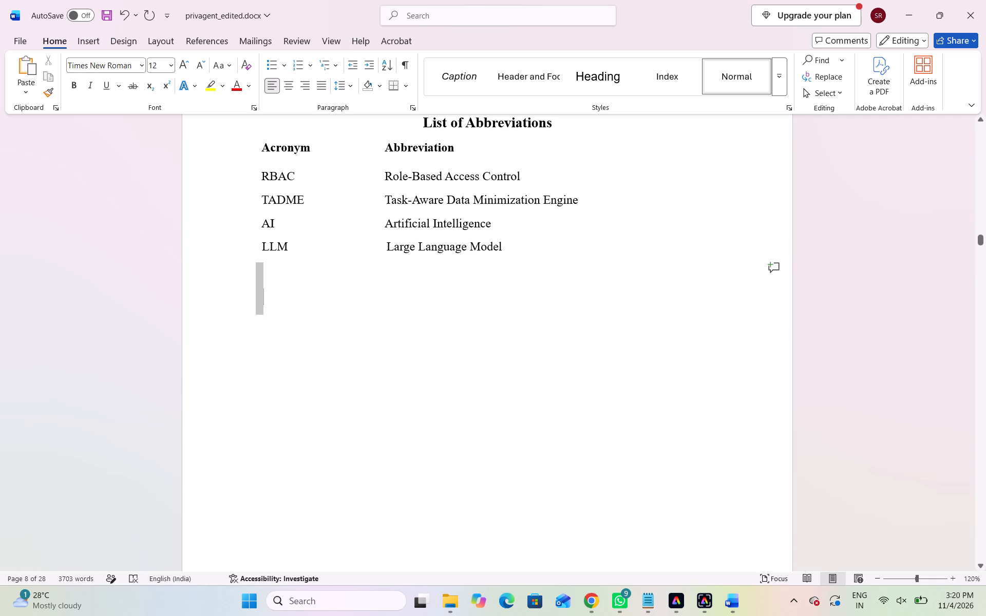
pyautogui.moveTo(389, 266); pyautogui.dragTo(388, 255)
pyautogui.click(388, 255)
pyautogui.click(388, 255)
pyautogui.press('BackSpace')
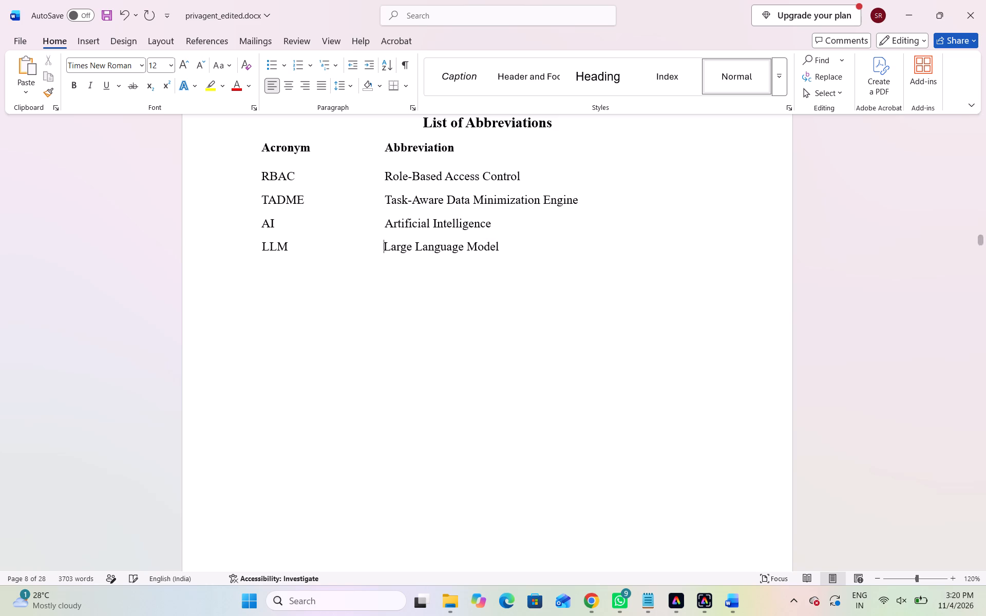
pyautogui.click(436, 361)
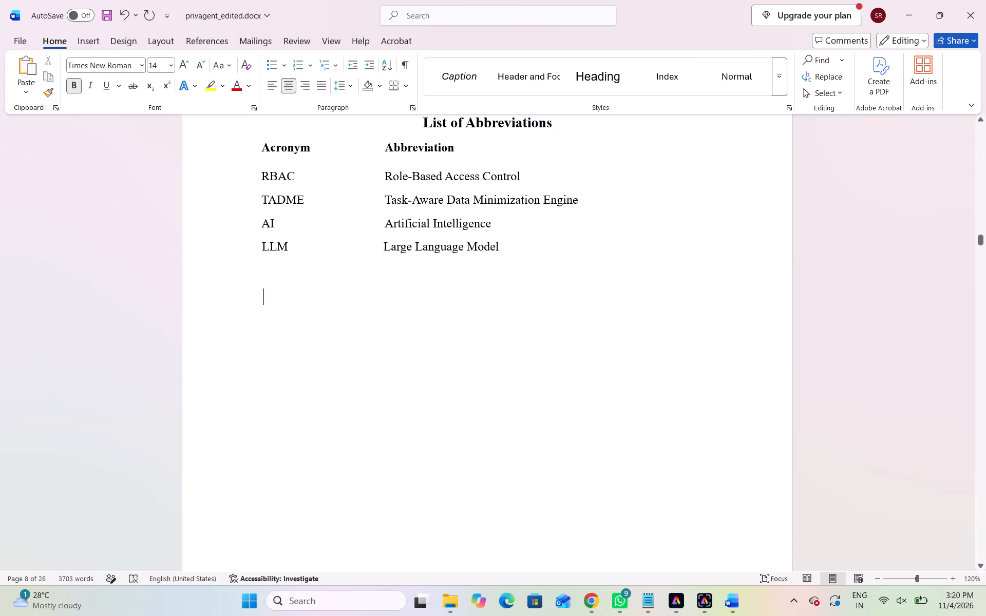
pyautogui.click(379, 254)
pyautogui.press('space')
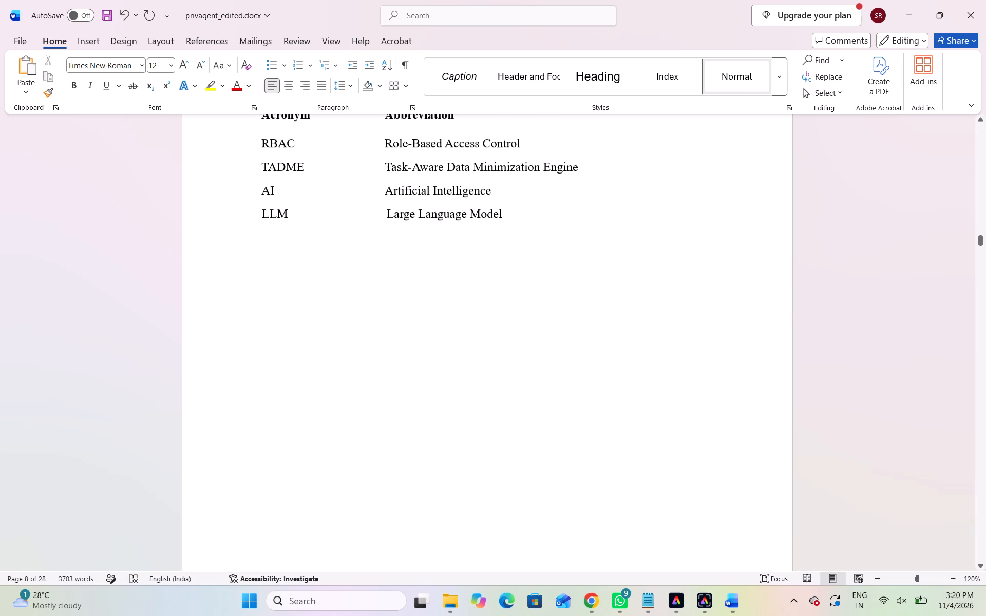
# Check how the start of "Large Language Model" lines up with "Artificial Intelligence" in the row above.
pyautogui.doubleClick(386, 195)
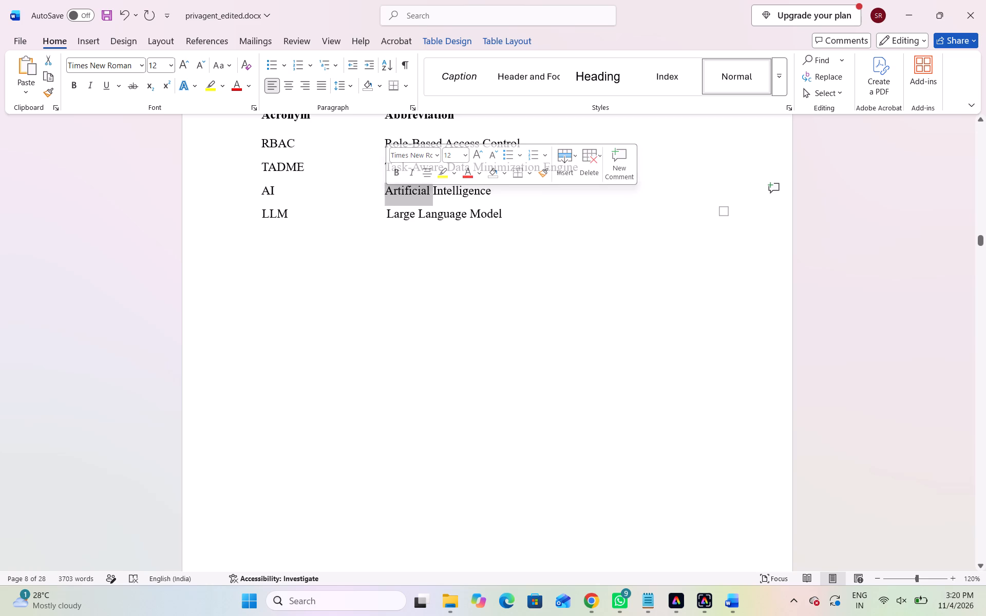
pyautogui.click(387, 207)
pyautogui.click(387, 207)
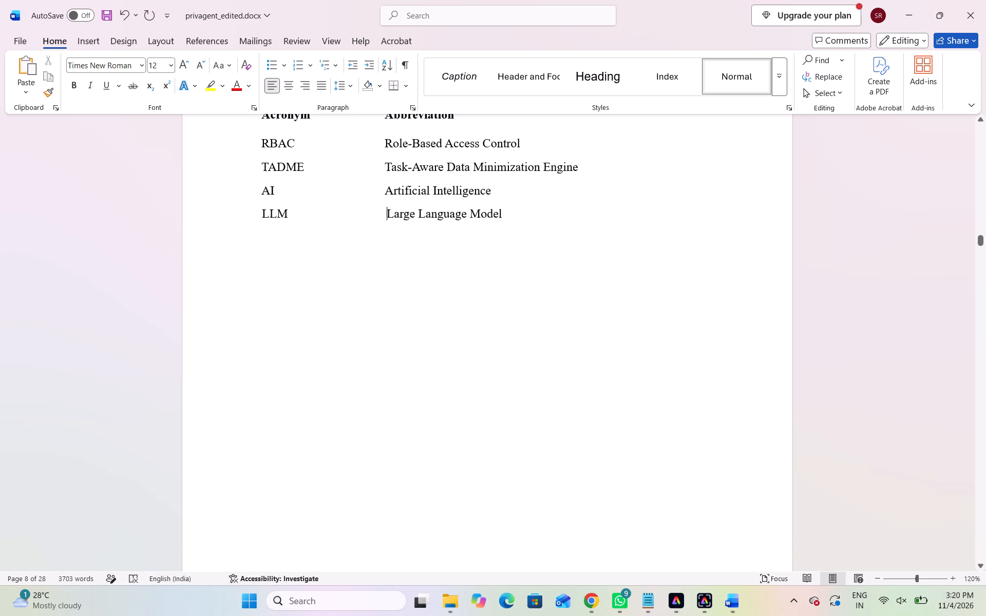
pyautogui.click(400, 210)
pyautogui.moveTo(400, 210); pyautogui.dragTo(380, 214)
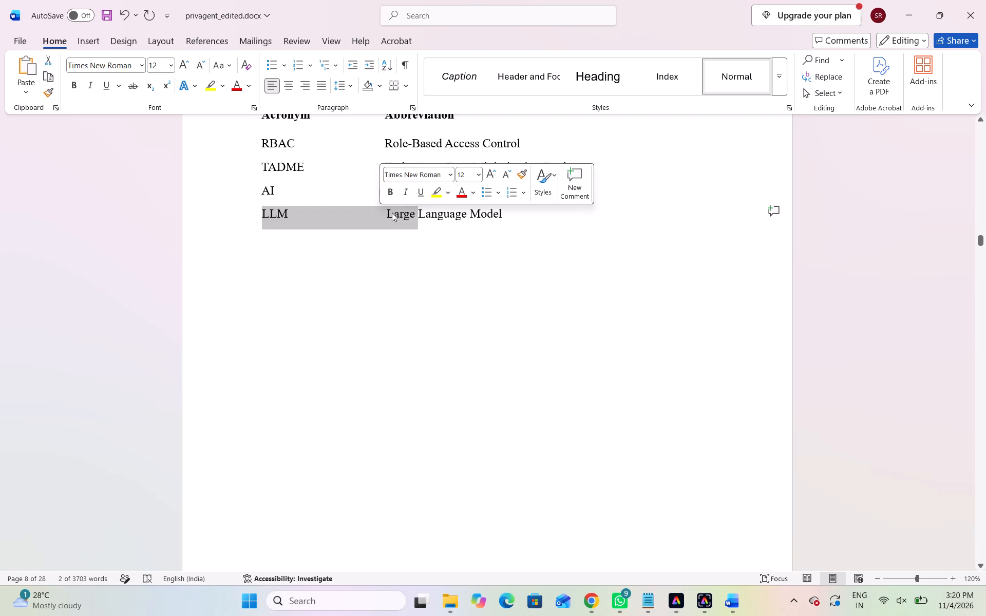
pyautogui.click(392, 213)
pyautogui.moveTo(387, 211); pyautogui.dragTo(406, 211)
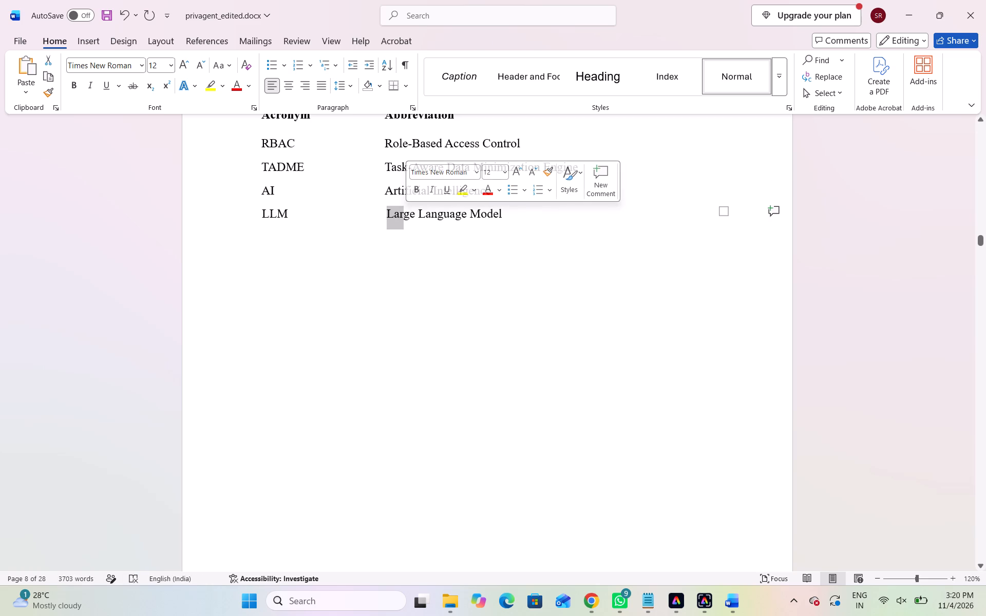
pyautogui.moveTo(385, 189); pyautogui.dragTo(392, 189)
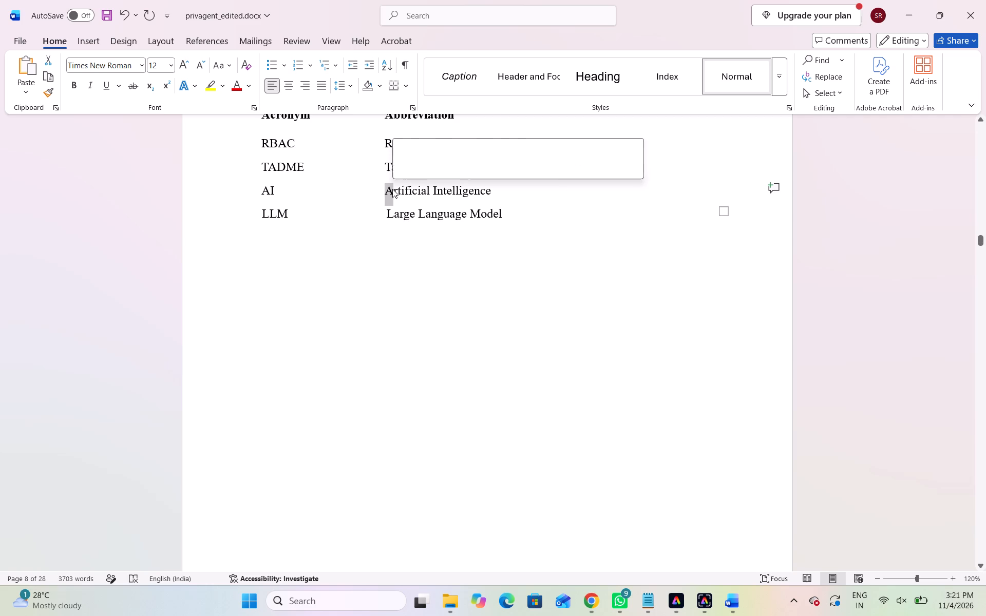
pyautogui.click(387, 211)
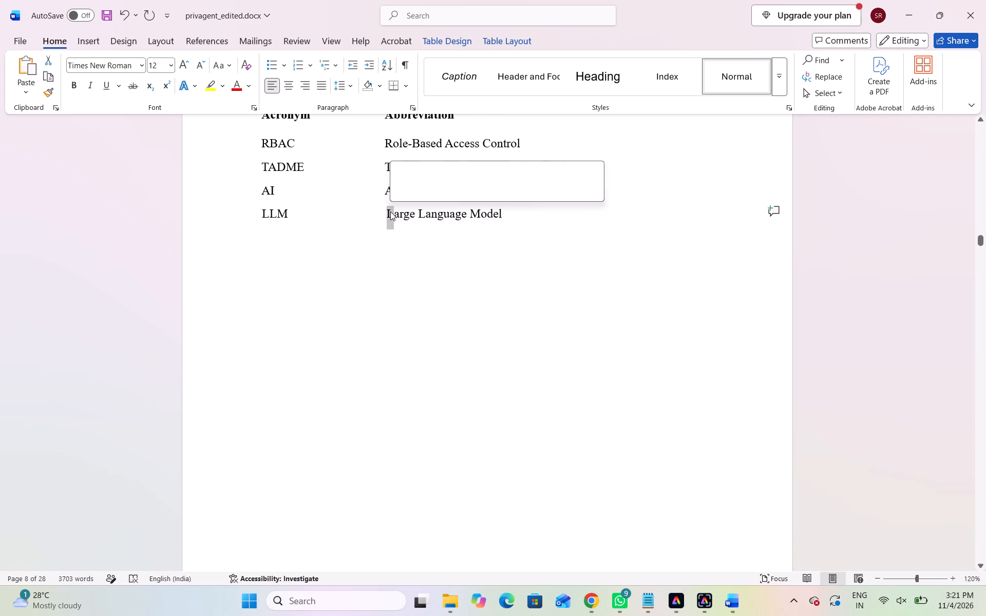
pyautogui.click(389, 240)
pyautogui.scroll(1, 388, 251)
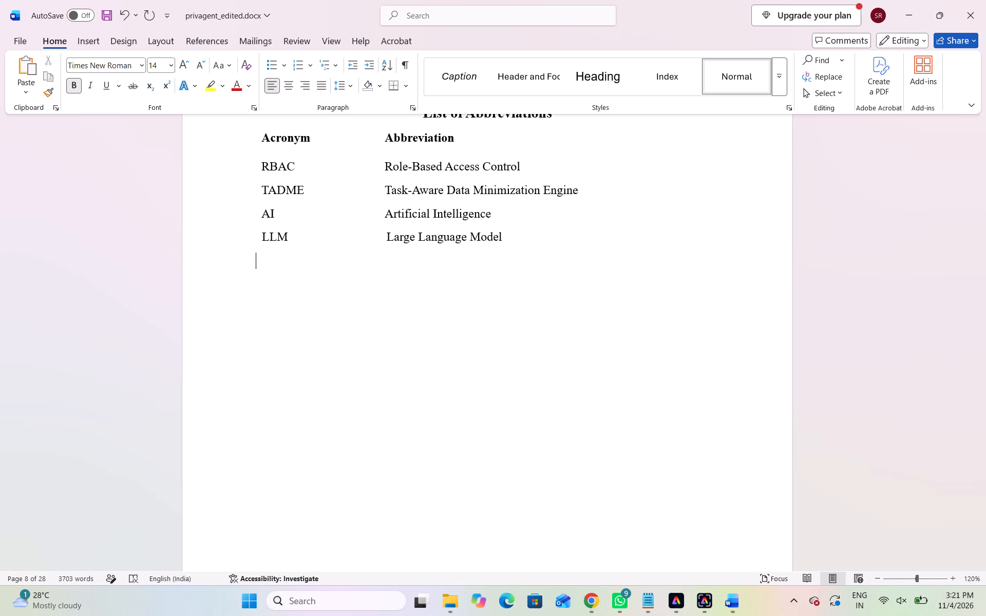
pyautogui.scroll(-2, 388, 251)
pyautogui.scroll(1, 388, 251)
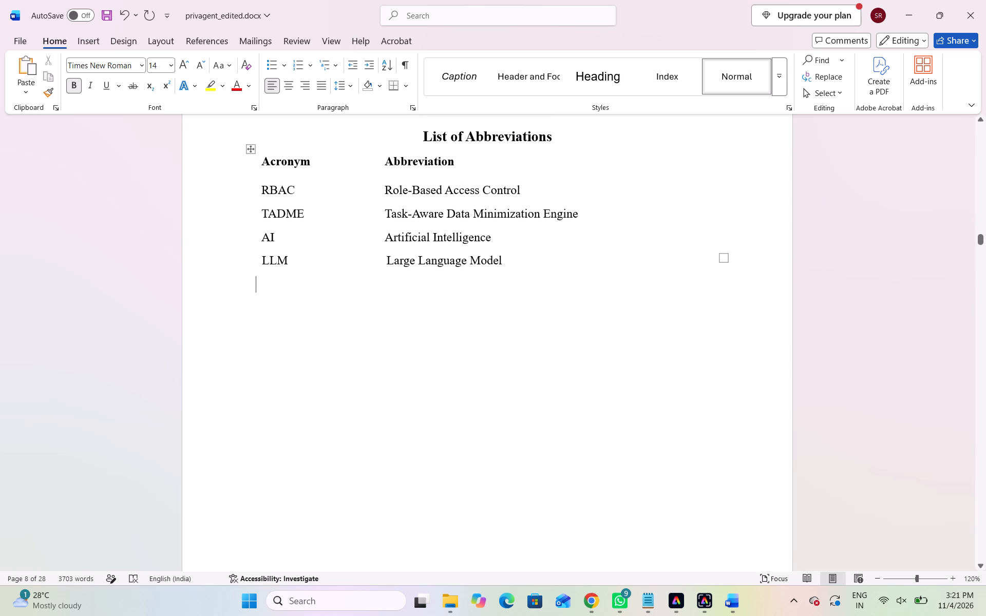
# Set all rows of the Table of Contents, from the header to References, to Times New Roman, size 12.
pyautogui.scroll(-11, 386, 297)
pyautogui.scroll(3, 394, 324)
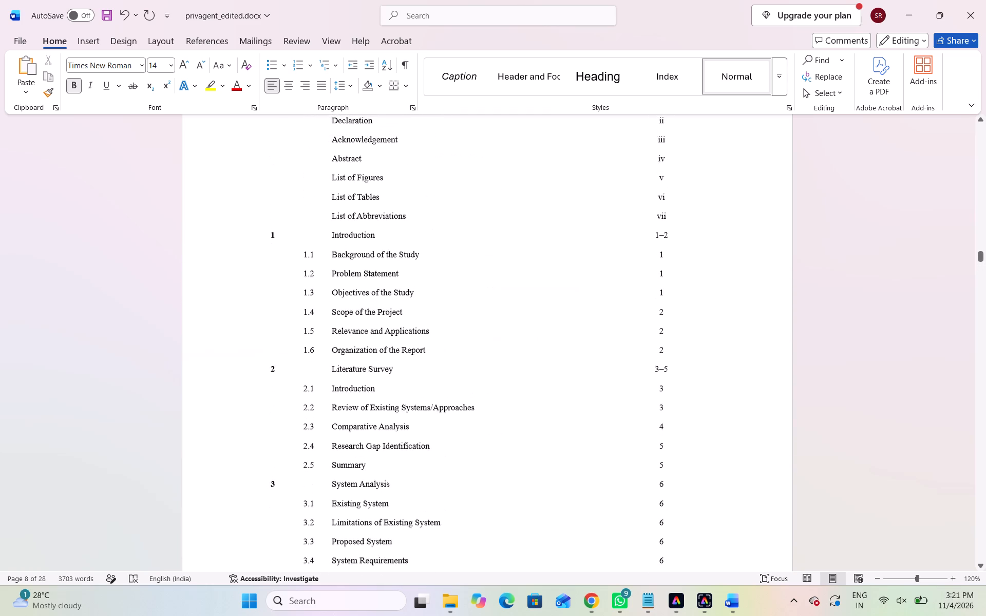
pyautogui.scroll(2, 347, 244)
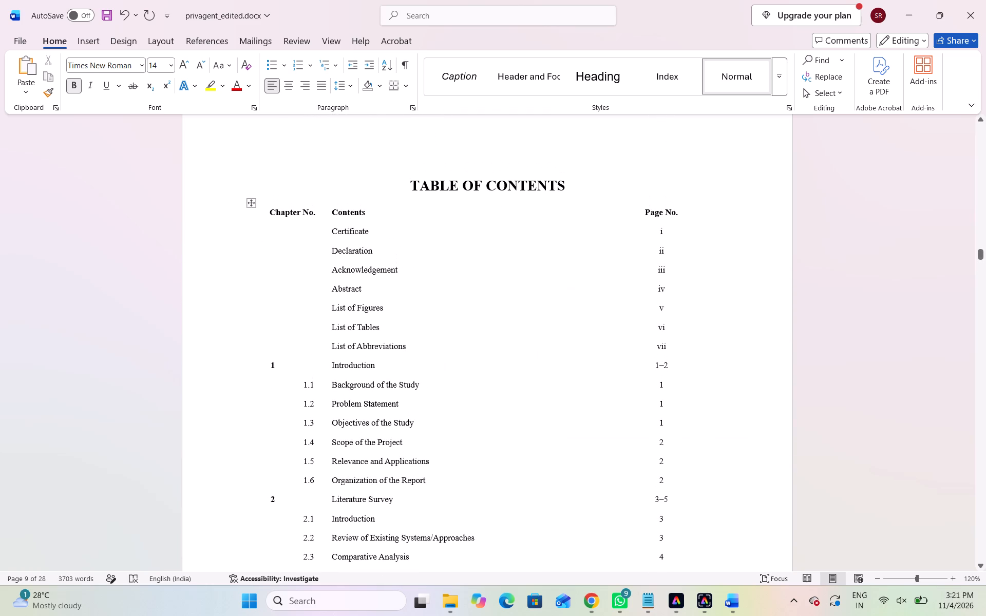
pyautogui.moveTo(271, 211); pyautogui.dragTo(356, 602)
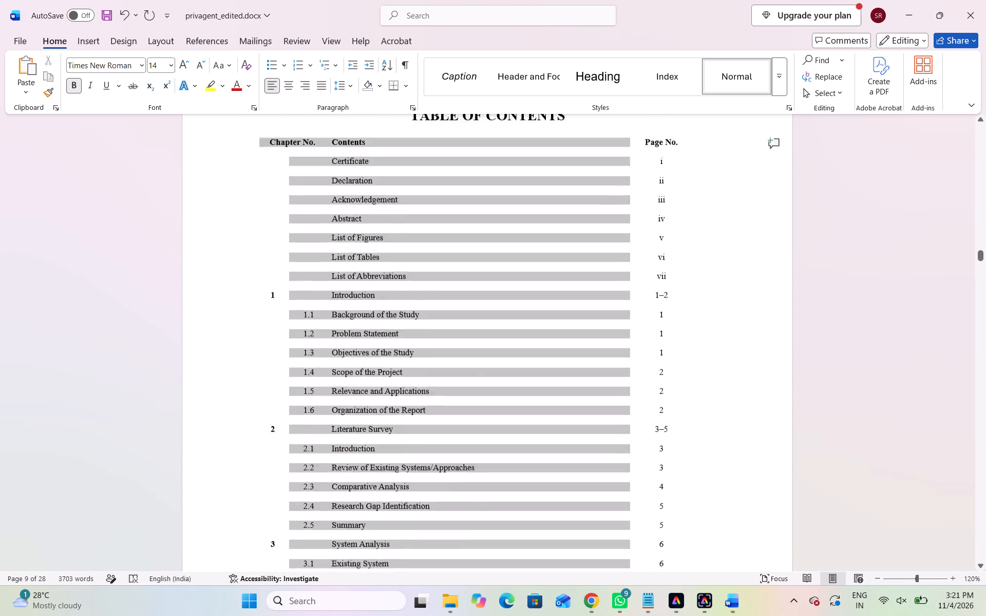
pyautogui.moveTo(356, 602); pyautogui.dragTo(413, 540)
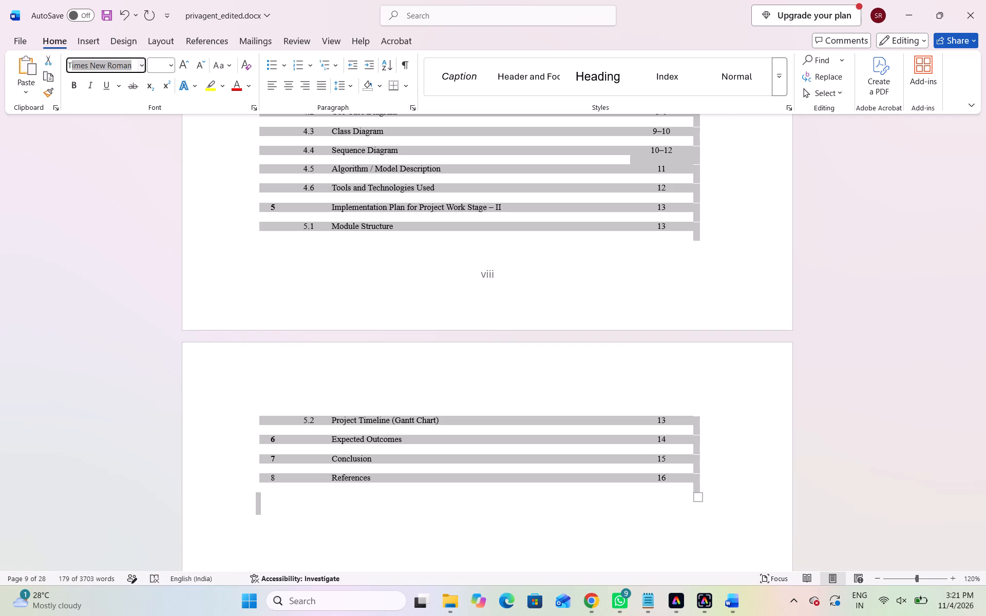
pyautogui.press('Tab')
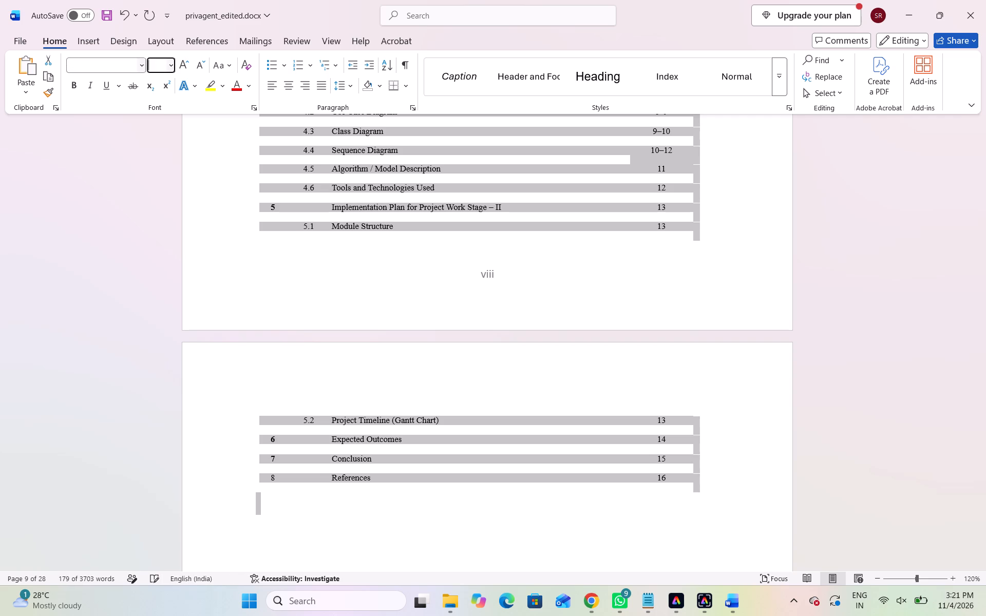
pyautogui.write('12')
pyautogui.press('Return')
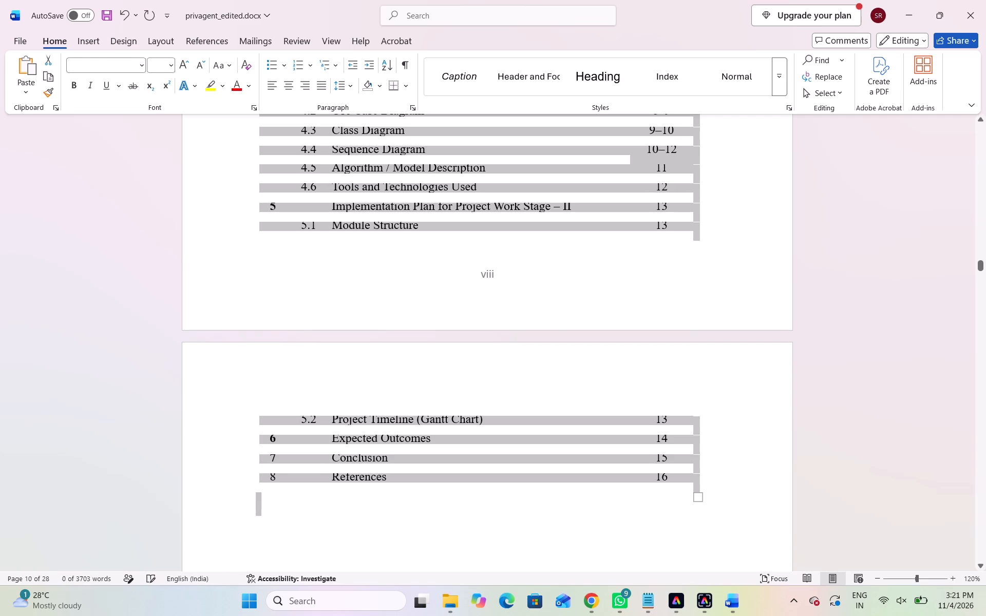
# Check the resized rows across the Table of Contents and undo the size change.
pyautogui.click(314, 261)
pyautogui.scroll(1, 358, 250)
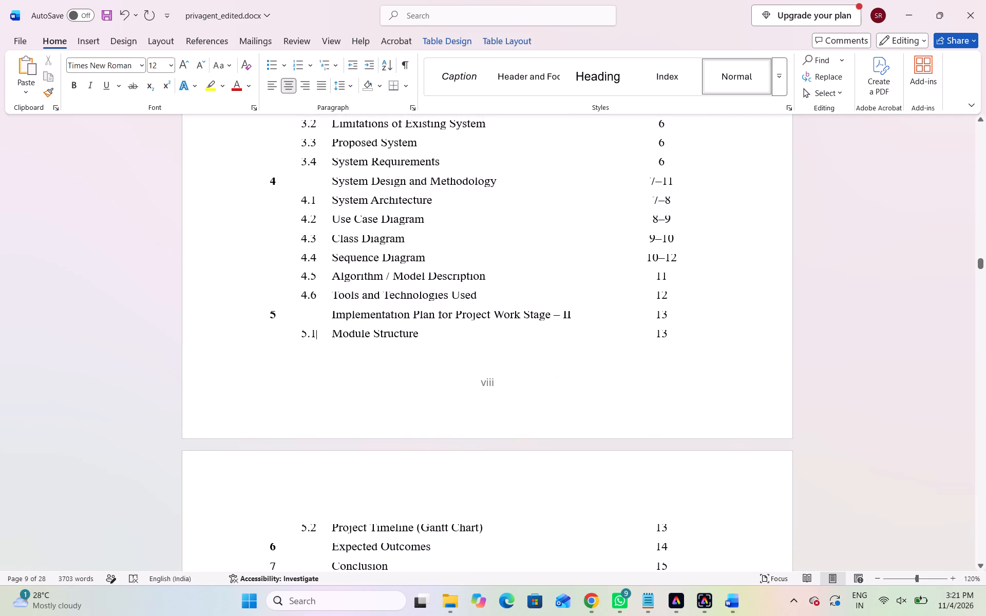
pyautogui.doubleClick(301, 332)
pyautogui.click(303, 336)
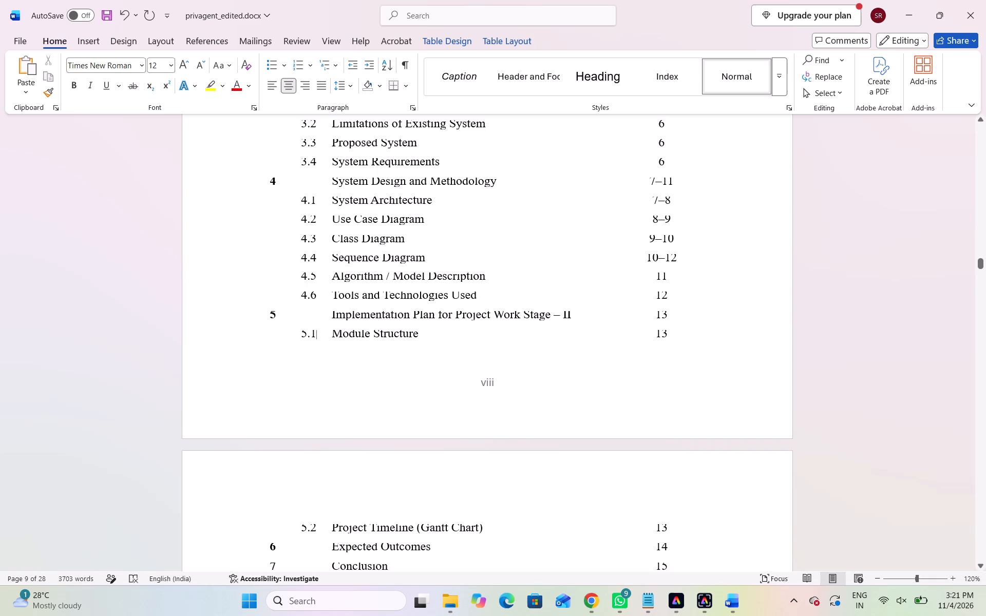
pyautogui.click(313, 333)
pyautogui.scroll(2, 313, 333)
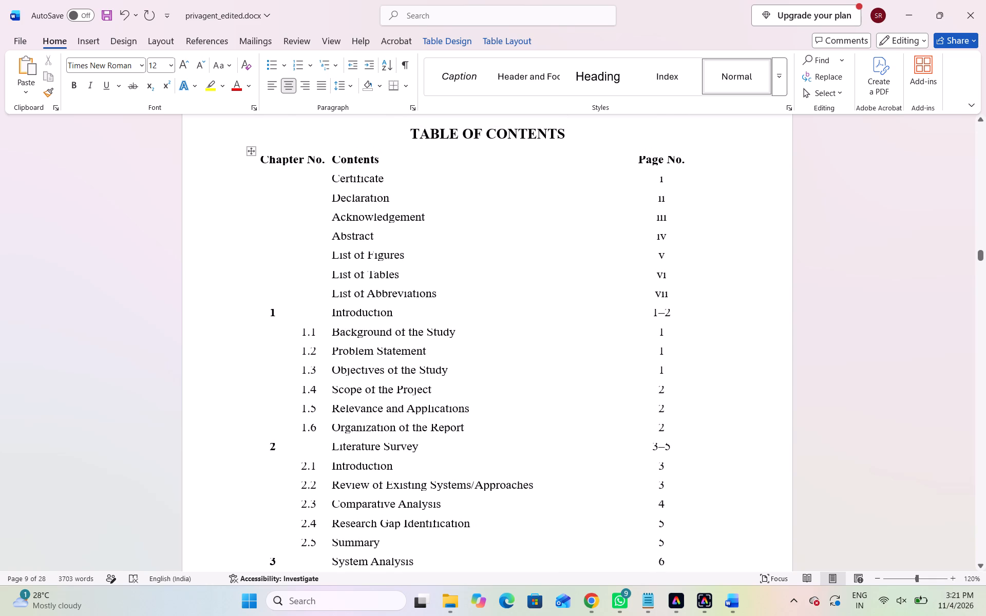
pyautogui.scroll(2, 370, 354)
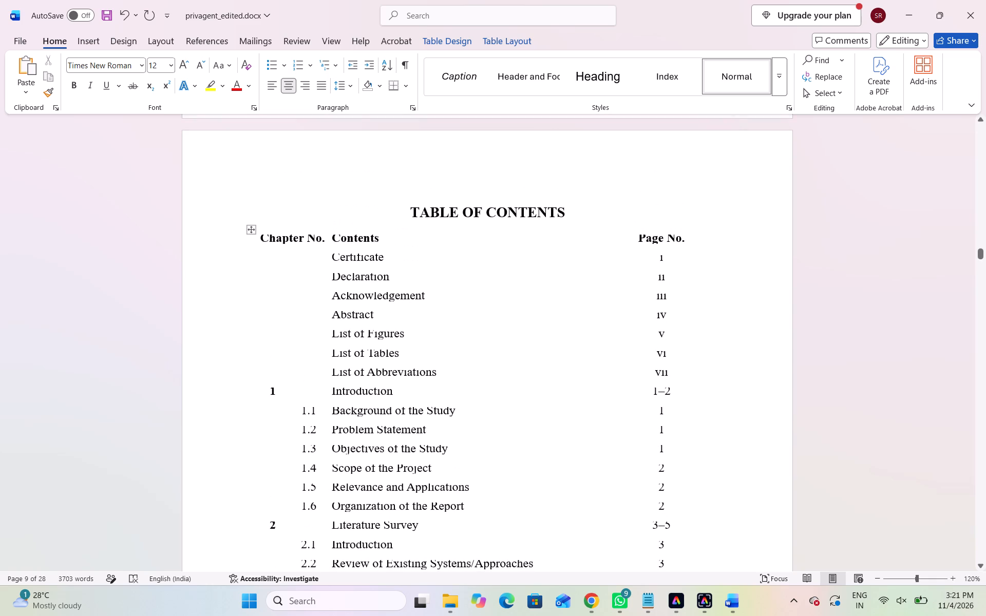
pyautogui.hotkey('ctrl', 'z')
# Set the font of the selected Table of Contents rows to Times New Roman.
pyautogui.scroll(-1, 405, 378)
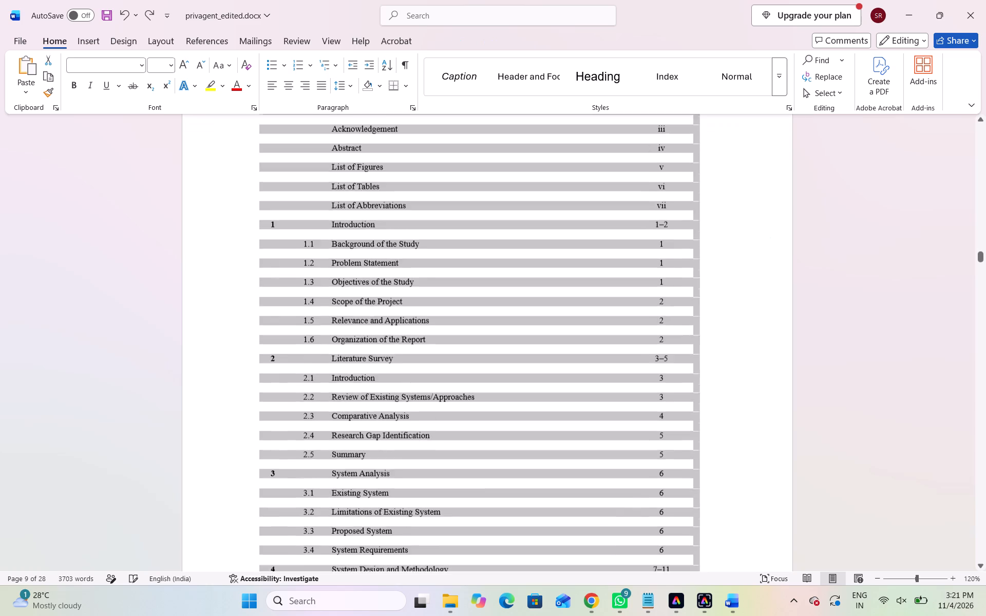
pyautogui.scroll(-1, 405, 378)
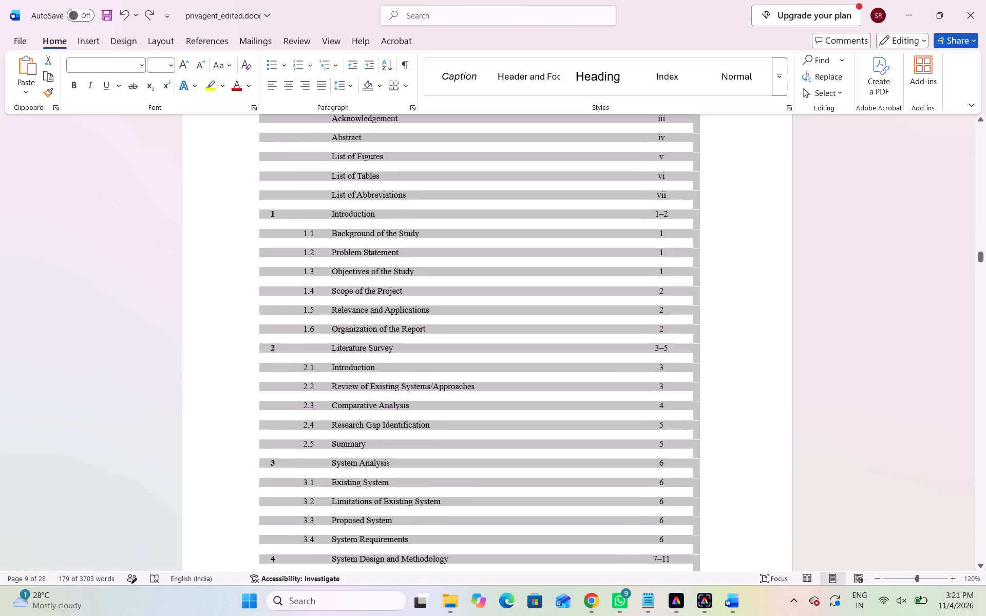
pyautogui.scroll(1, 455, 346)
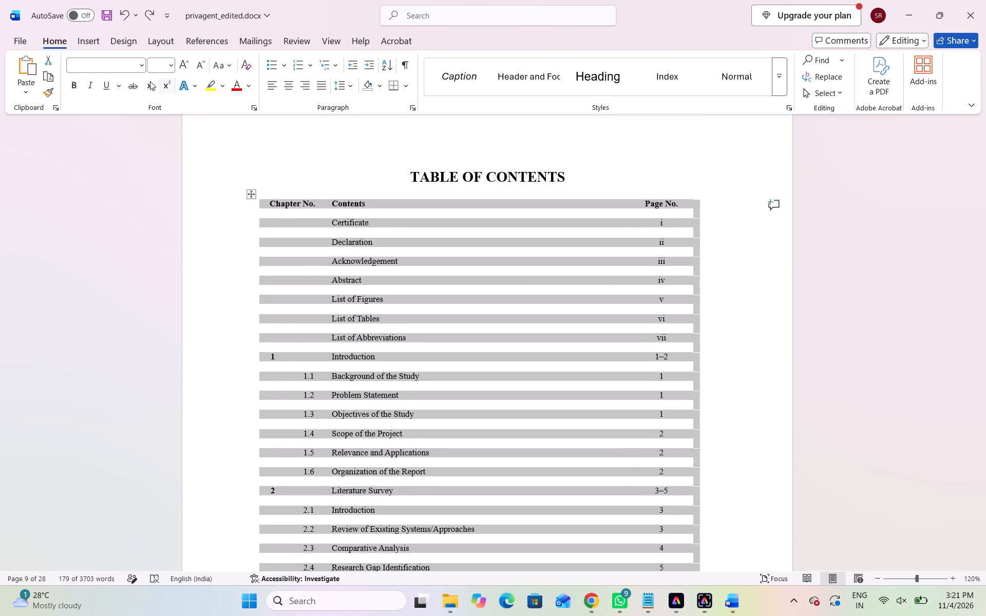
pyautogui.click(111, 66)
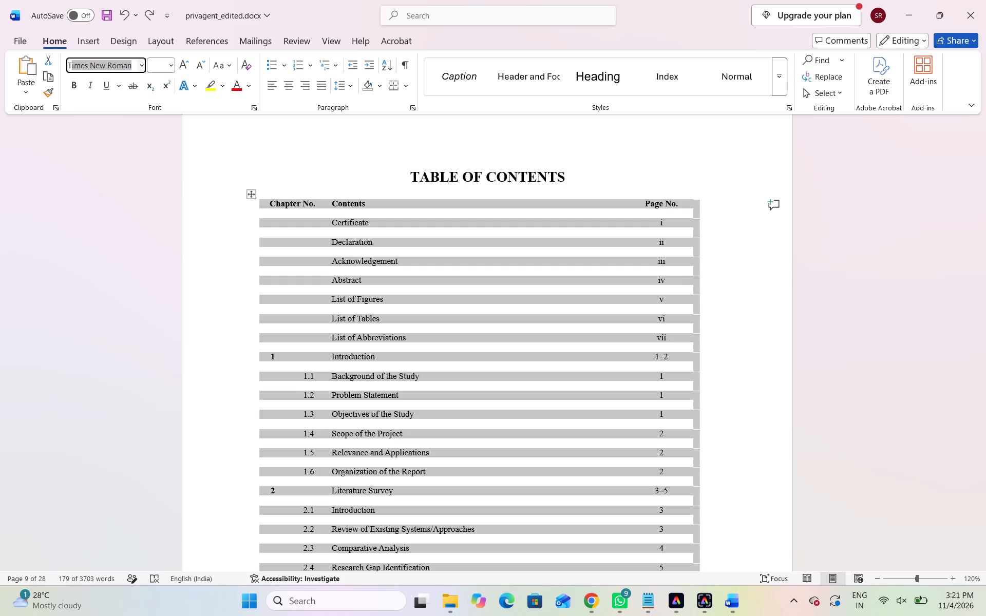
pyautogui.write('im')
pyautogui.press('Tab')
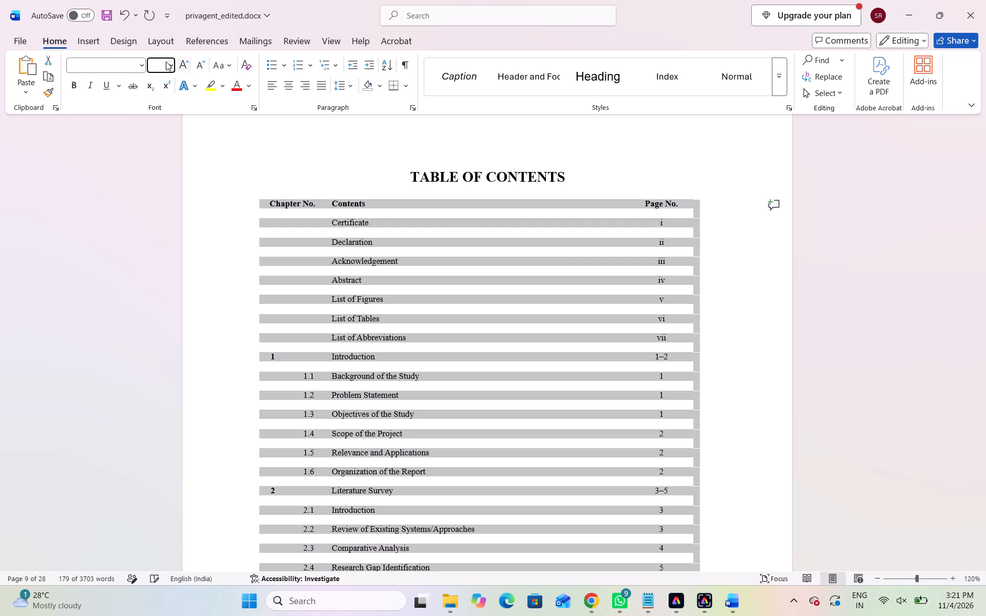
pyautogui.click(129, 67)
pyautogui.press('Tab')
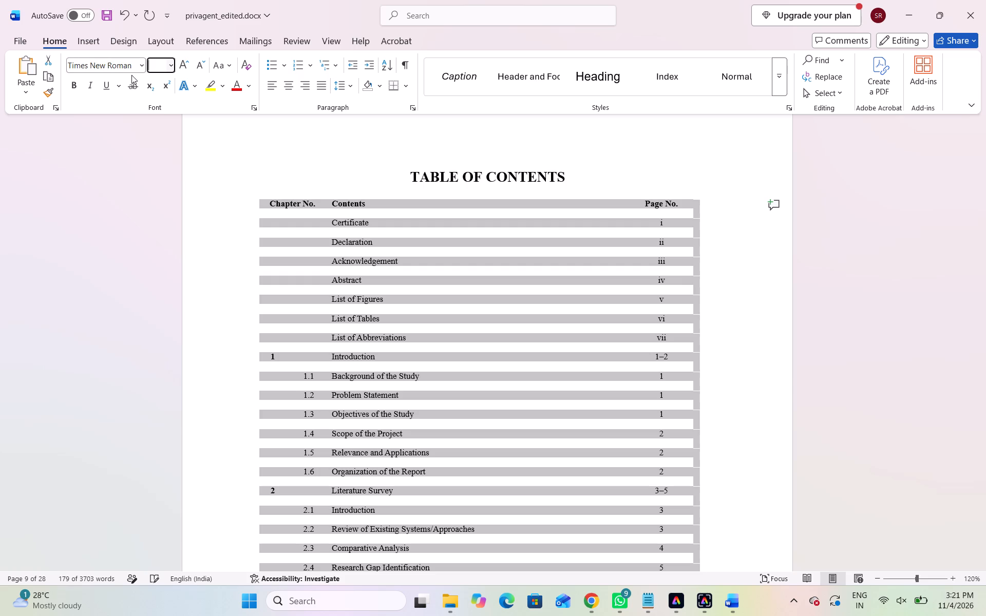
pyautogui.click(104, 66)
pyautogui.press('Tab')
pyautogui.press('t')
pyautogui.press('BackSpace')
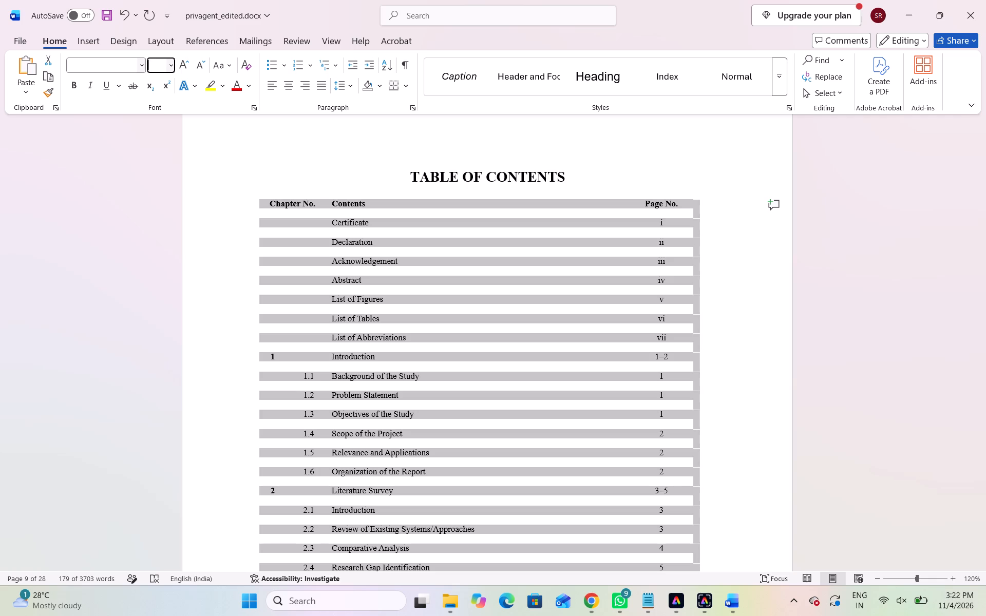
pyautogui.click(98, 64)
pyautogui.write('im')
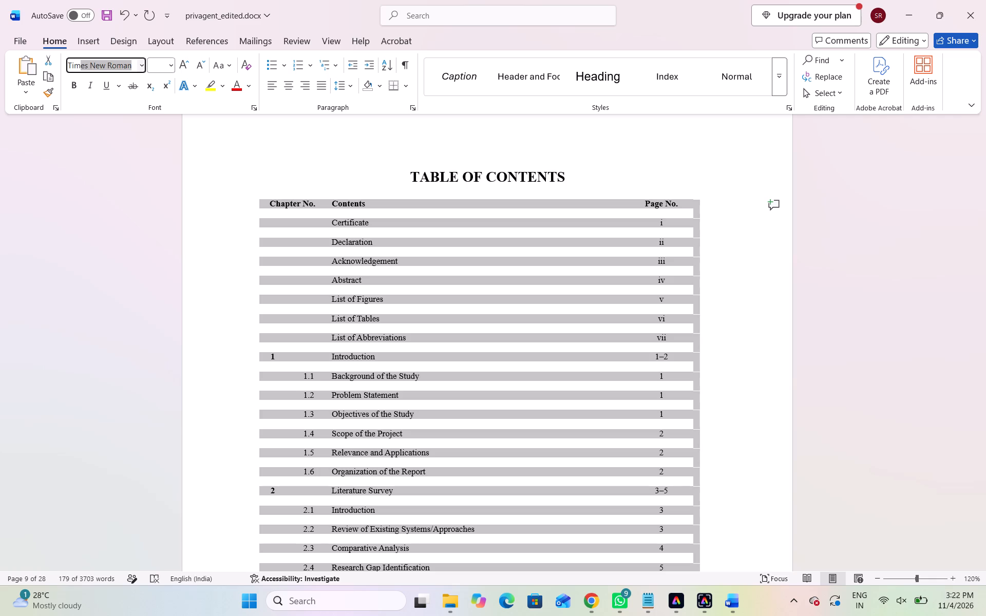
pyautogui.click(130, 67)
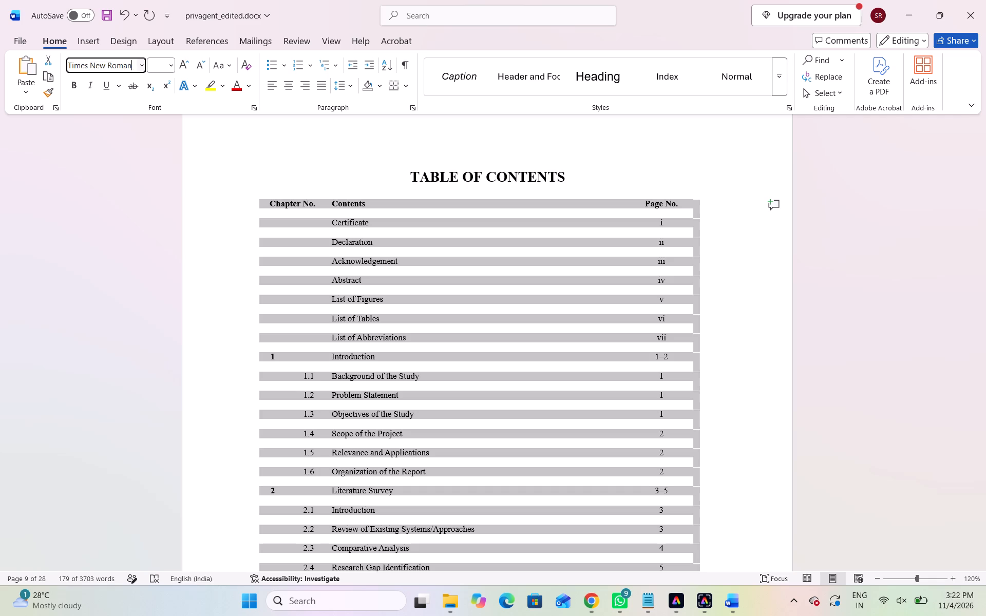
# Set the selected Table of Contents rows to font size 11.
pyautogui.click(159, 65)
pyautogui.write('11')
pyautogui.click(111, 66)
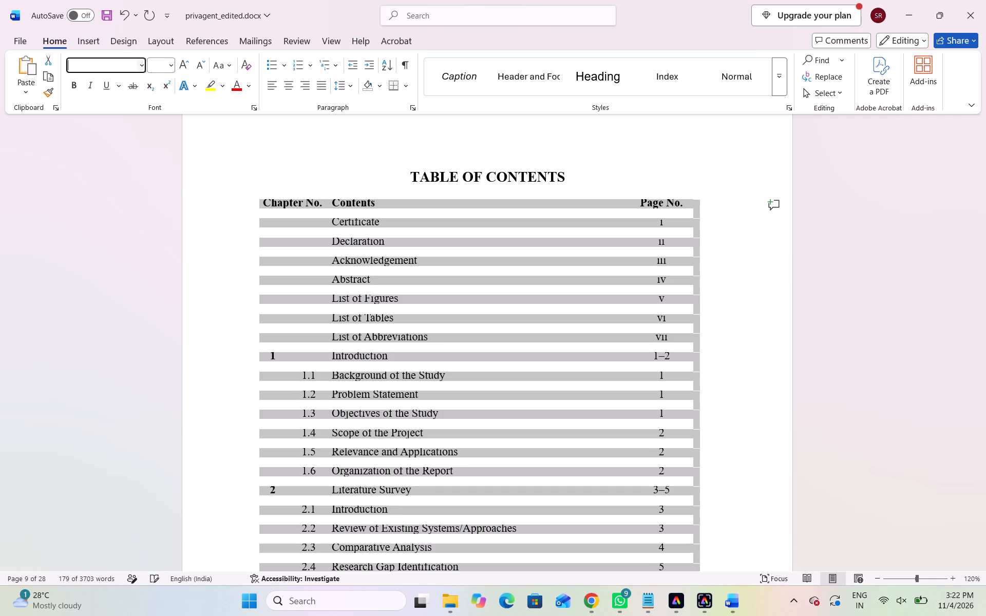
pyautogui.press('Tab')
pyautogui.write('11')
pyautogui.press('Return')
pyautogui.click(296, 285)
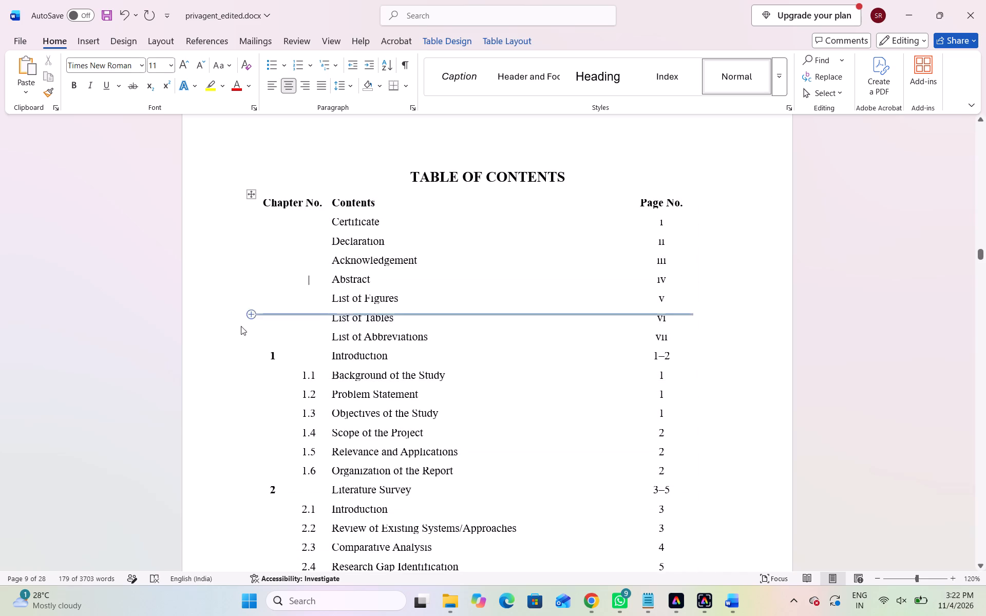
# Examine how the resized rows display across both pages of the Table of Contents, from the header to References.
pyautogui.scroll(-3, 347, 376)
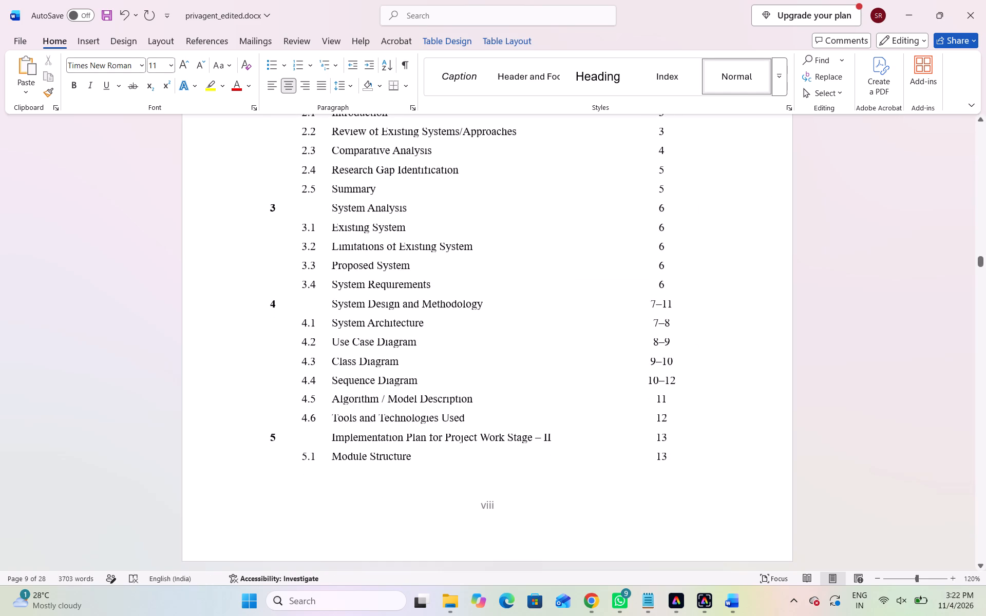
pyautogui.scroll(-1, 343, 411)
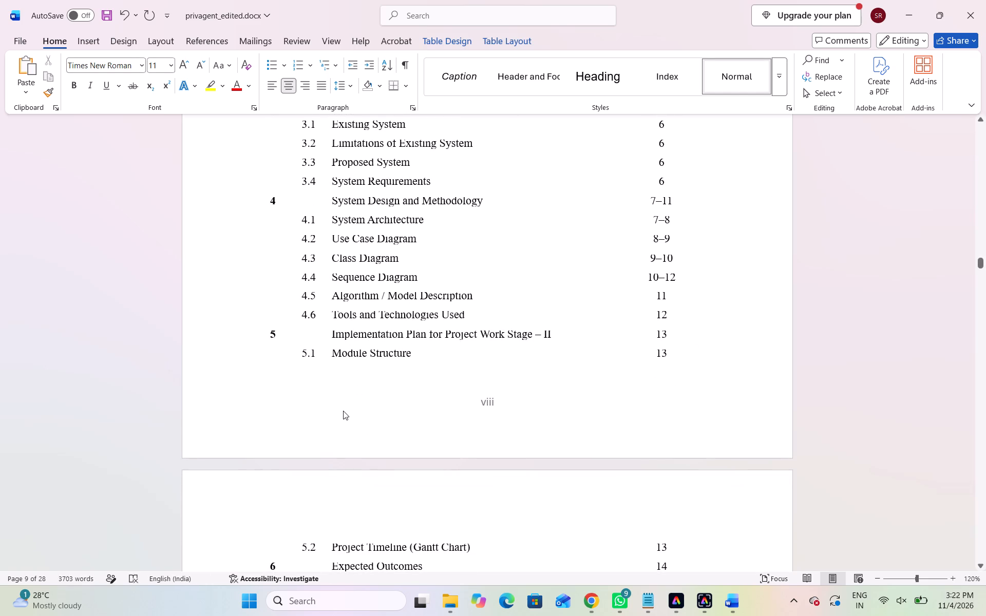
pyautogui.click(406, 323)
pyautogui.scroll(-1, 447, 419)
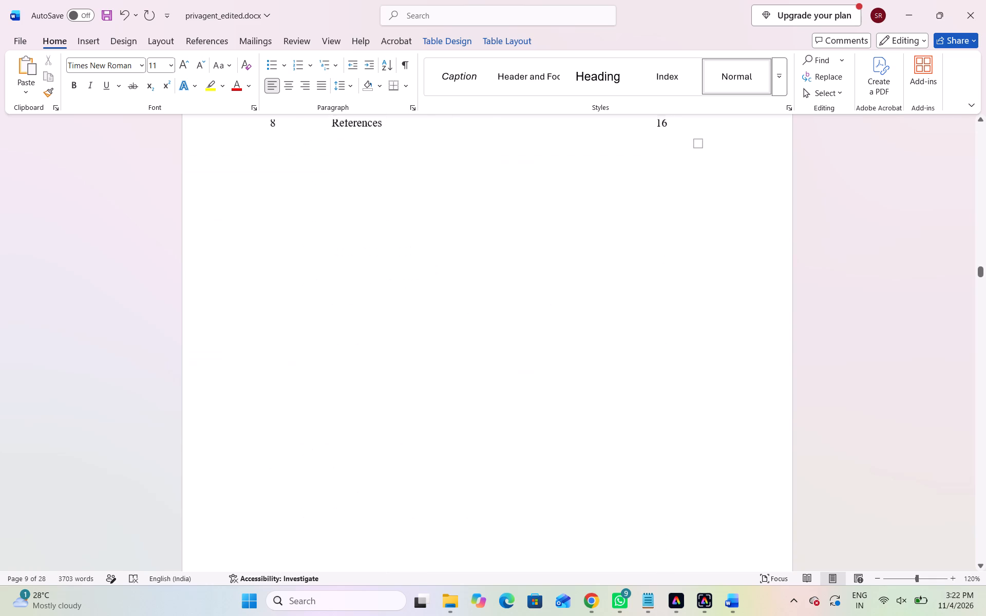
pyautogui.scroll(-1, 447, 419)
pyautogui.scroll(1, 447, 419)
pyautogui.scroll(-1, 447, 419)
pyautogui.scroll(2, 447, 419)
pyautogui.scroll(1, 493, 390)
pyautogui.scroll(-1, 428, 469)
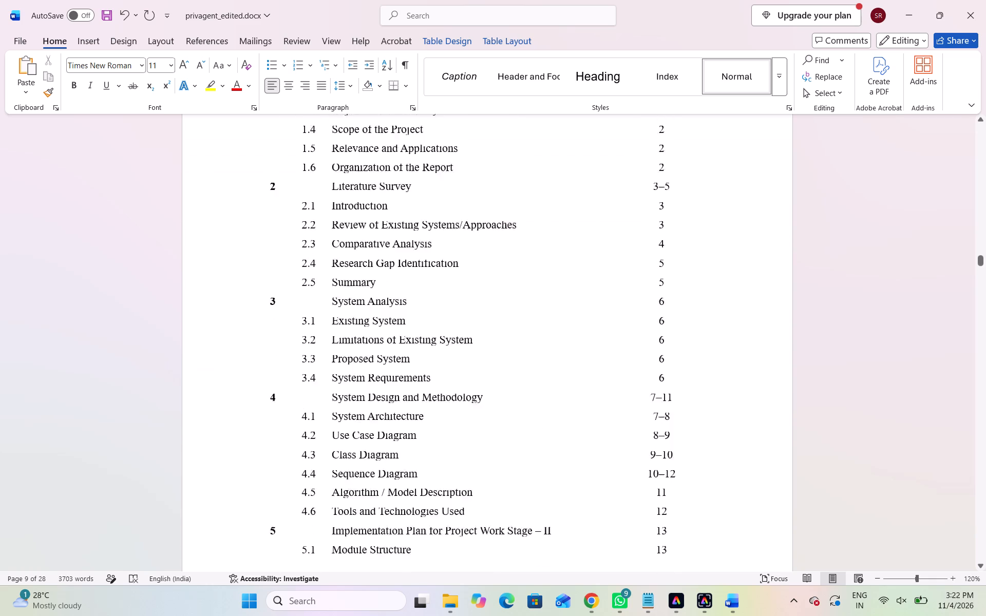
pyautogui.scroll(-1, 428, 469)
pyautogui.click(346, 375)
pyautogui.scroll(4, 346, 375)
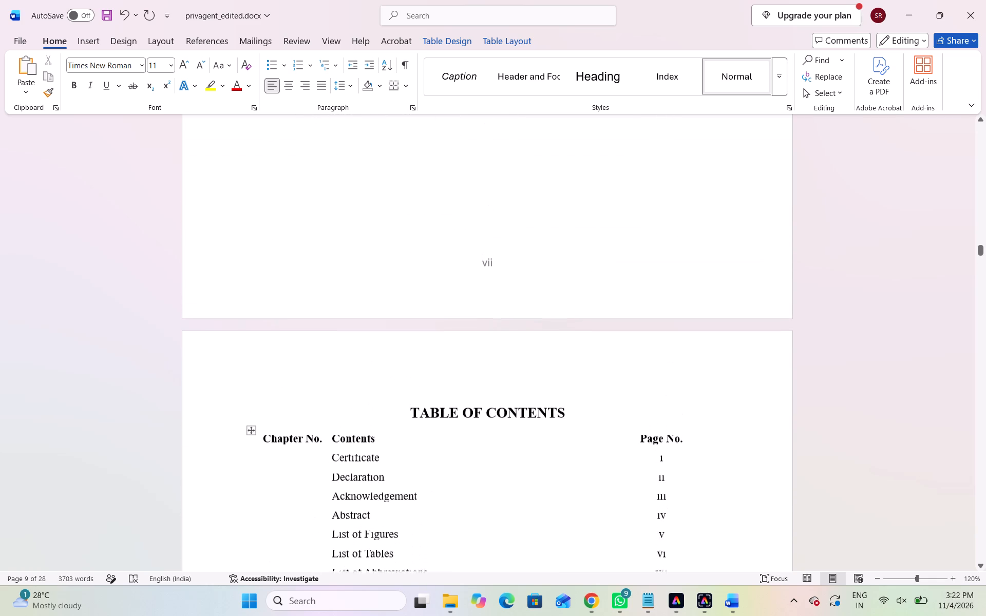
pyautogui.scroll(-2, 335, 435)
pyautogui.scroll(1, 364, 341)
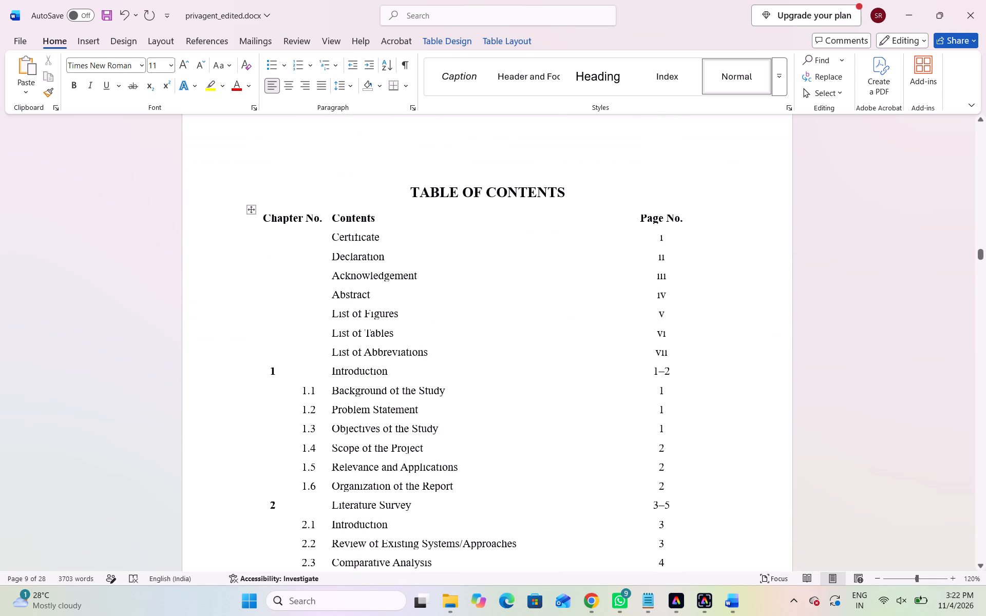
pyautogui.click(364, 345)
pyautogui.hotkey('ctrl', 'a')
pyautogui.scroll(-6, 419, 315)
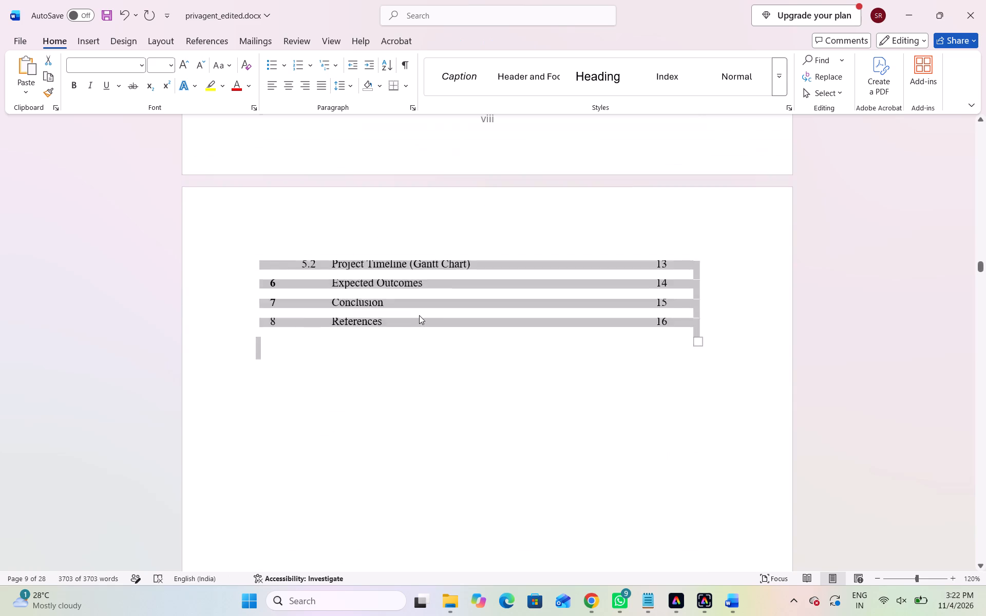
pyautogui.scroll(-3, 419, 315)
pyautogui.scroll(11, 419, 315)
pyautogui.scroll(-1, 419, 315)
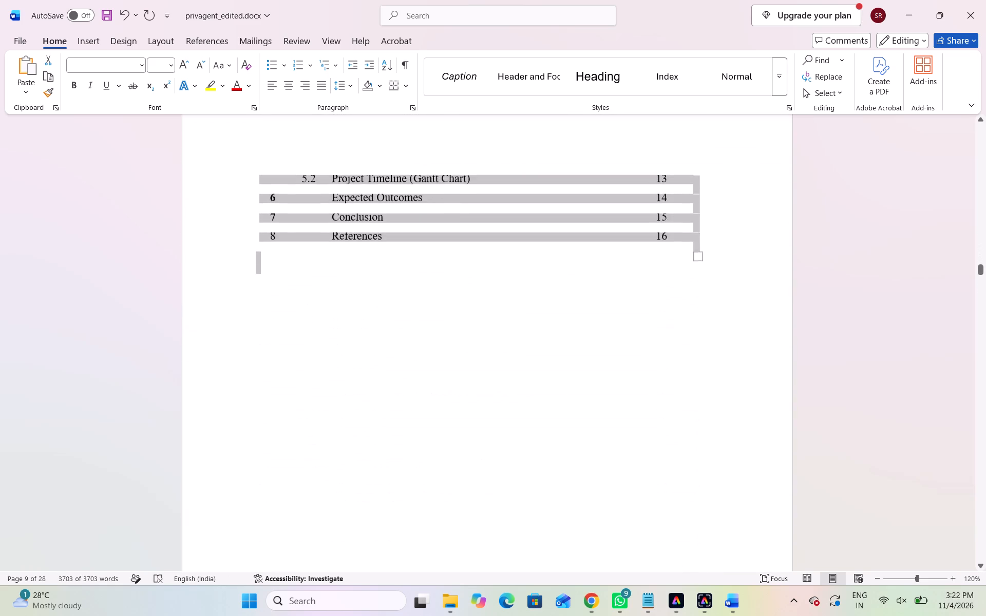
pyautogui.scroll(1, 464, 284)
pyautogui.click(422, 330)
# Try to insert four line breaks after the page number in the 4.6 Tools and Technologies Used row.
pyautogui.scroll(15, 422, 330)
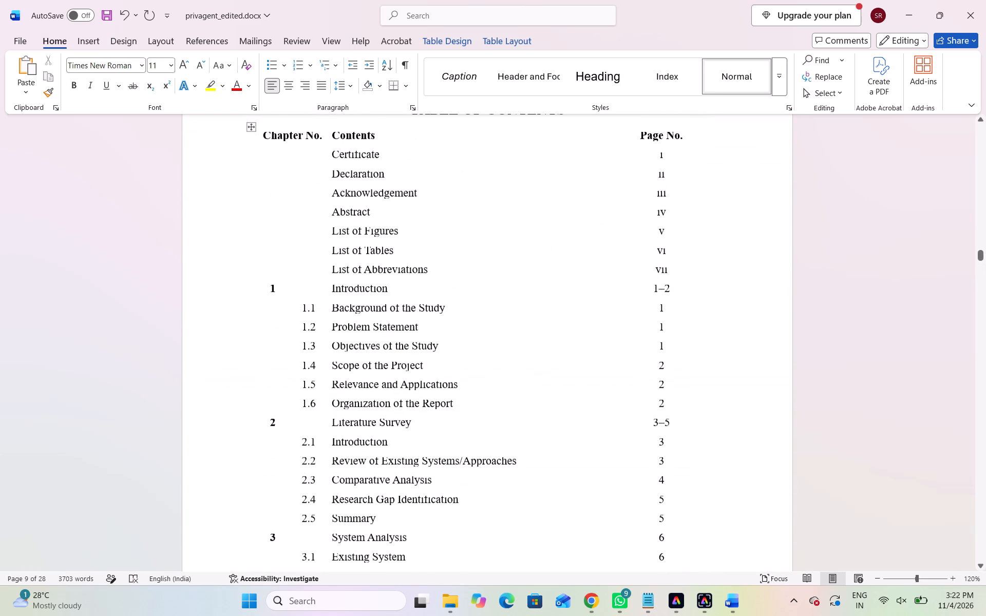
pyautogui.scroll(1, 358, 195)
pyautogui.scroll(-11, 358, 195)
pyautogui.scroll(-1, 432, 384)
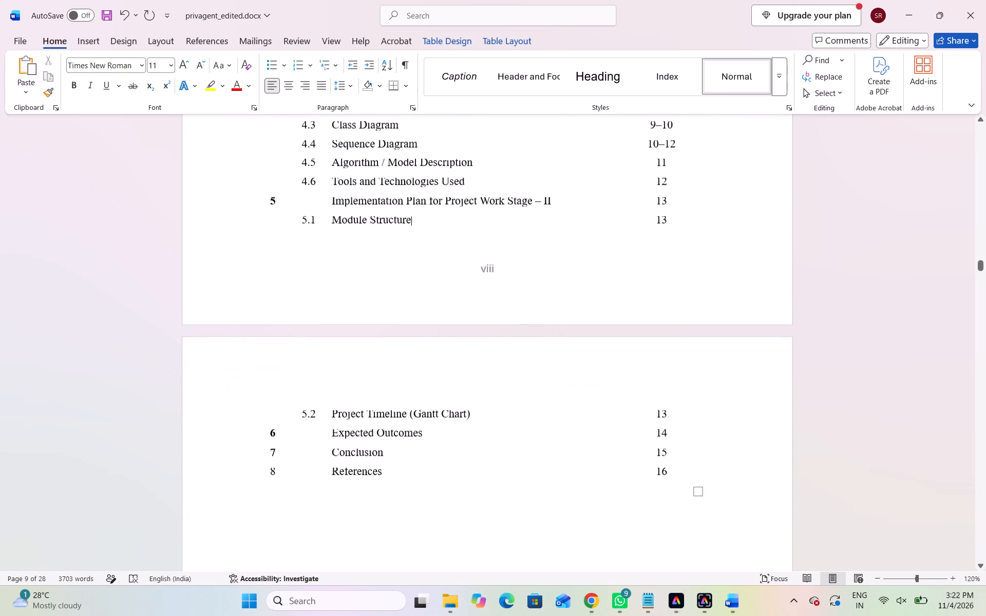
pyautogui.scroll(1, 387, 241)
pyautogui.doubleClick(293, 323)
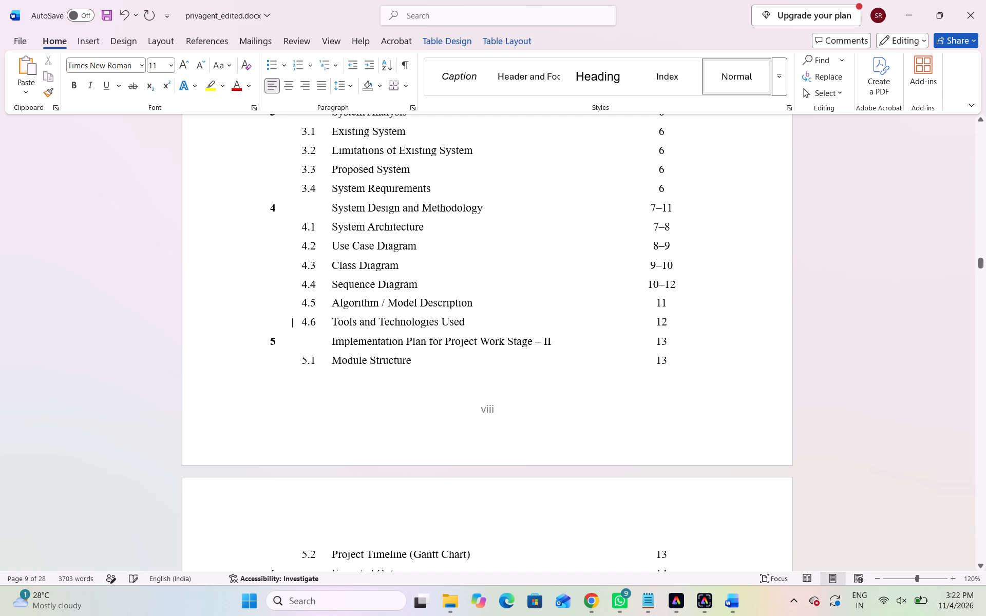
pyautogui.click(672, 323)
pyautogui.press('Return')
pyautogui.press('Return')
pyautogui.press('Return')
pyautogui.press('Return')
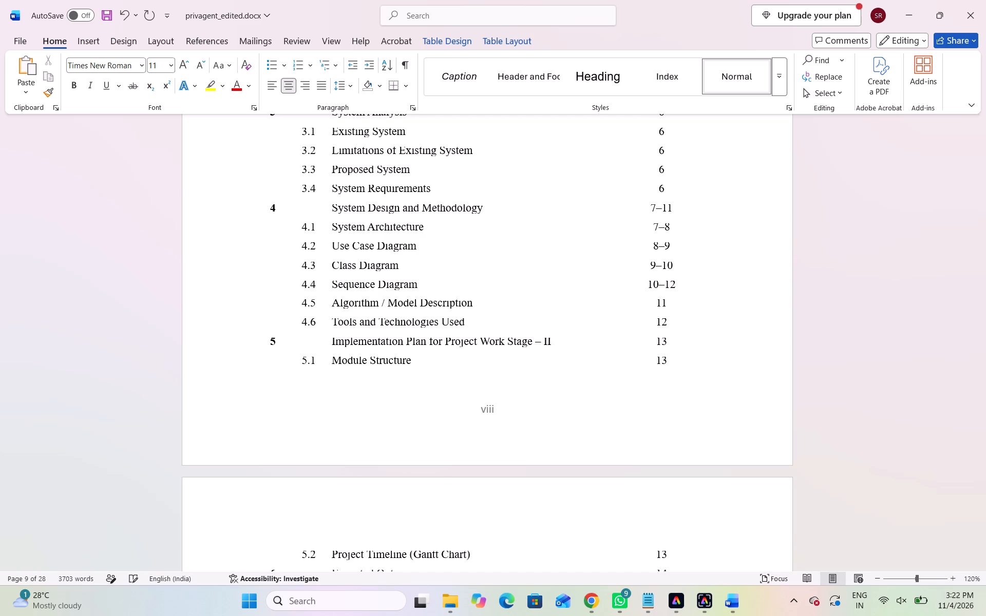
# Try to insert six line breaks in the Chapter No. column between the 4.6 entry and chapter 5.
pyautogui.click(485, 332)
pyautogui.moveTo(431, 359); pyautogui.dragTo(301, 323)
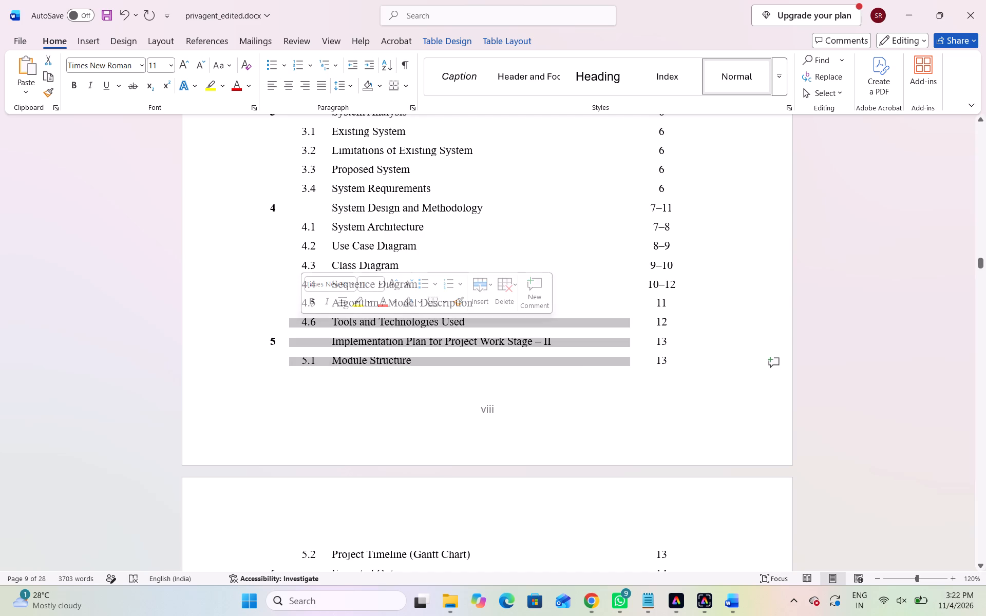
pyautogui.click(268, 336)
pyautogui.press('Return')
pyautogui.press('Return')
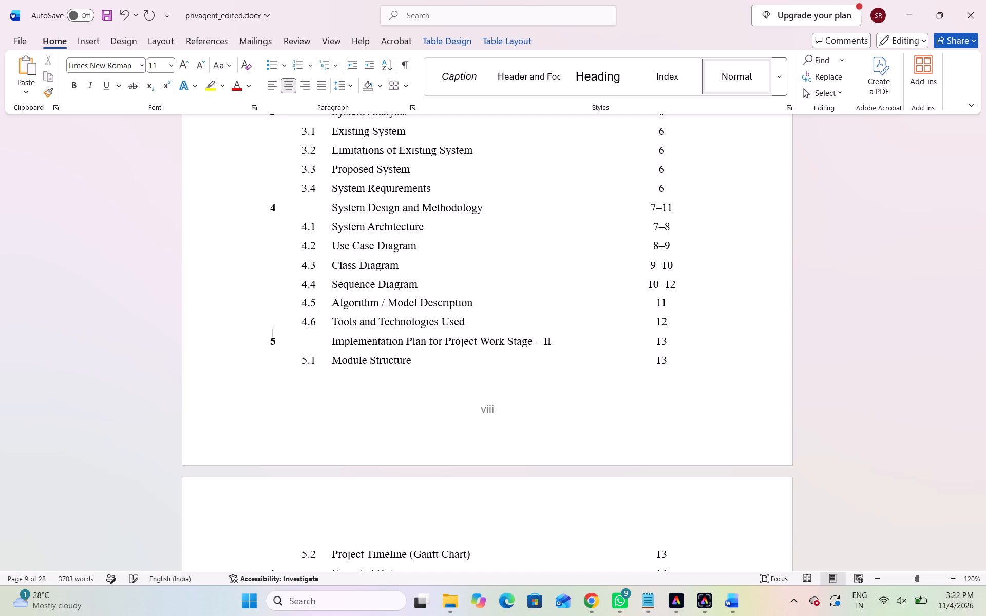
pyautogui.press('Return')
pyautogui.press('Return')
pyautogui.press('Return')
pyautogui.press('Return')
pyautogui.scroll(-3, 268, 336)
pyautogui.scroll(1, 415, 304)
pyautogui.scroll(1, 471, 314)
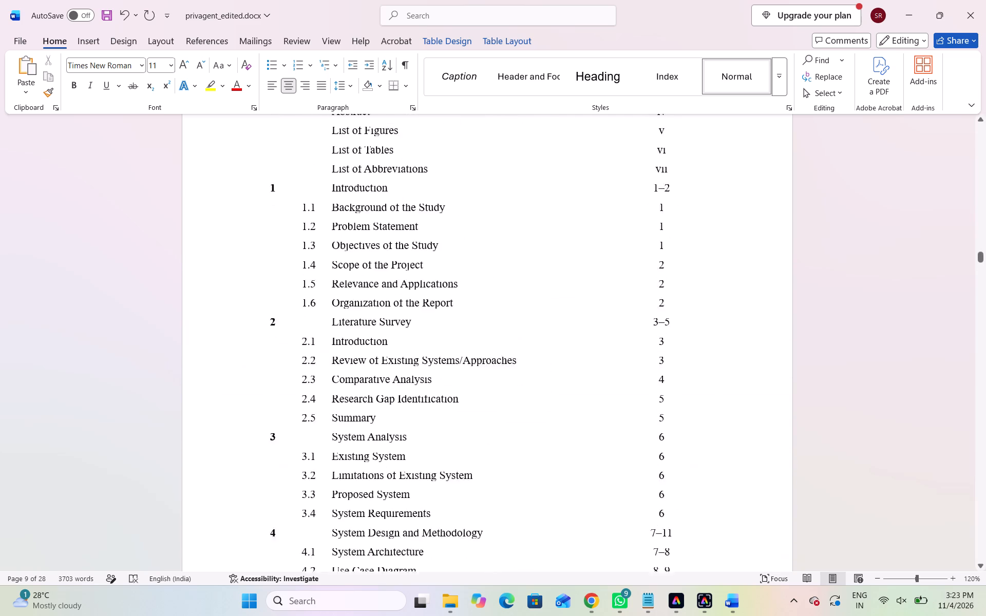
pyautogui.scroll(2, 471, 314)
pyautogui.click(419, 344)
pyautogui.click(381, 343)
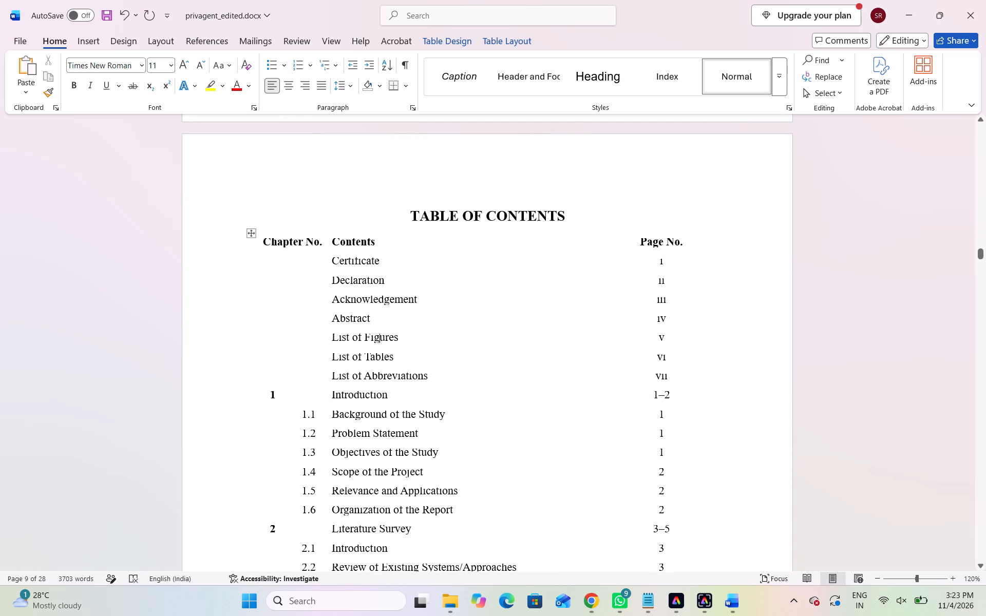
# Place the text cursor in the Contents column between the 4.6 Tools and Technologies Used entry and the chapter 5 Implementation Plan entry.
pyautogui.click(334, 254)
pyautogui.scroll(-1, 384, 406)
pyautogui.scroll(-1, 384, 453)
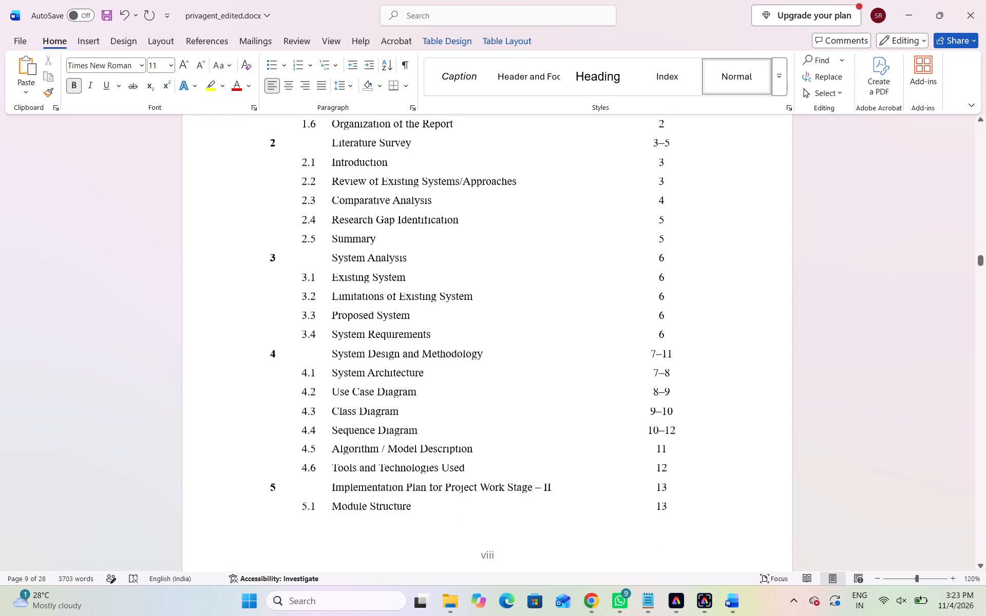
pyautogui.scroll(-1, 448, 414)
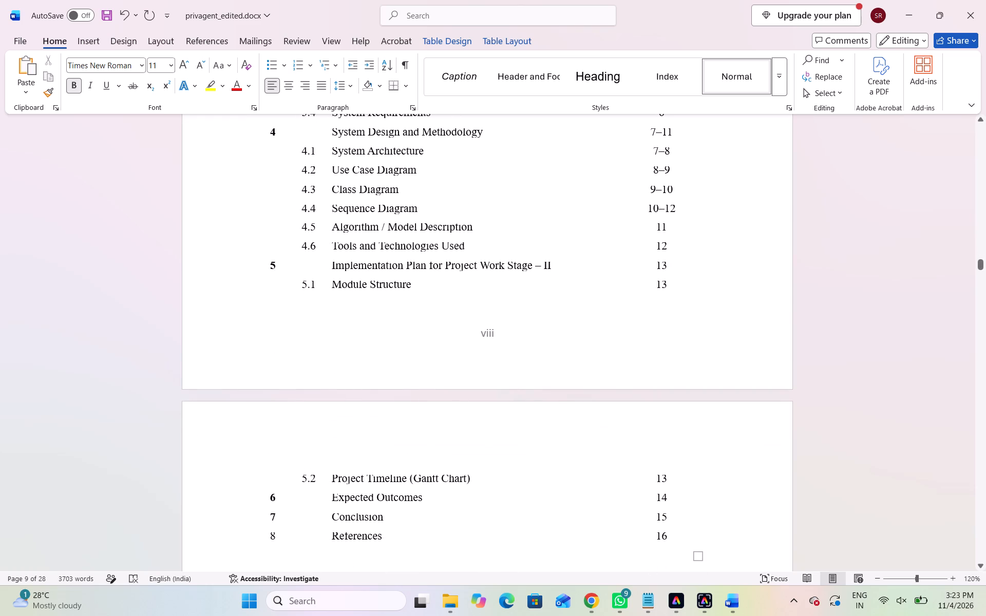
pyautogui.click(420, 252)
pyautogui.click(331, 265)
pyautogui.scroll(1, 331, 265)
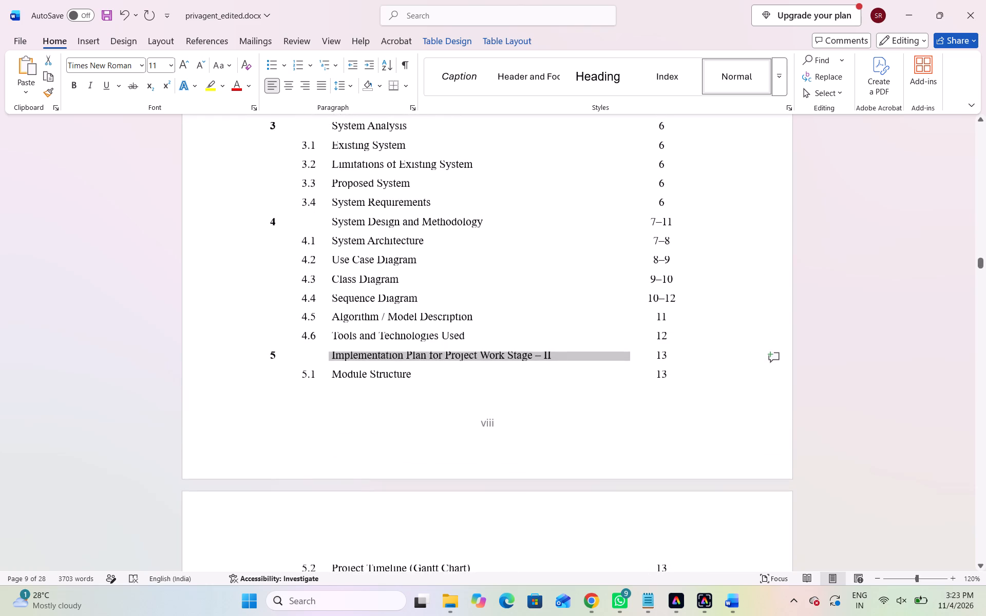
pyautogui.click(332, 350)
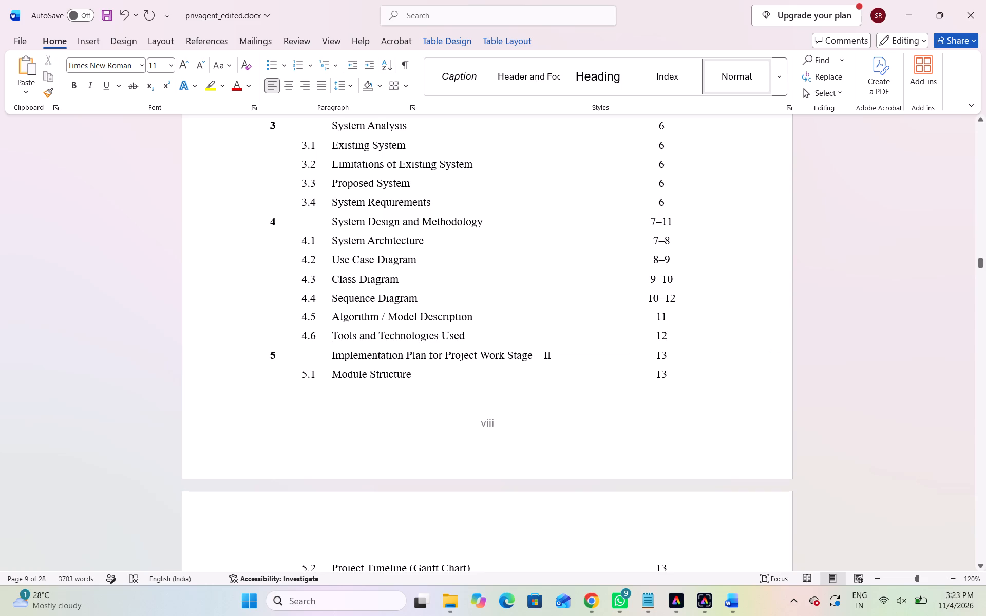
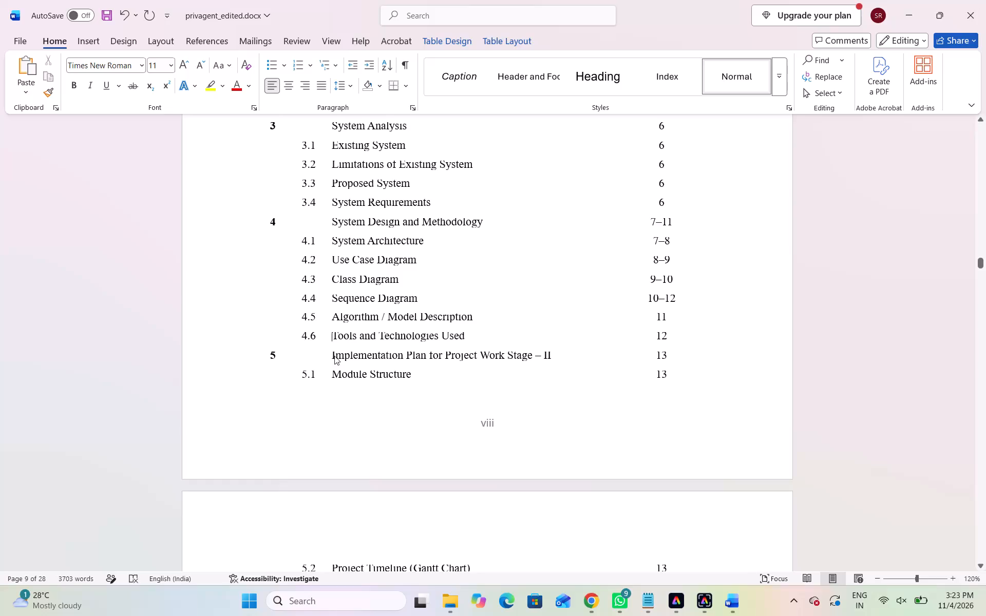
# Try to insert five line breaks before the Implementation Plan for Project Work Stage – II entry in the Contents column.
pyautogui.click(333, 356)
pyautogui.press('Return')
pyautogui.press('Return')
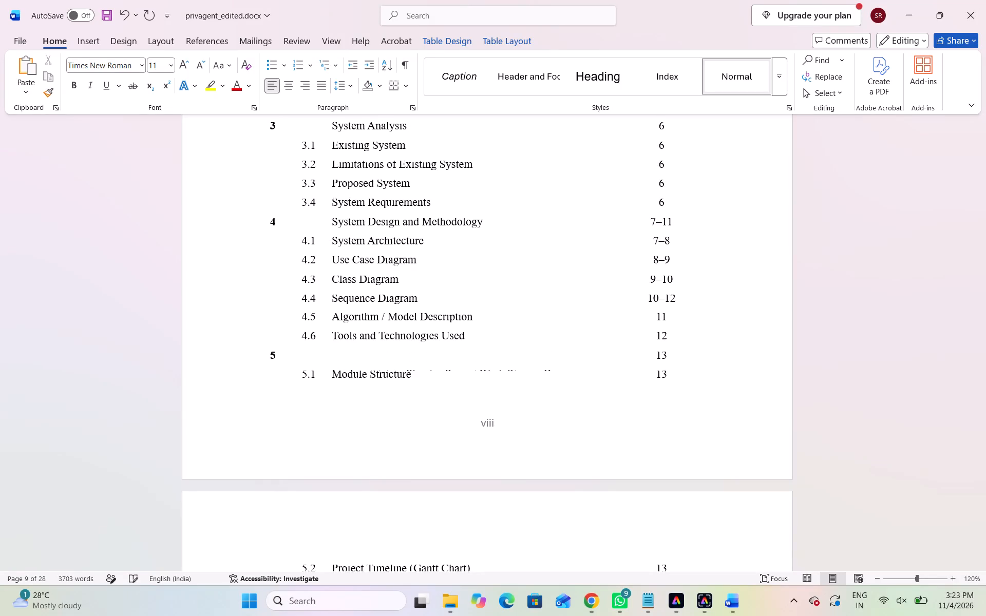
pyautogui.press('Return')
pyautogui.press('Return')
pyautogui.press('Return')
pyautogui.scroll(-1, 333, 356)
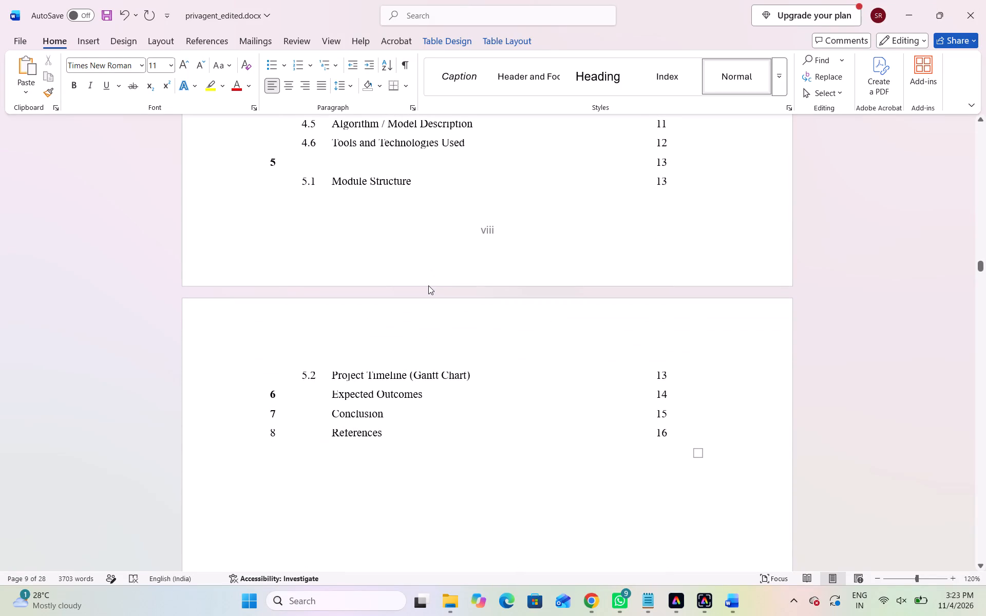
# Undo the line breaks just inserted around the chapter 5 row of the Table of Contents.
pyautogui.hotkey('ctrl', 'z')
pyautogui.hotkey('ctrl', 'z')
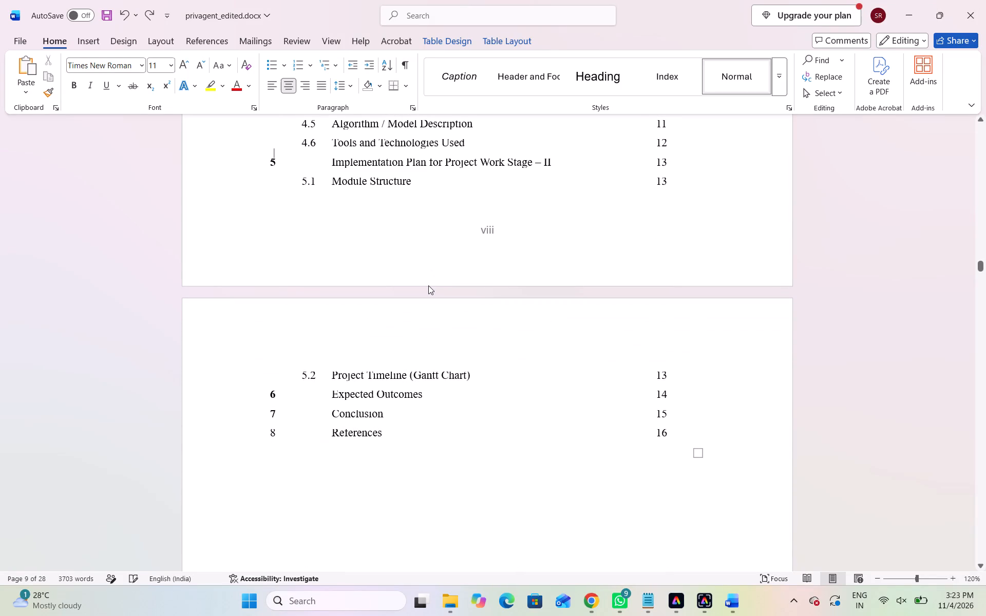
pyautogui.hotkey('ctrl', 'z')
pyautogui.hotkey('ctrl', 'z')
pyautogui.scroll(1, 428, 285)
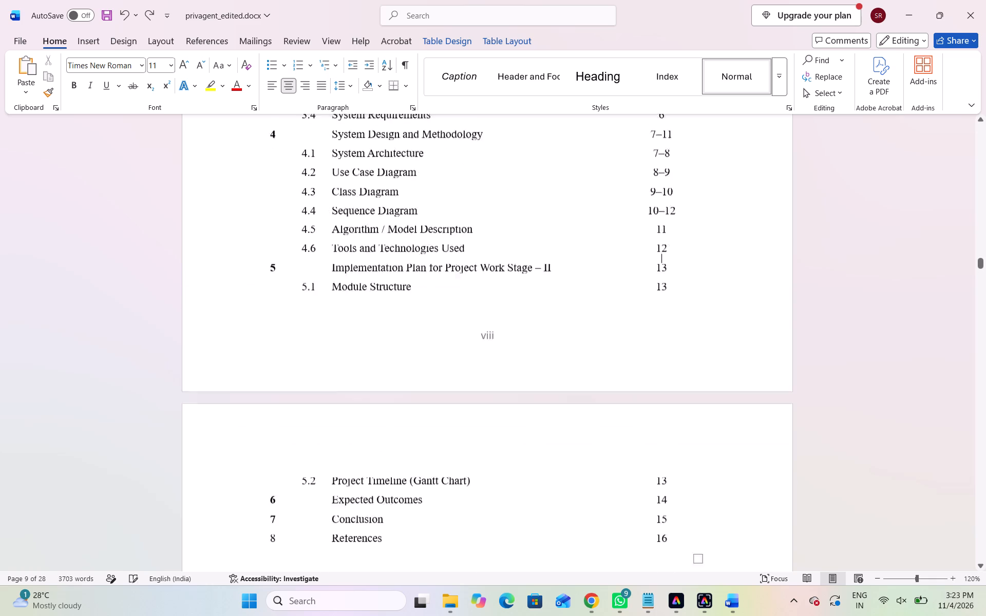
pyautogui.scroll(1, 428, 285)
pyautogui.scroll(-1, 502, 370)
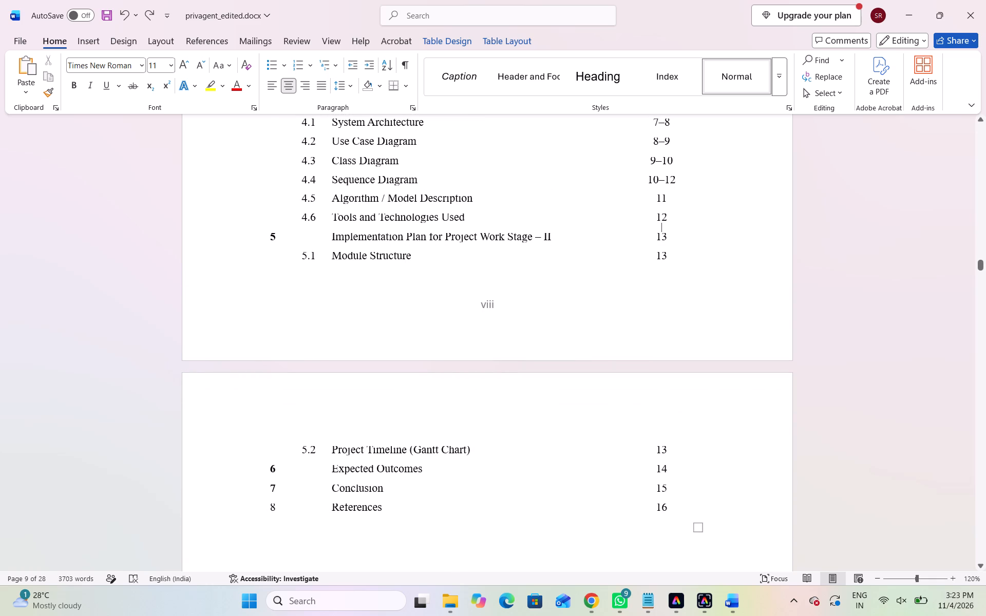
# Undo the remaining line breaks and the last font size change in the Table of Contents.
pyautogui.click(331, 447)
pyautogui.click(362, 461)
pyautogui.scroll(2, 404, 395)
pyautogui.click(377, 382)
pyautogui.hotkey('ctrl', 'a')
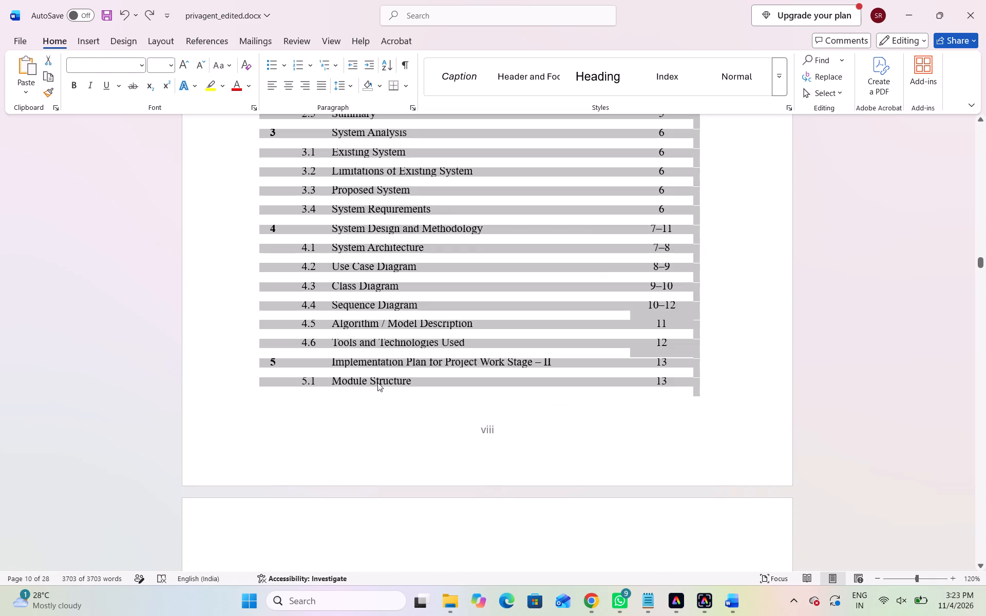
pyautogui.hotkey('ctrl', 'z')
pyautogui.hotkey('ctrl', 'z')
pyautogui.hotkey('ctrl', 'z')
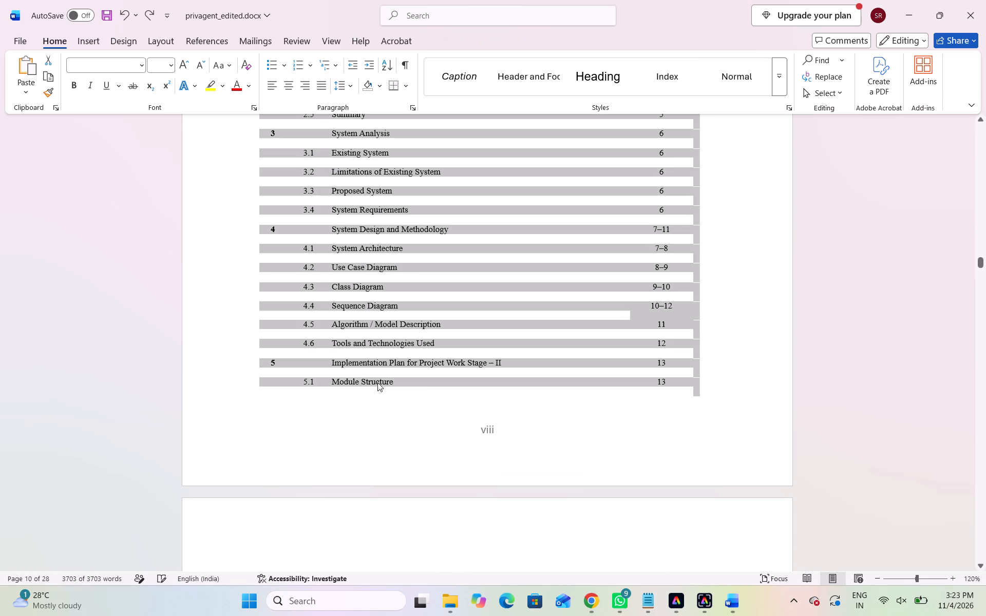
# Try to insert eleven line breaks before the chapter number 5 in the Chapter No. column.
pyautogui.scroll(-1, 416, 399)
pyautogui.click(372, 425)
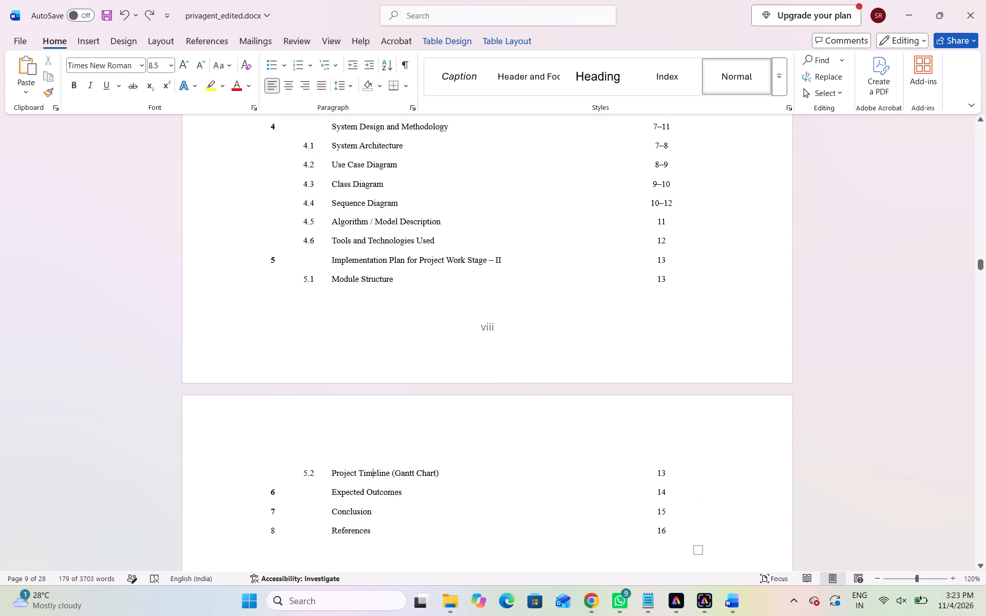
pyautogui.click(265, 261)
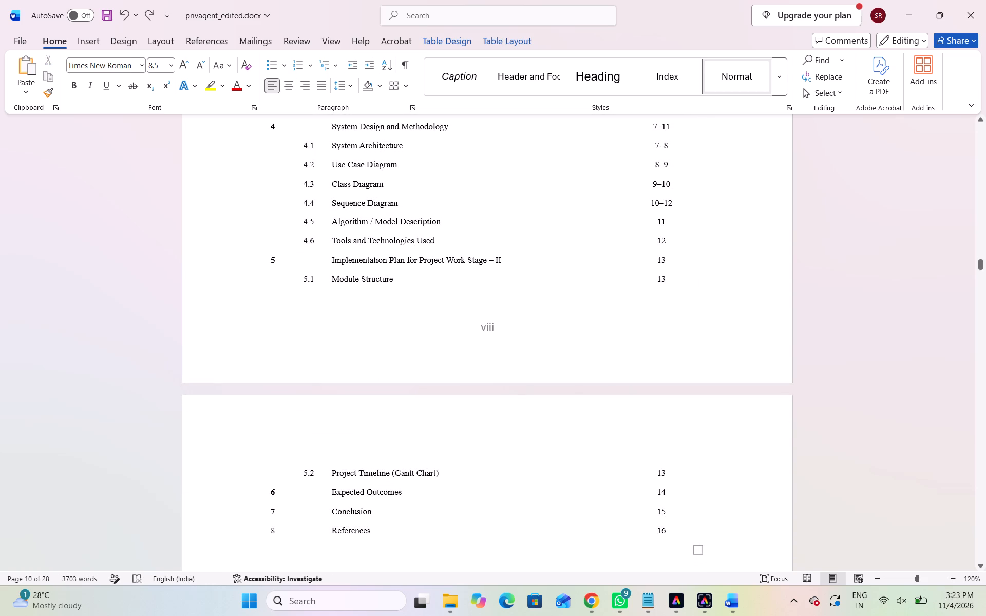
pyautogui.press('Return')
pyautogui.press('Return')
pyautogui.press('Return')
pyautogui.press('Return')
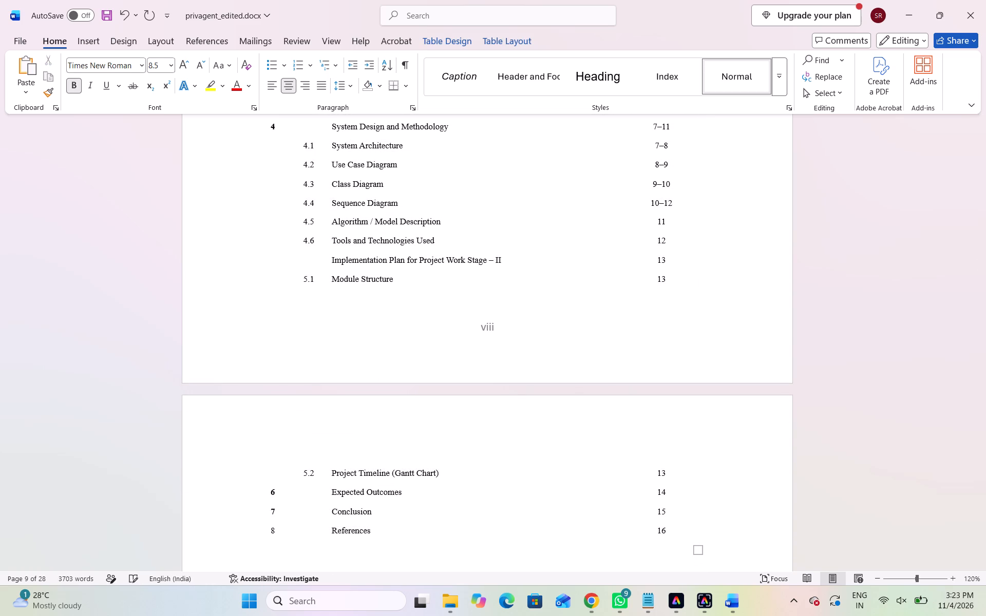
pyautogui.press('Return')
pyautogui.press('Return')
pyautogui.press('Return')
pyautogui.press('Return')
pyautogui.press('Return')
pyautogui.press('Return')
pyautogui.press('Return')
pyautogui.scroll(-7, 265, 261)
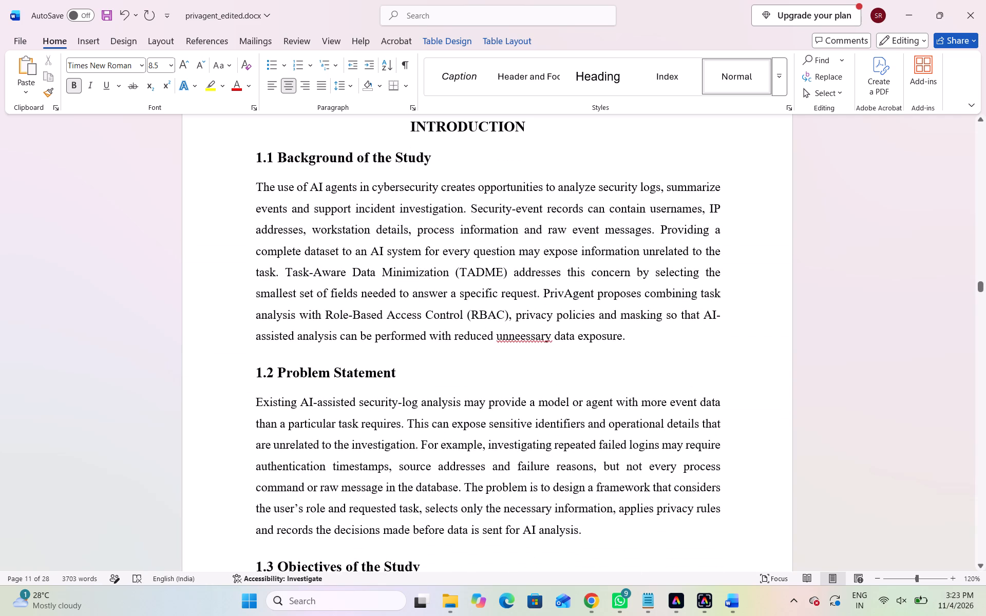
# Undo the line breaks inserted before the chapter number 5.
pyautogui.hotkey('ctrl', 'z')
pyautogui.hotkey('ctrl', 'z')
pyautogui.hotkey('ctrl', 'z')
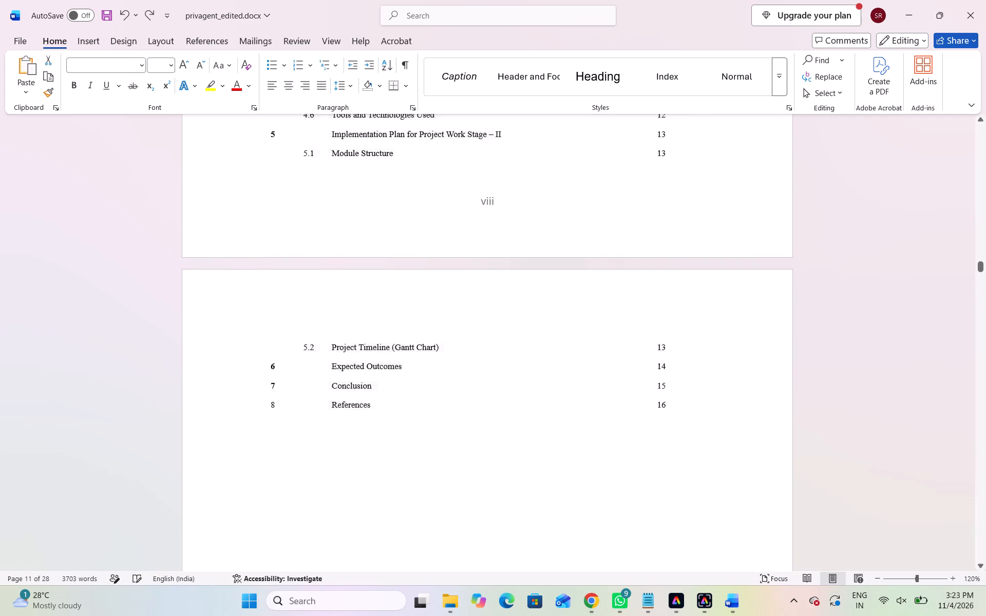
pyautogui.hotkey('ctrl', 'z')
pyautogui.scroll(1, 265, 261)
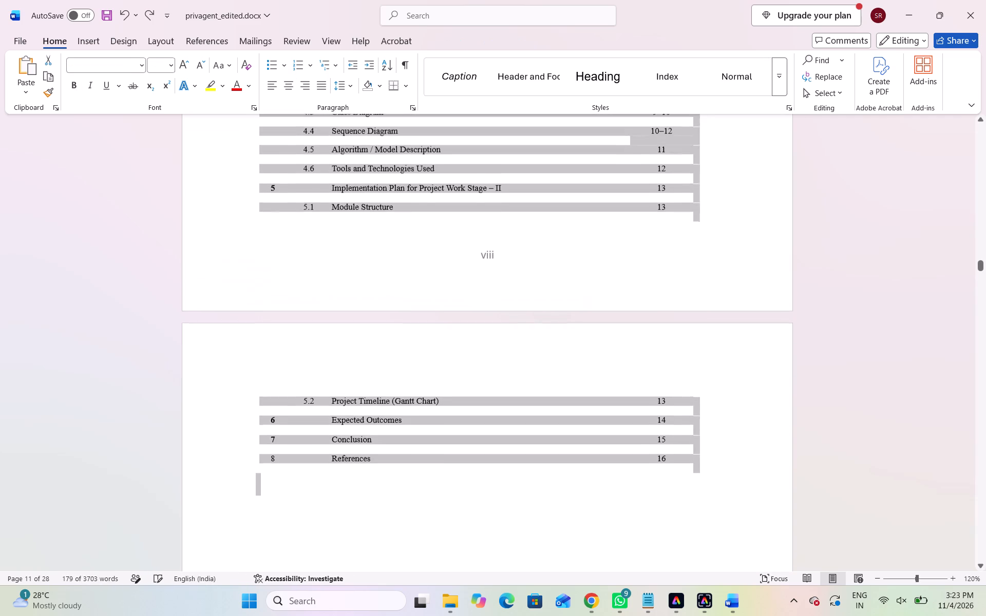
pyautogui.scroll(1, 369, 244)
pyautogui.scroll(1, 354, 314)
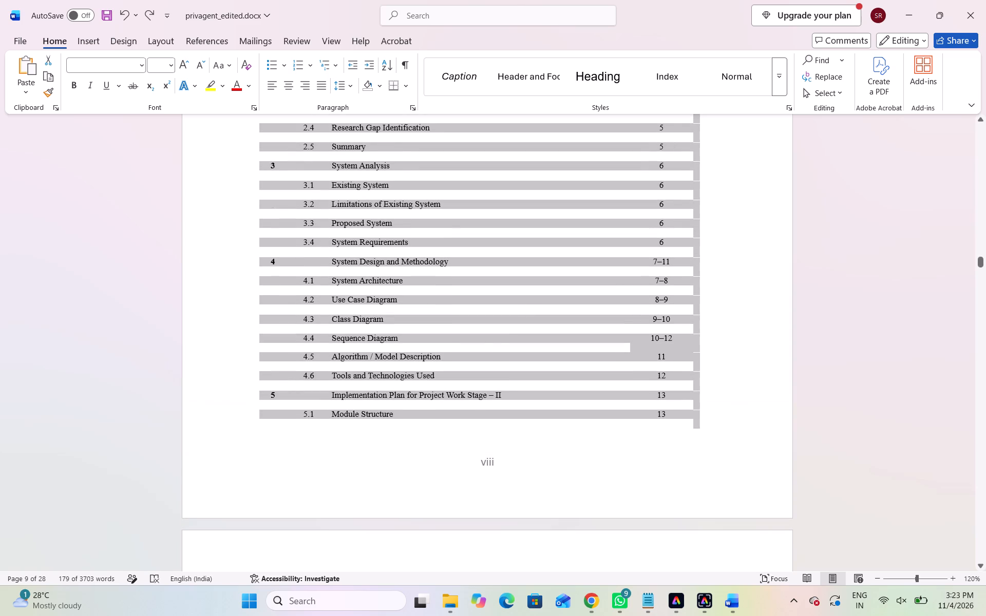
# Try to apply Times New Roman to the Contents and Page No. entries from Certificate through 4.6 Tools and Technologies Used.
pyautogui.click(311, 400)
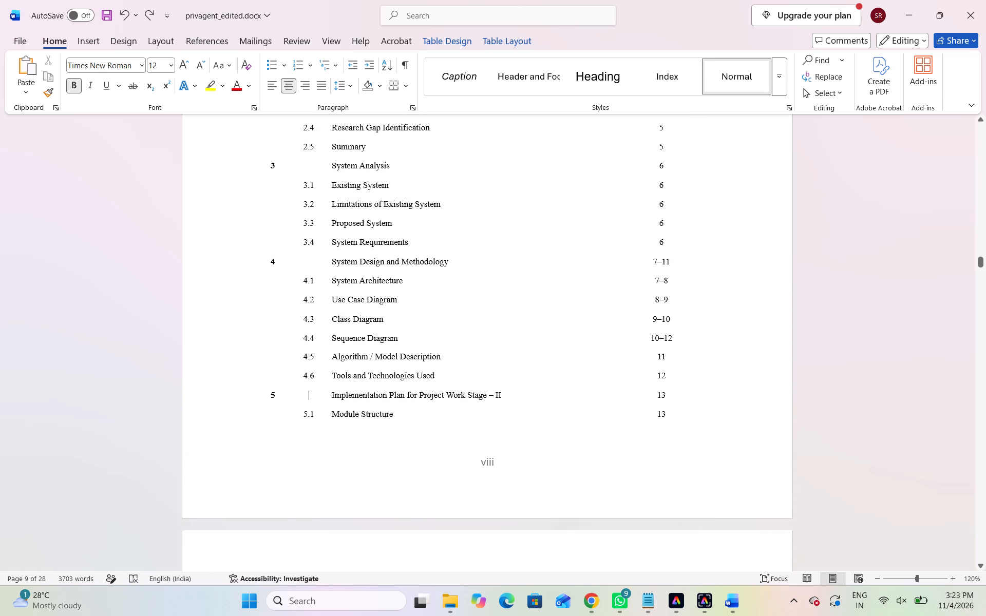
pyautogui.scroll(1, 415, 357)
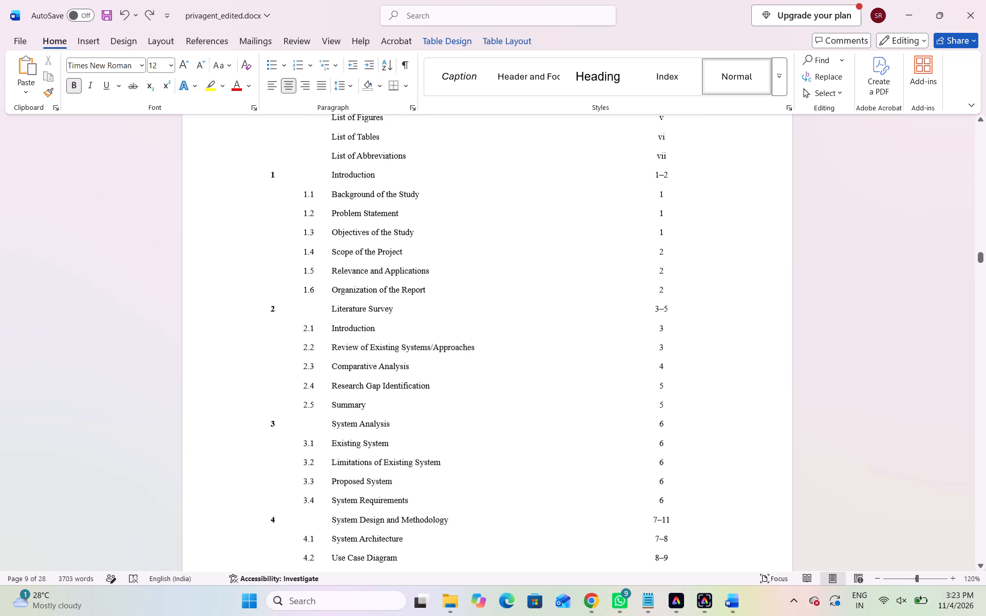
pyautogui.scroll(1, 415, 357)
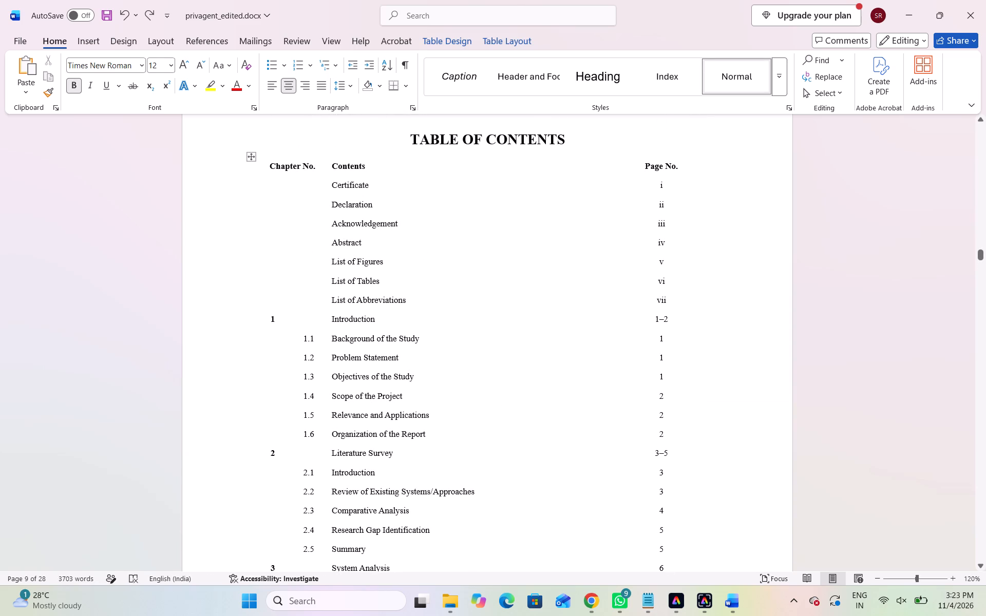
pyautogui.click(327, 184)
pyautogui.moveTo(332, 183); pyautogui.dragTo(388, 521)
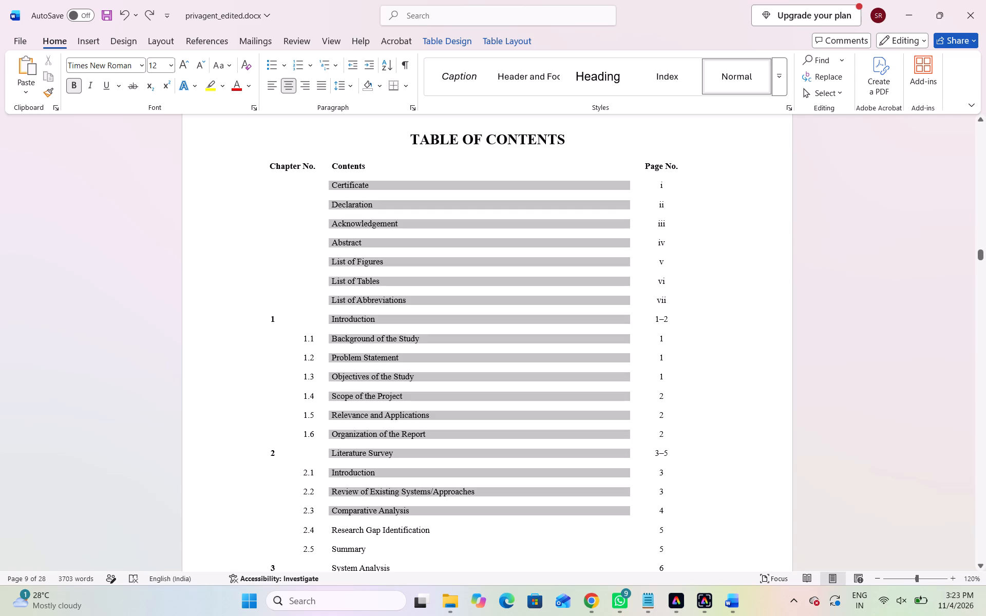
pyautogui.moveTo(388, 521); pyautogui.dragTo(397, 573)
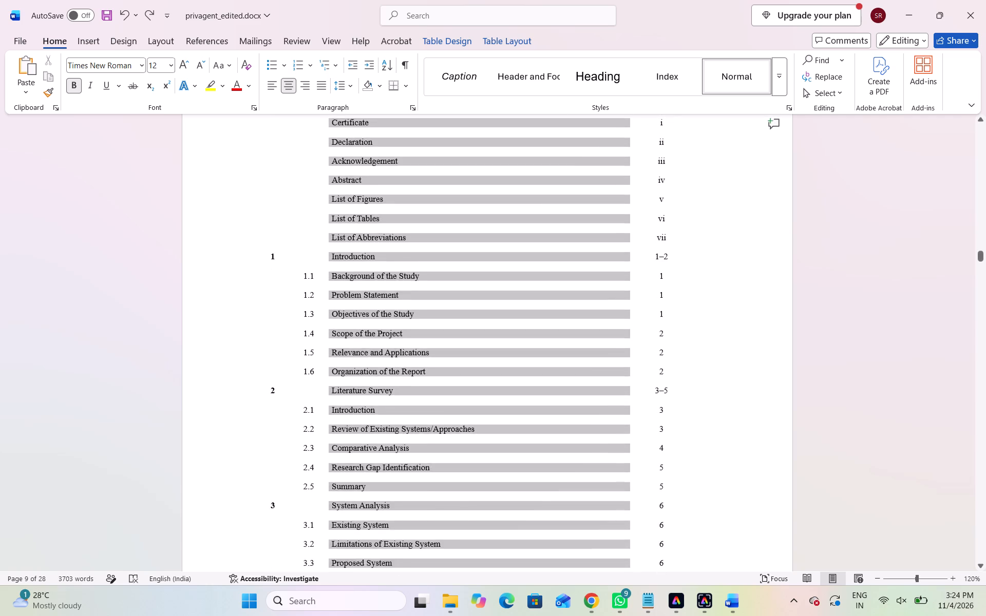
pyautogui.moveTo(397, 573); pyautogui.dragTo(577, 427)
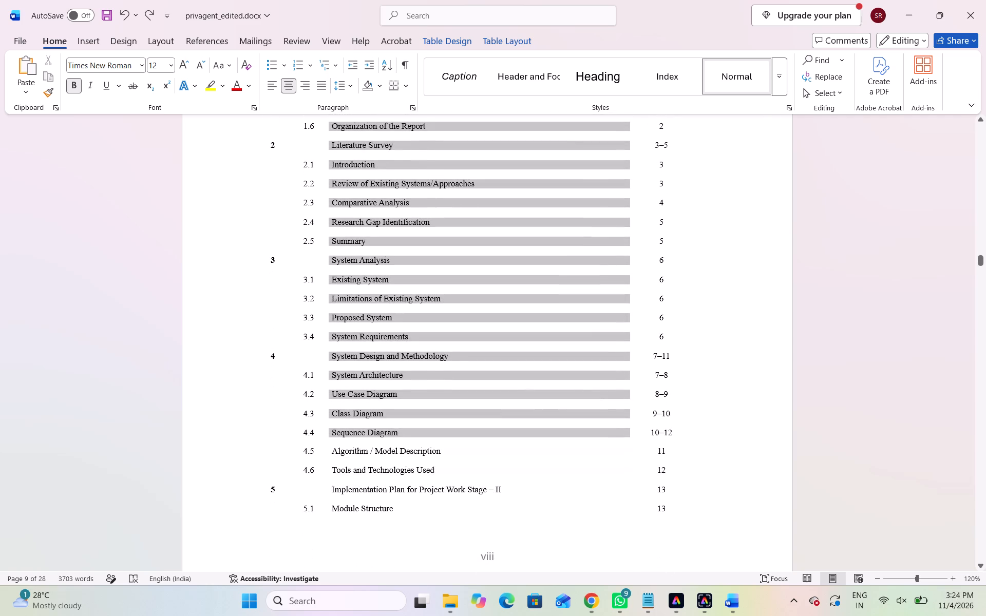
pyautogui.moveTo(577, 427); pyautogui.dragTo(653, 468)
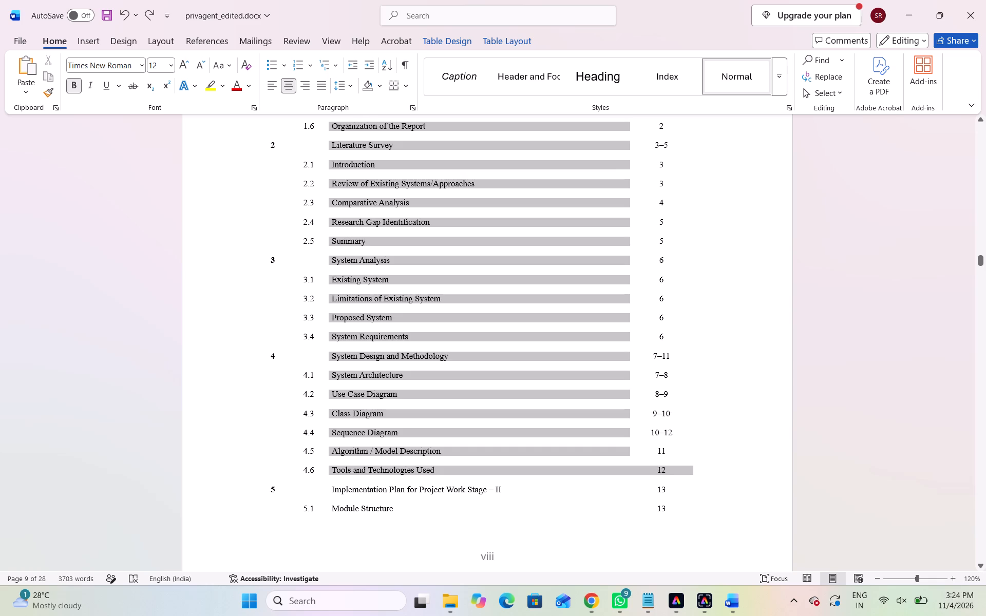
pyautogui.moveTo(653, 468); pyautogui.dragTo(699, 473)
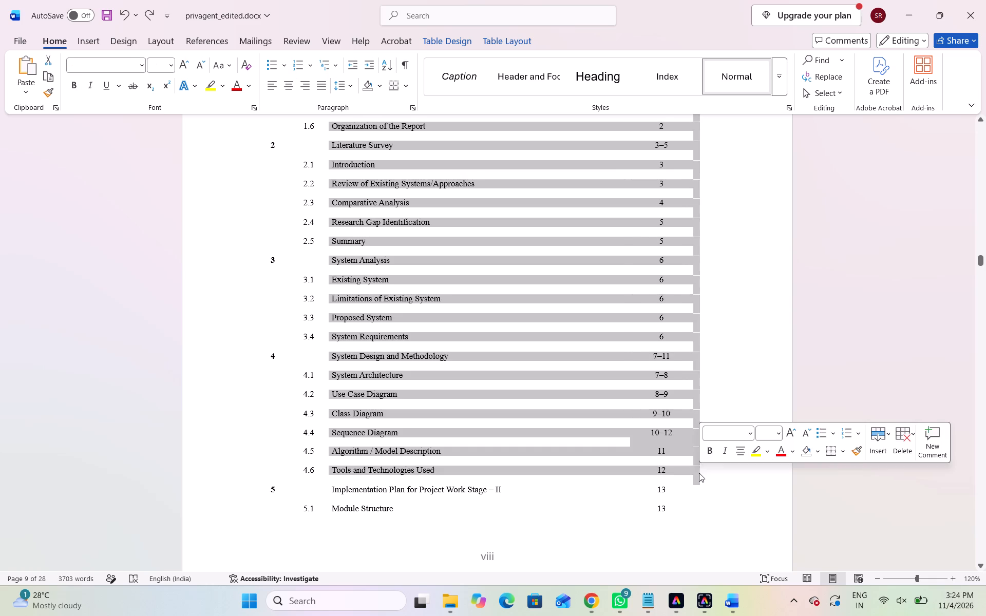
pyautogui.click(102, 68)
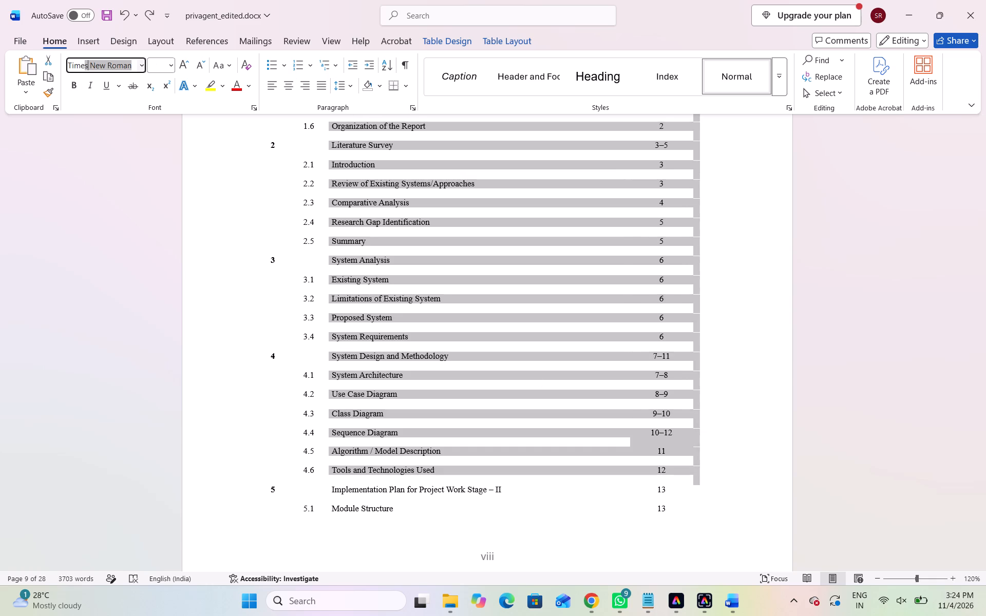
pyautogui.press('Tab')
pyautogui.click(97, 66)
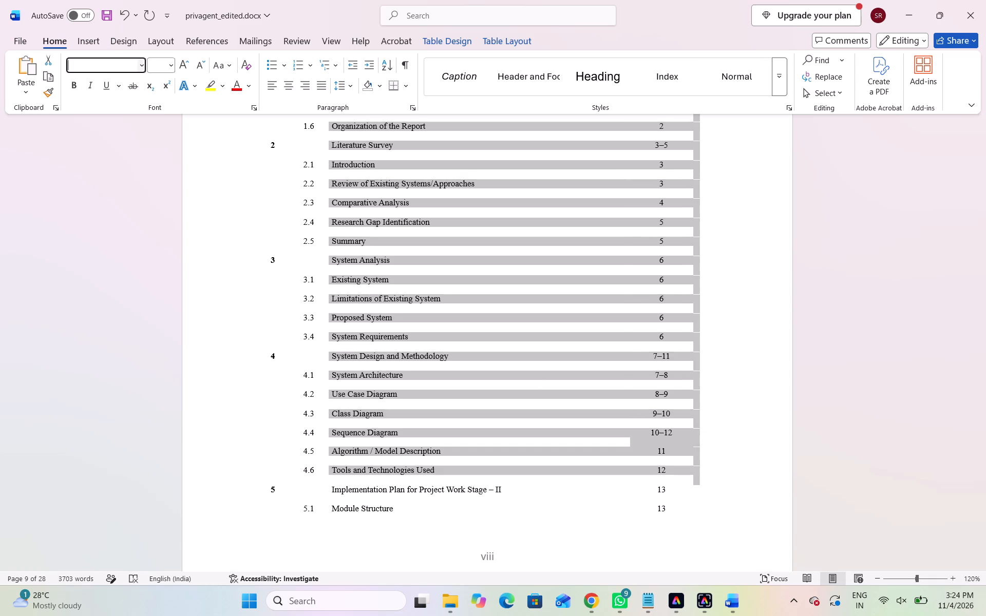
pyautogui.press('Tab')
pyautogui.press('BackSpace')
pyautogui.press('BackSpace')
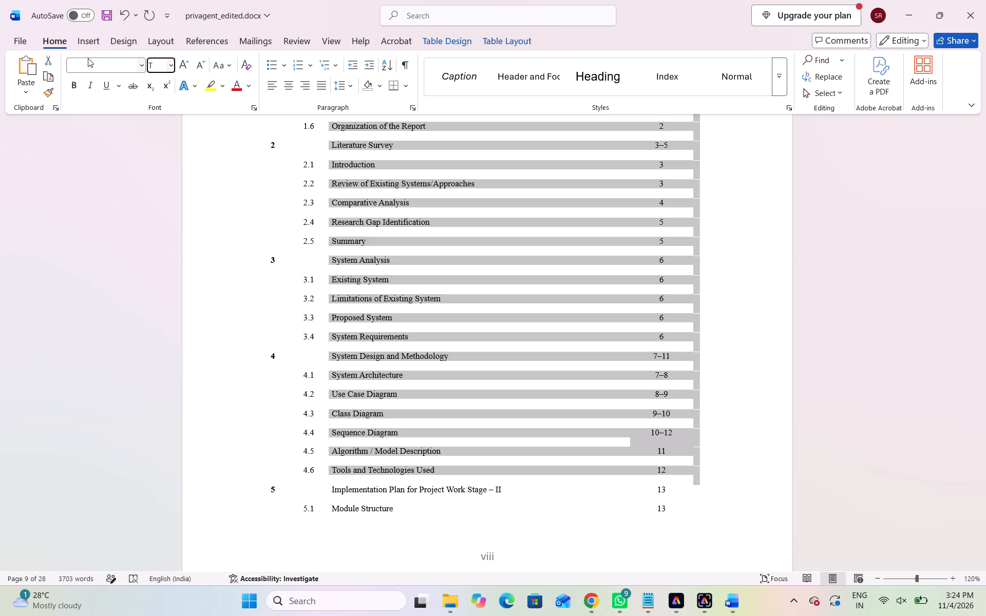
pyautogui.doubleClick(86, 61)
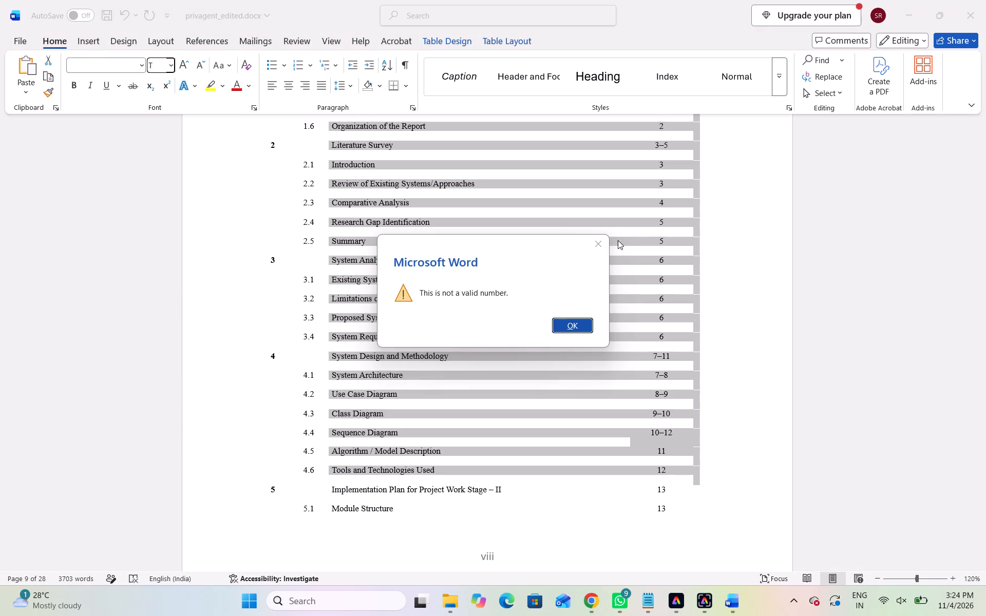
pyautogui.click(601, 246)
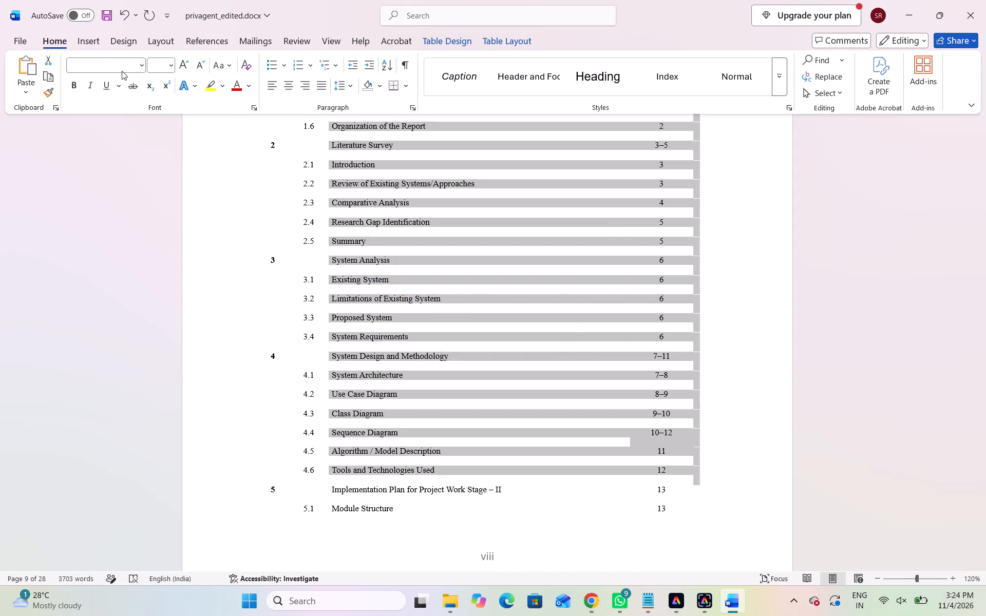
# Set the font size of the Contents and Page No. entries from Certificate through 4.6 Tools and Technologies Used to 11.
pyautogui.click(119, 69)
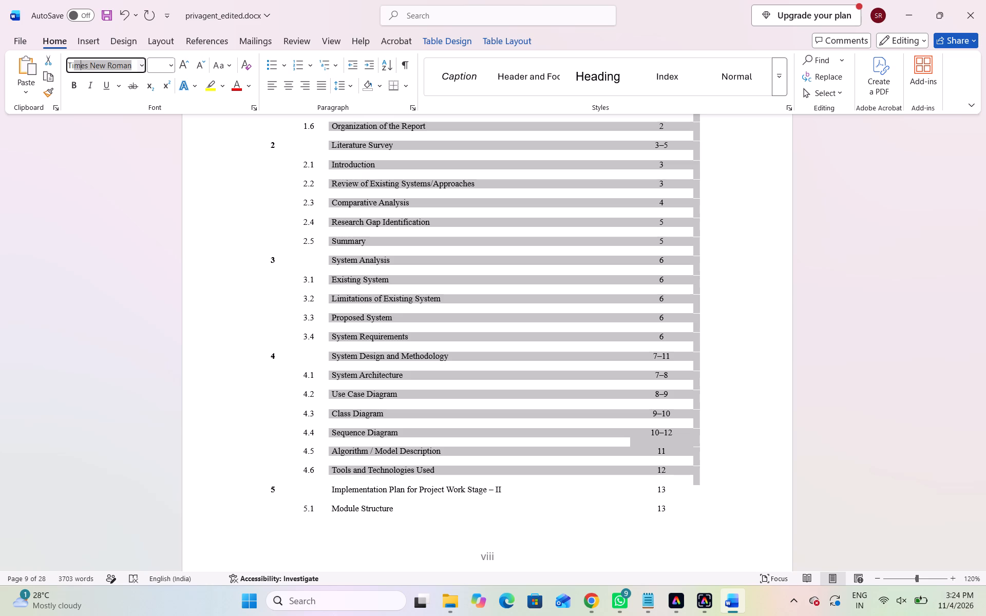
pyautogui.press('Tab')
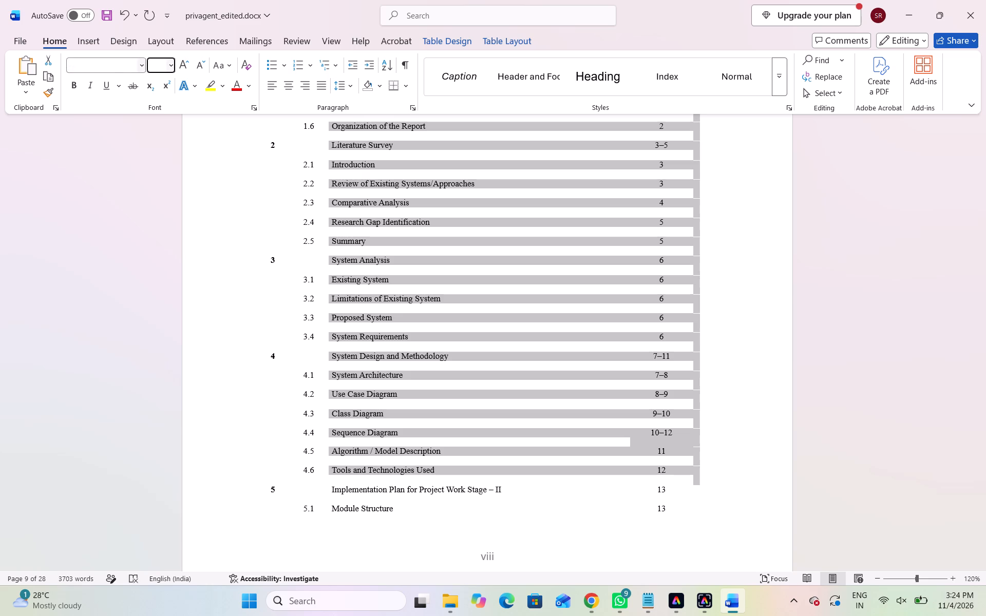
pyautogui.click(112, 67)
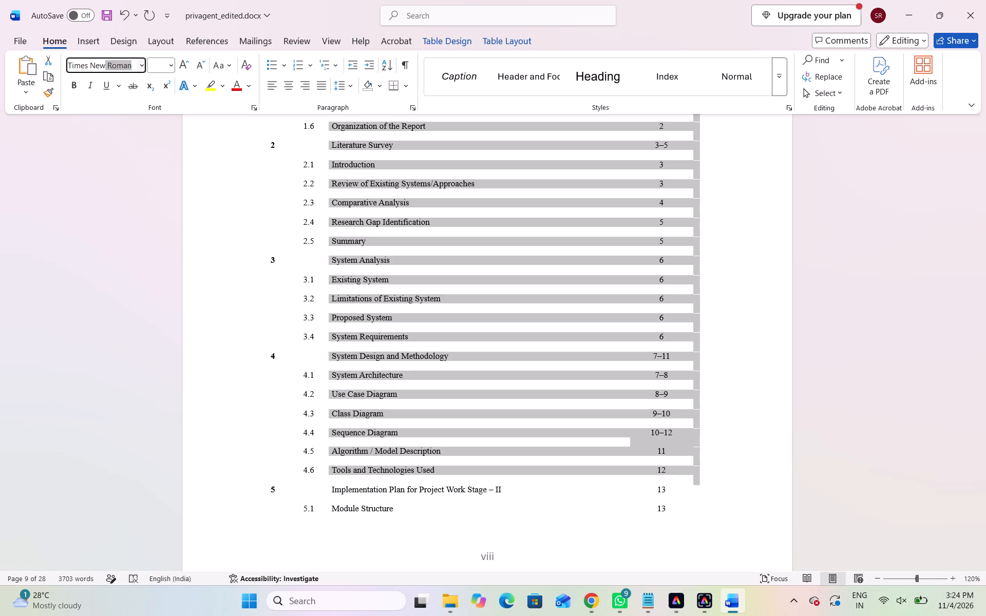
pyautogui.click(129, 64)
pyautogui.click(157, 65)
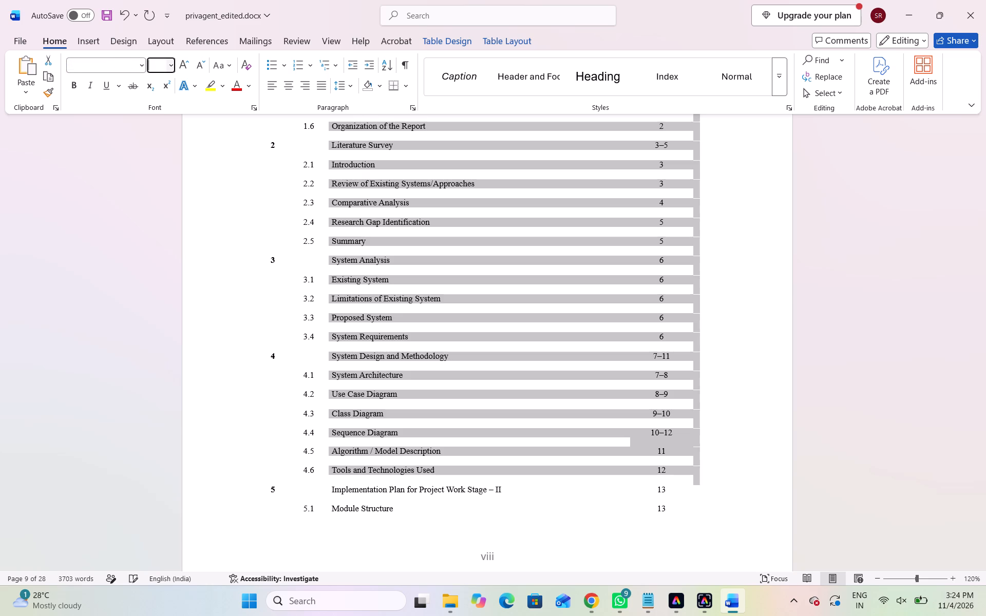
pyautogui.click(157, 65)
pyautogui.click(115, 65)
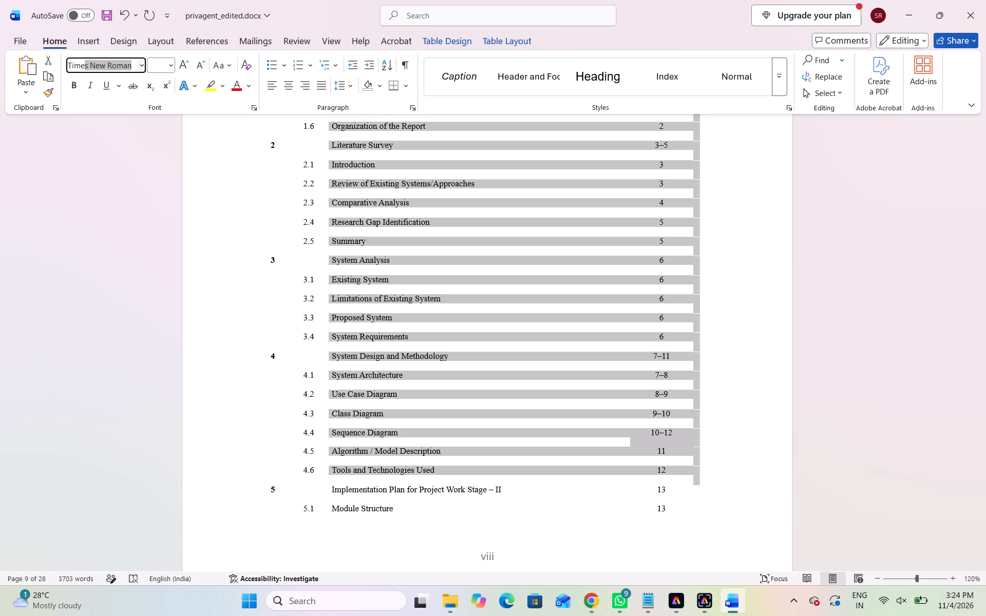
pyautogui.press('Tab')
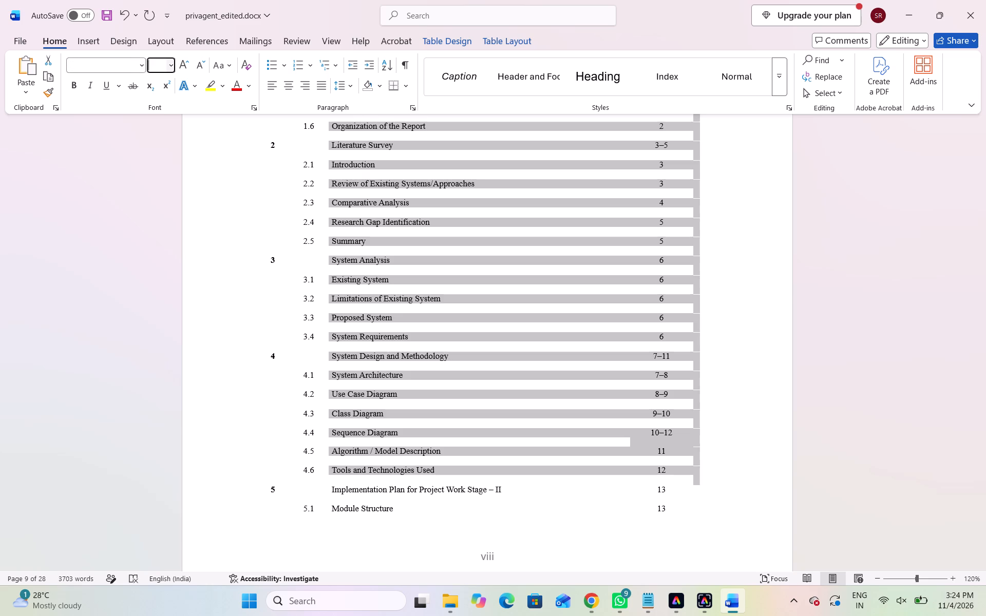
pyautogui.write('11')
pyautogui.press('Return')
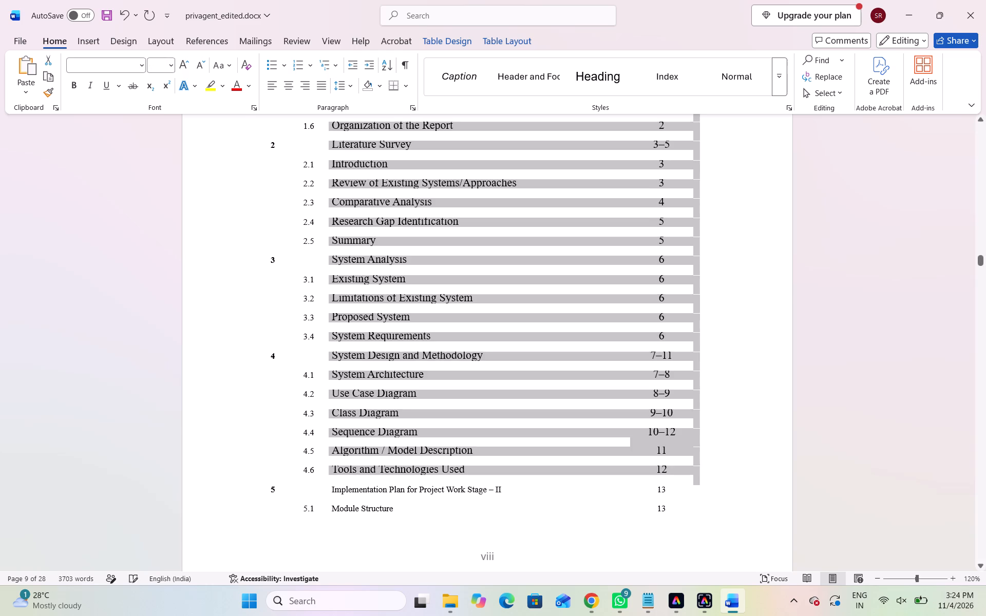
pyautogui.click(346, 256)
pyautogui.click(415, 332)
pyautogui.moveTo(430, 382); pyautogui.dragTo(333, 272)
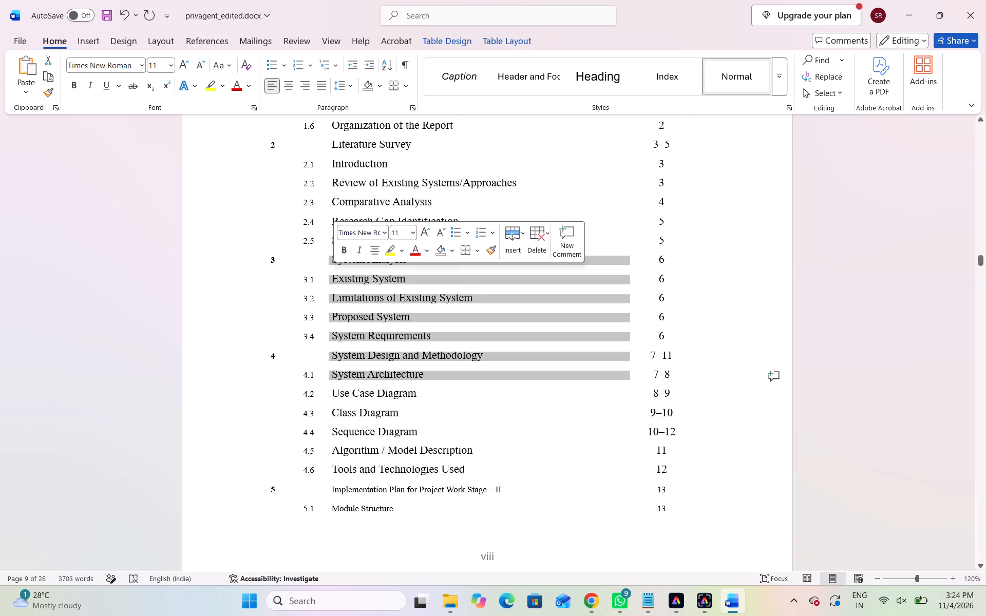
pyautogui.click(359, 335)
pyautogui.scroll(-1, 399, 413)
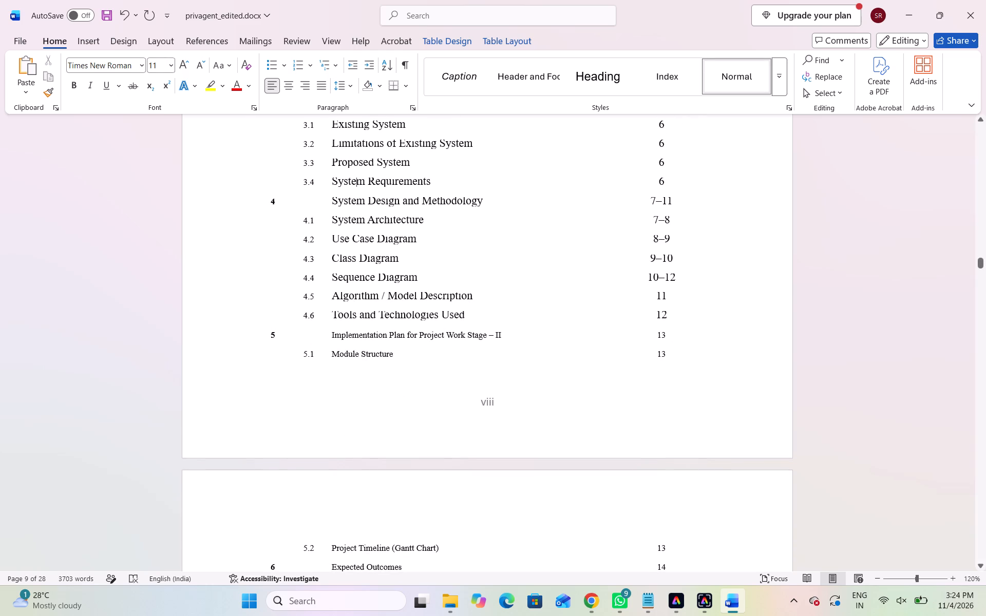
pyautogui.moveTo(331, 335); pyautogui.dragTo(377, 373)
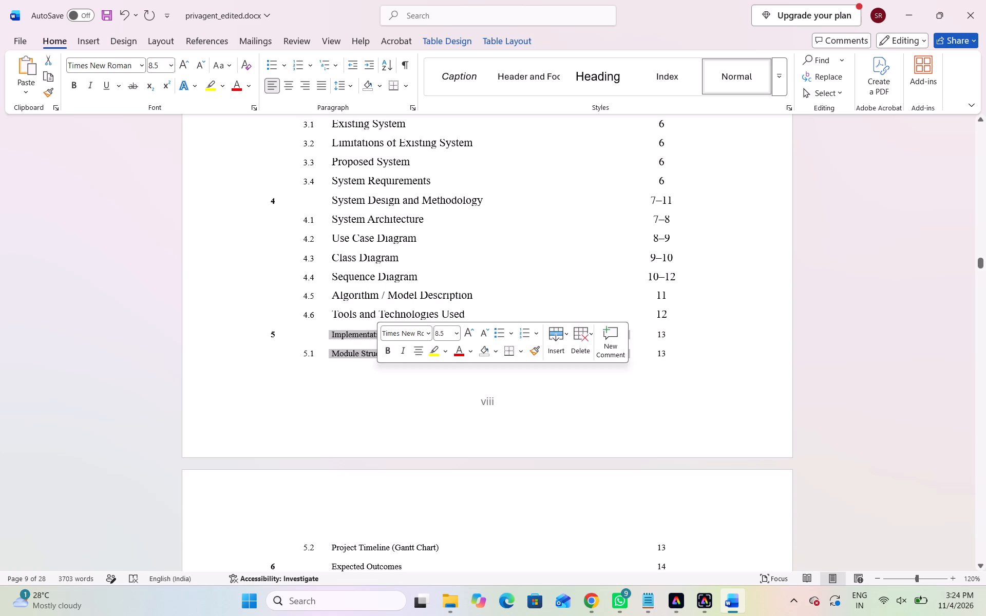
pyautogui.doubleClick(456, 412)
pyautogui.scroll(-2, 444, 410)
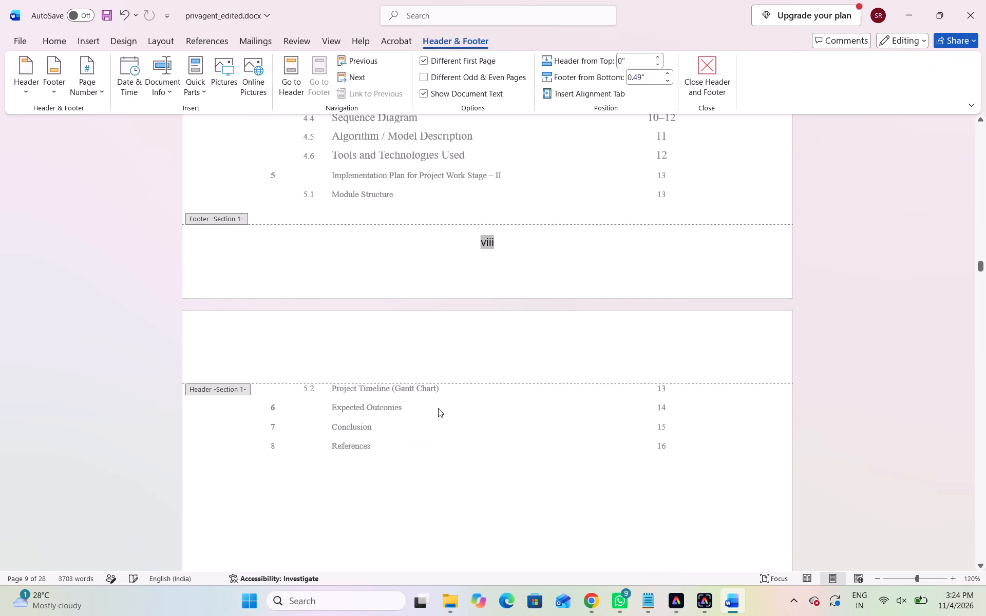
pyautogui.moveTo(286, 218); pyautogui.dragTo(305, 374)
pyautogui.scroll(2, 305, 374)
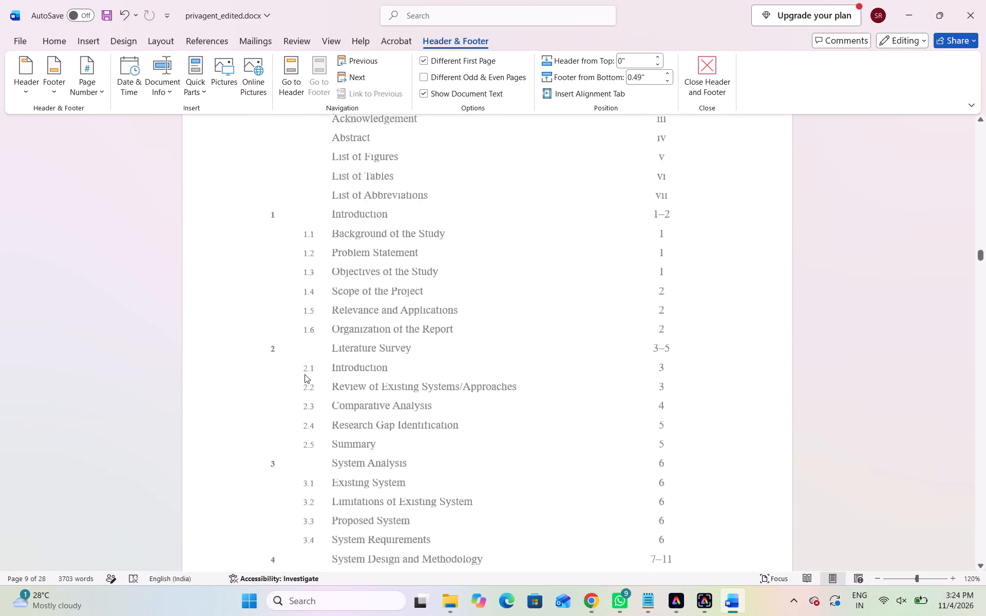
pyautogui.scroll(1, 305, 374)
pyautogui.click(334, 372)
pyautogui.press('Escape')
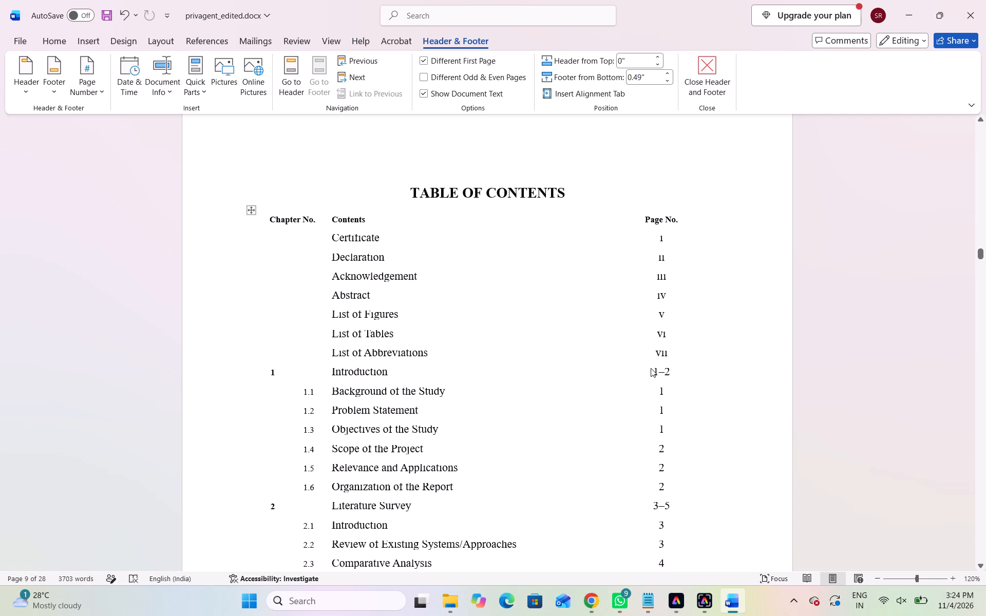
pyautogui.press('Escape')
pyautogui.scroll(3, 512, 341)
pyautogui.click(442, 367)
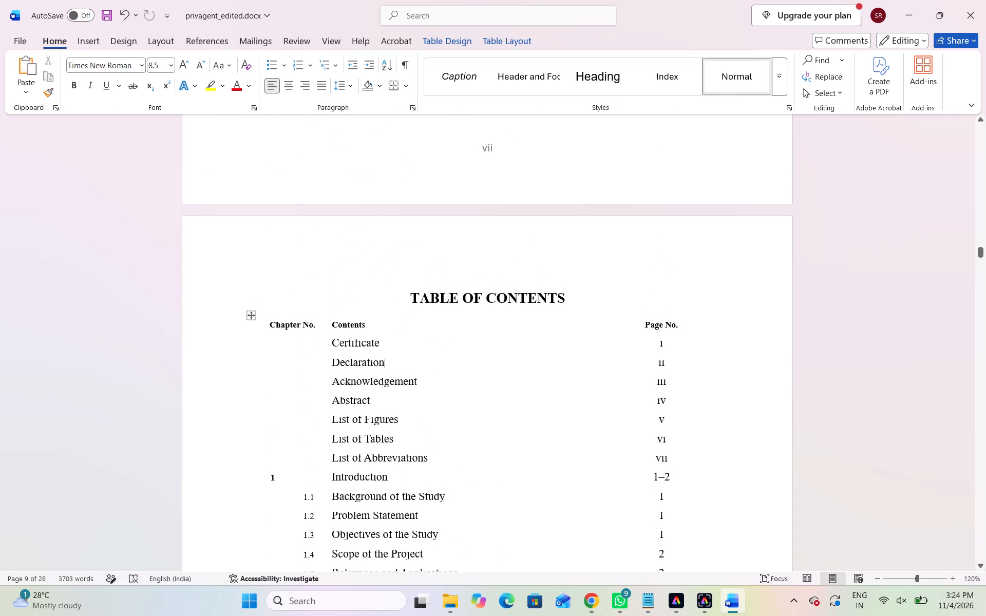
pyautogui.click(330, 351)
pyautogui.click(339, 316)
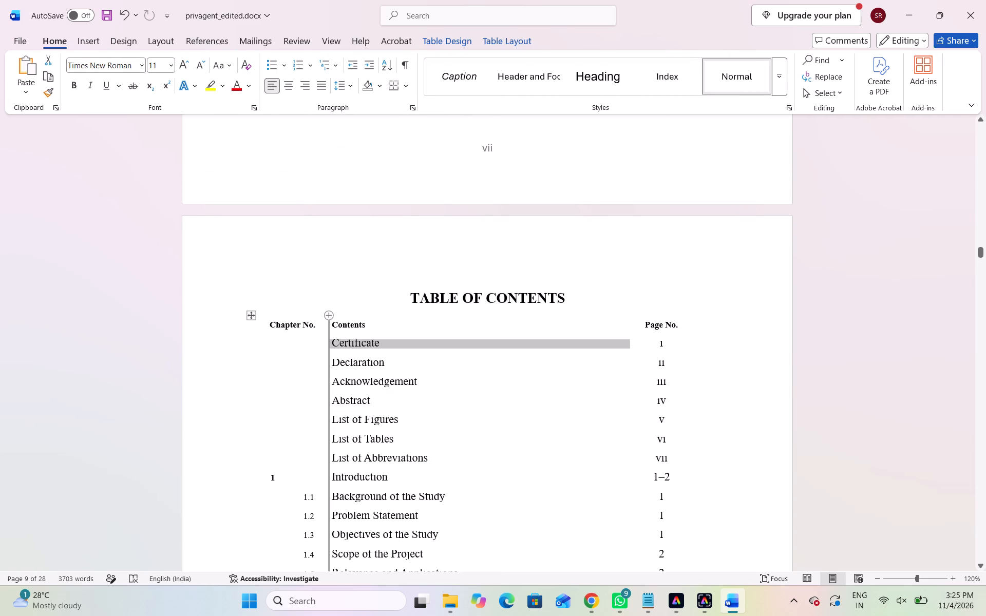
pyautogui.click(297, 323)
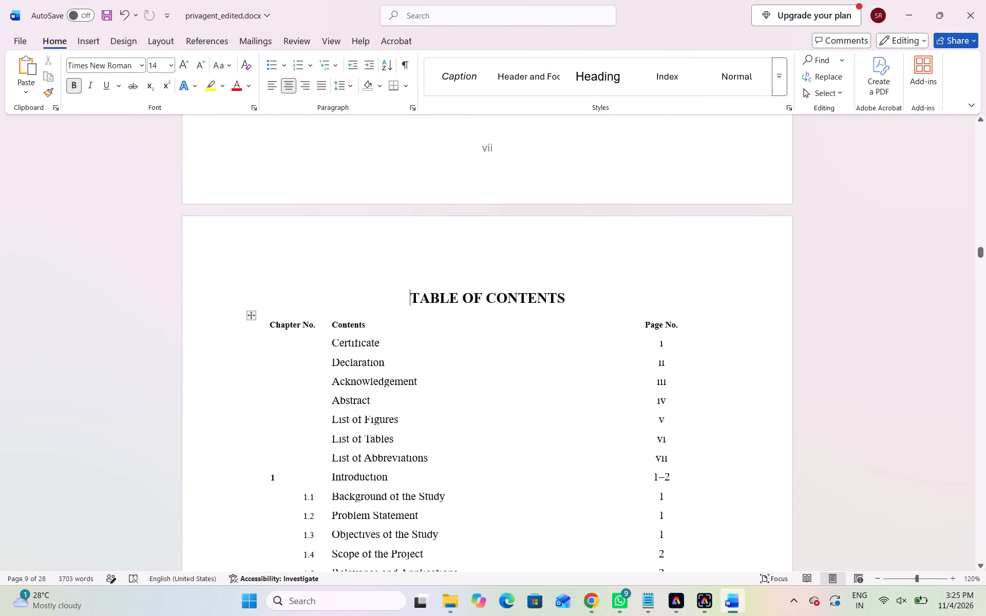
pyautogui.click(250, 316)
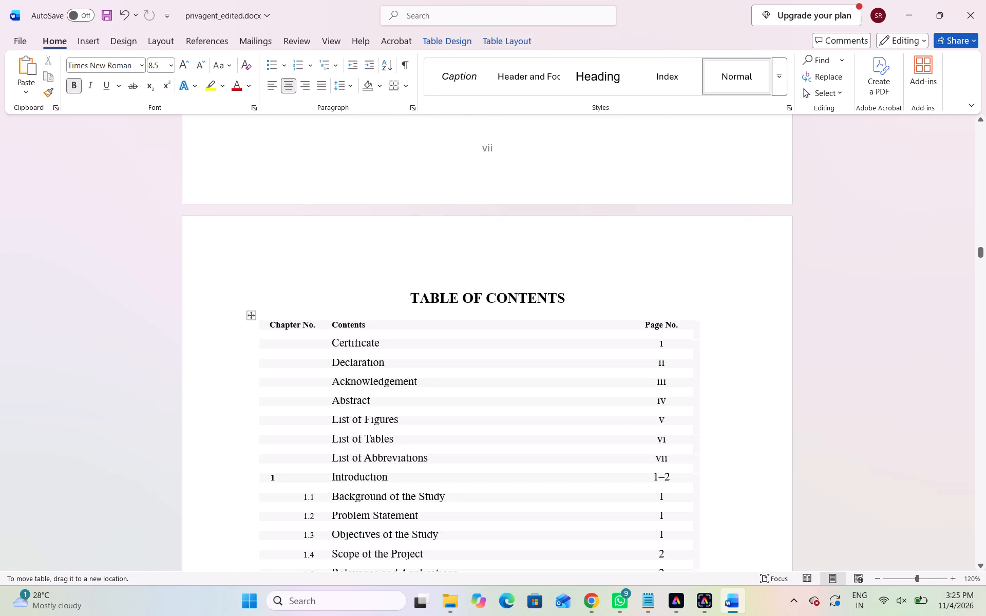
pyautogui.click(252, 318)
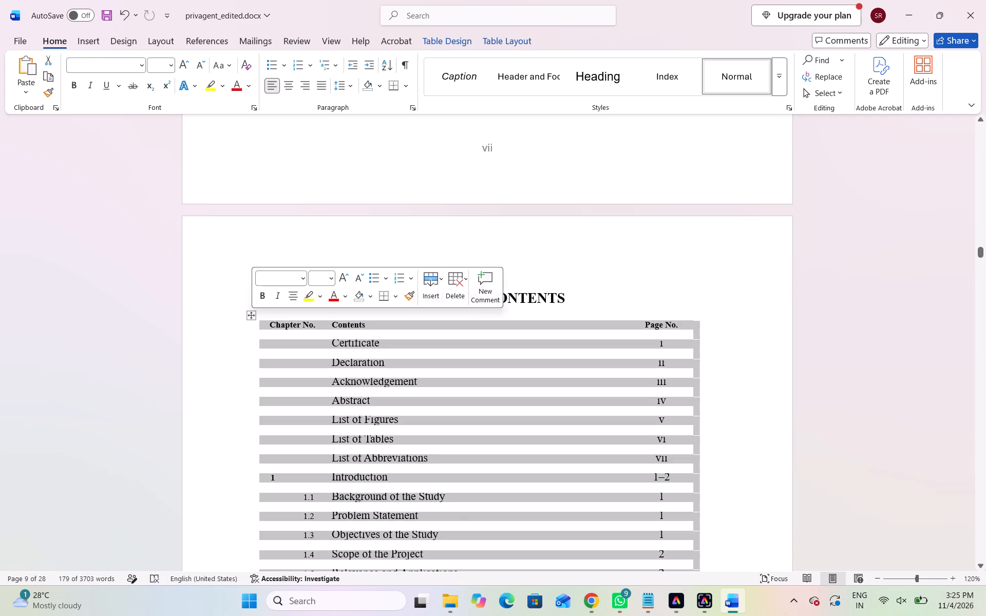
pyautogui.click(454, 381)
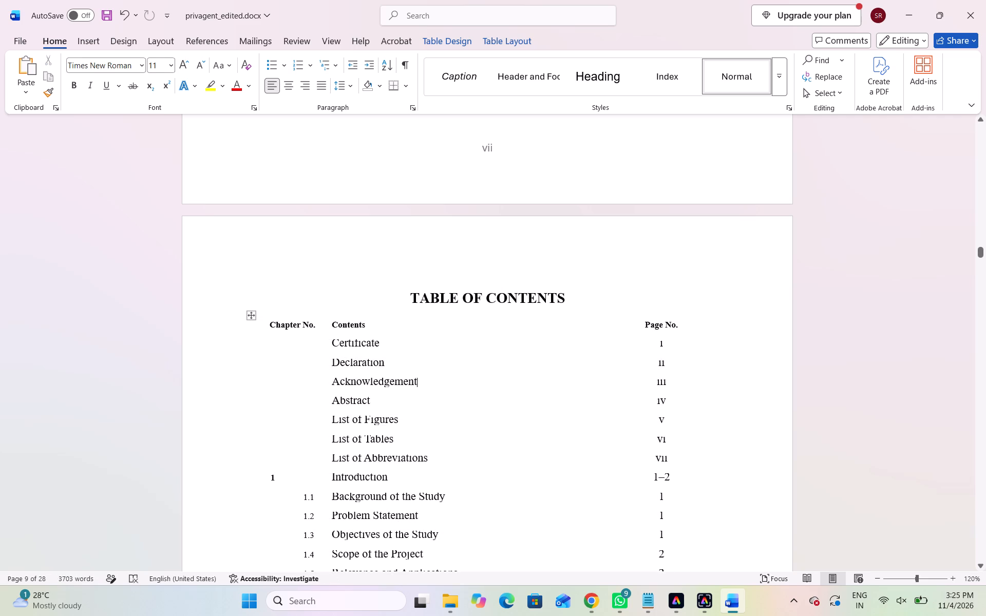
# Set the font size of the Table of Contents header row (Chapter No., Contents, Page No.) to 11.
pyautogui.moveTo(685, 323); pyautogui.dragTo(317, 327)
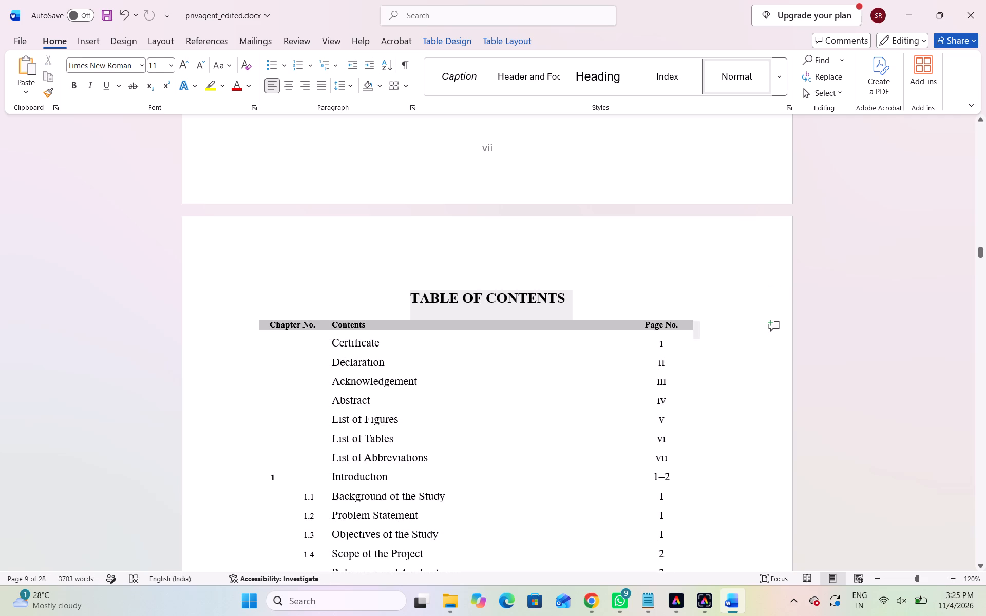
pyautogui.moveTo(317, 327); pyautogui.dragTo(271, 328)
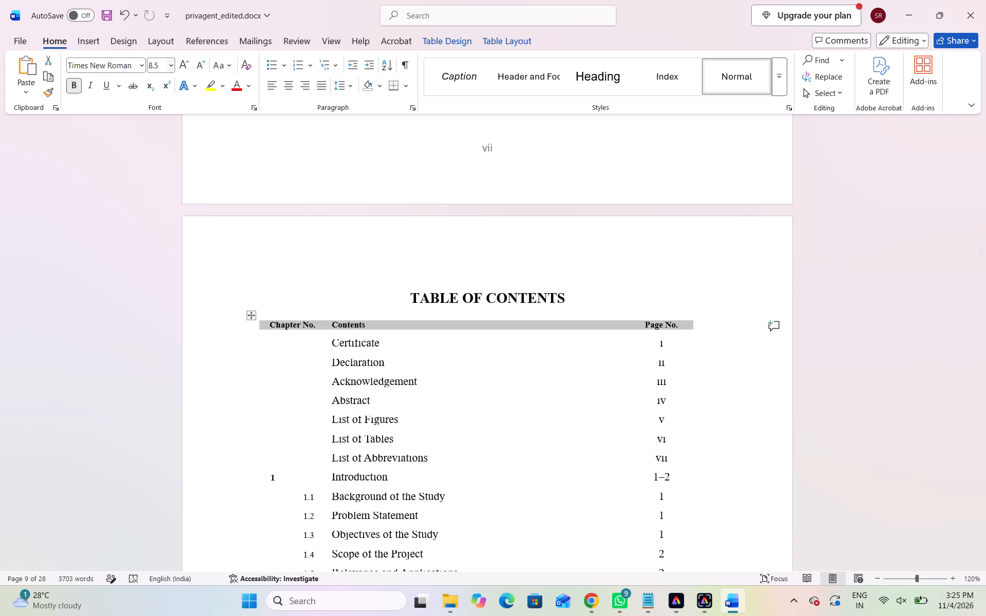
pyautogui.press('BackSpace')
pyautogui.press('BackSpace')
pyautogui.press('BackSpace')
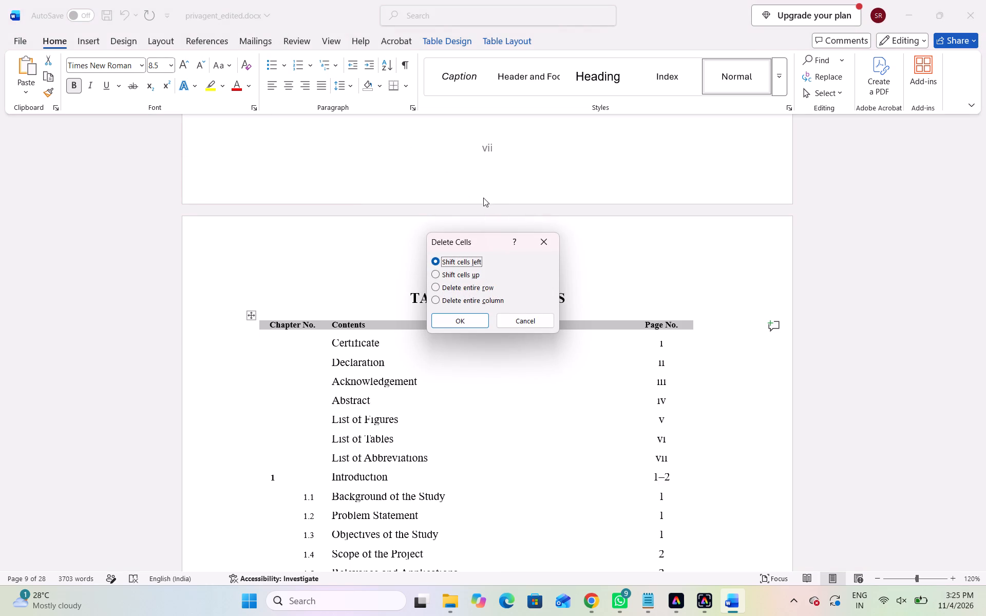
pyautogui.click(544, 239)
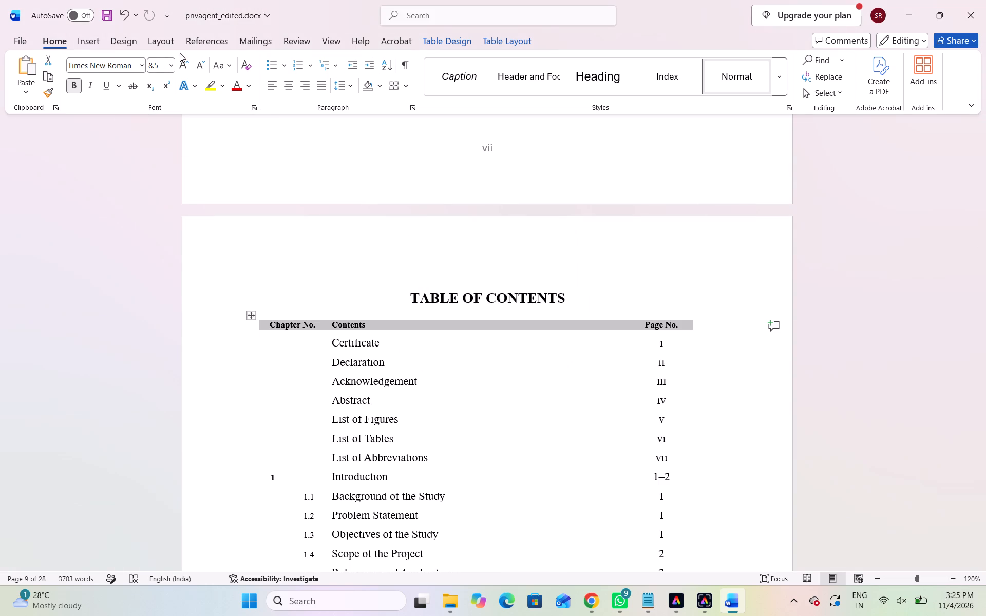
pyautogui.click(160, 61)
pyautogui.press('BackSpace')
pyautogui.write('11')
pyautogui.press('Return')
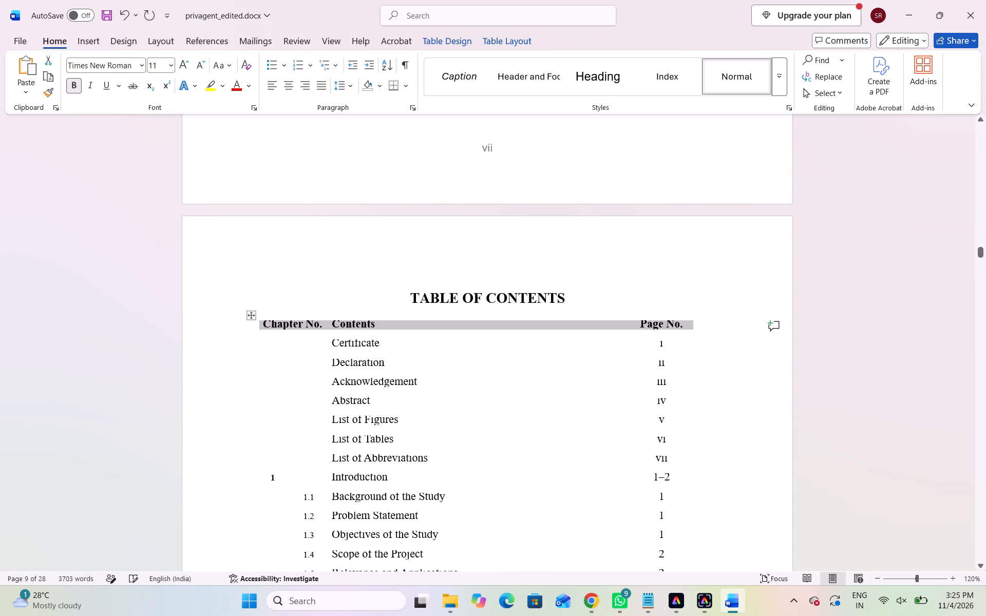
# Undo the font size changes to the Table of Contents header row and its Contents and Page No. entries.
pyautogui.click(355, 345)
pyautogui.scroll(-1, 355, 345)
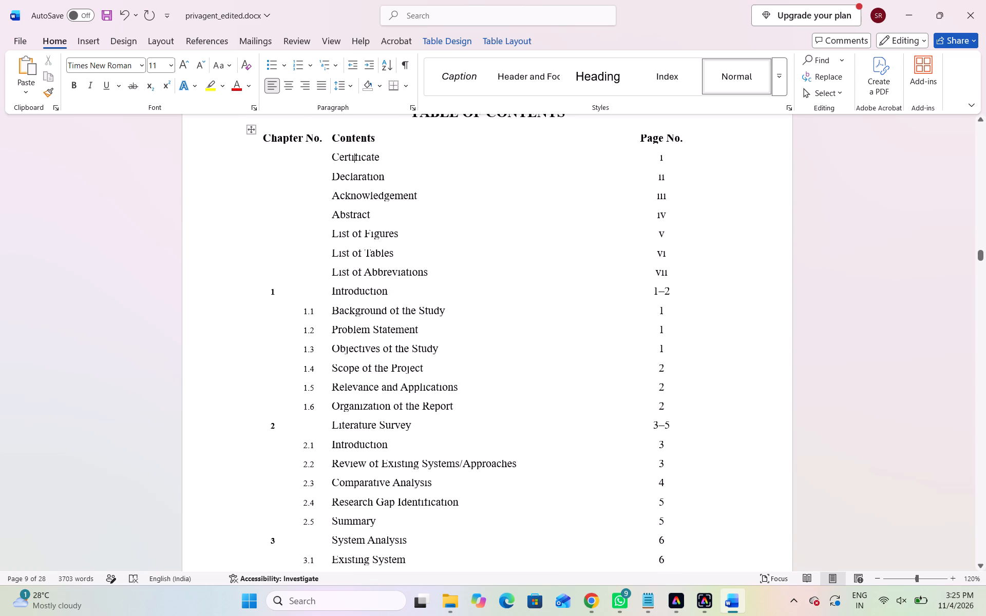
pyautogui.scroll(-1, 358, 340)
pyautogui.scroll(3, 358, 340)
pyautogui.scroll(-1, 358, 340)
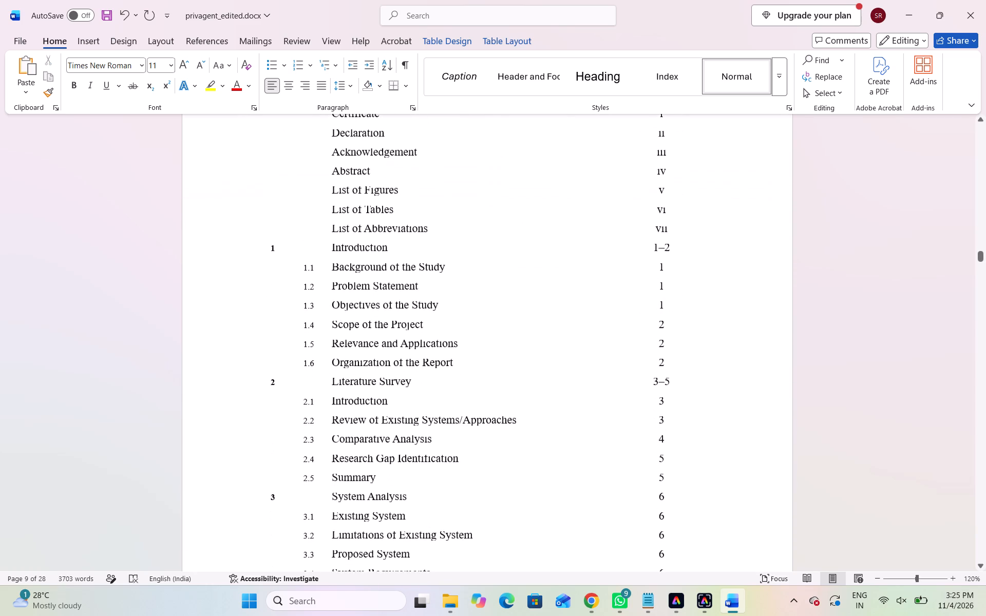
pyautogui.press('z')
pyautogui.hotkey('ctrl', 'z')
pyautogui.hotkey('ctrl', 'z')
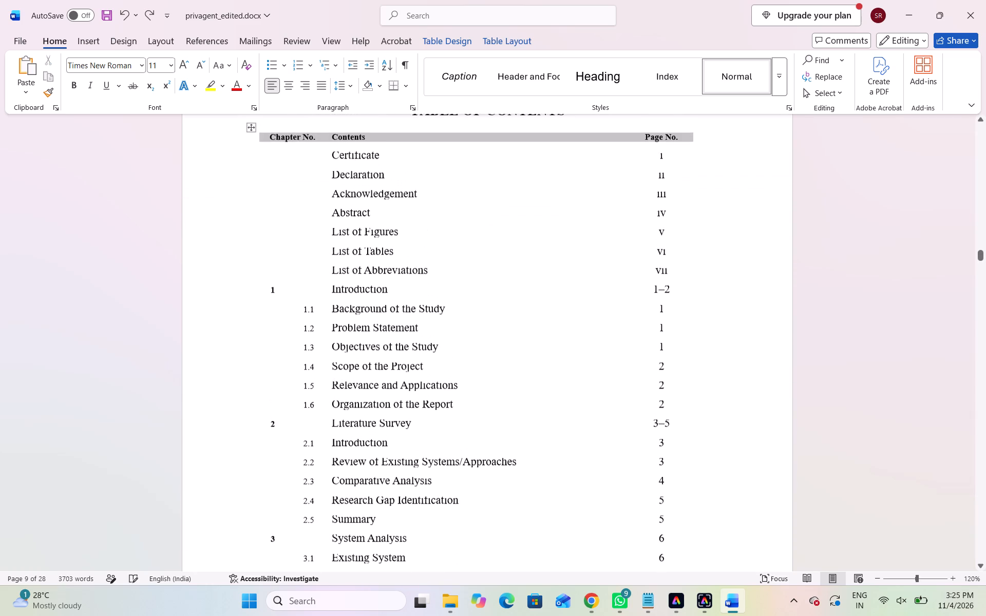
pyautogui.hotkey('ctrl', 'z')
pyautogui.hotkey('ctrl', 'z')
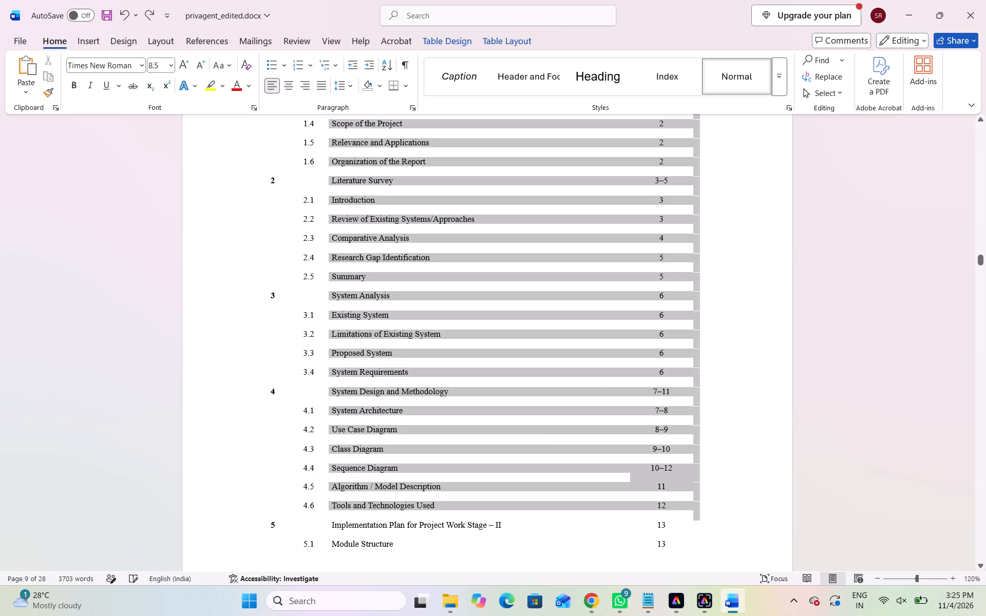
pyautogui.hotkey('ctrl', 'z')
# Review the Table of Contents rows across both pages, from Certificate down to References.
pyautogui.scroll(-1, 513, 465)
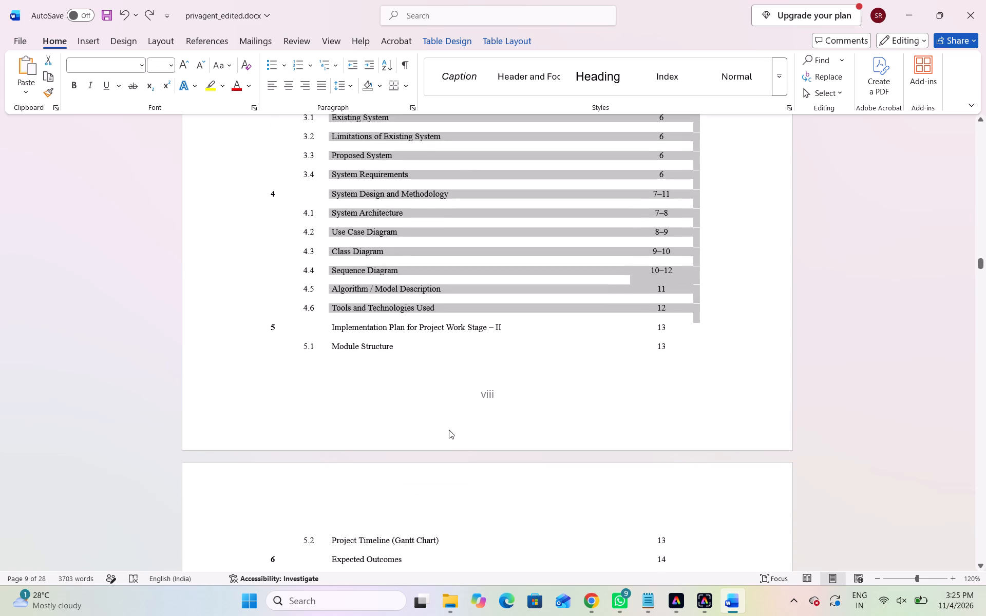
pyautogui.click(449, 430)
pyautogui.scroll(-3, 449, 430)
pyautogui.scroll(1, 449, 430)
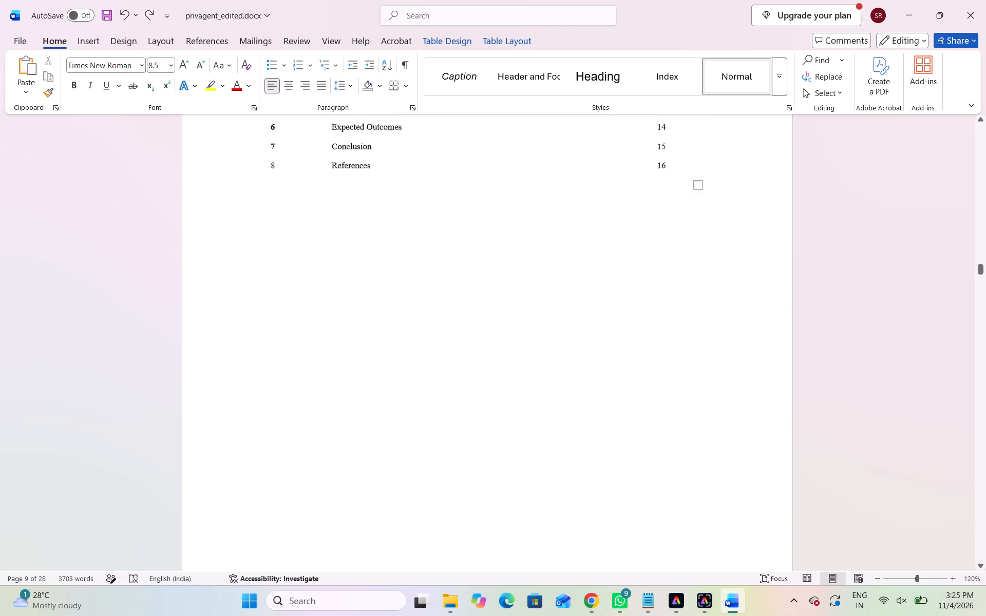
pyautogui.scroll(2, 449, 430)
pyautogui.scroll(-1, 449, 430)
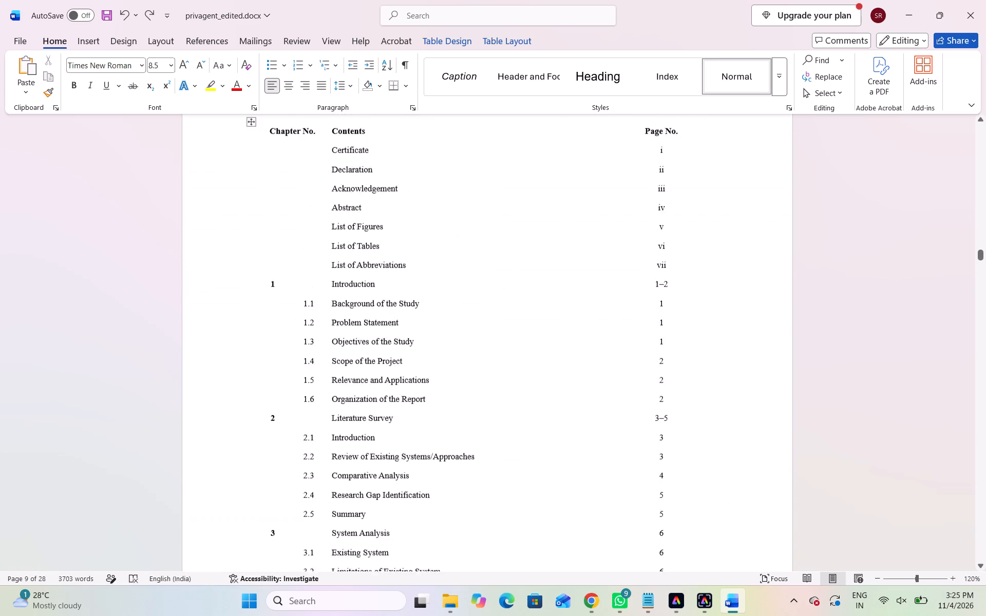
# Examine the Chapter 1 and Chapter 2 pages for section headings, page numbers and text layout, through 2.5 Summary.
pyautogui.scroll(-8, 449, 430)
pyautogui.scroll(1, 473, 427)
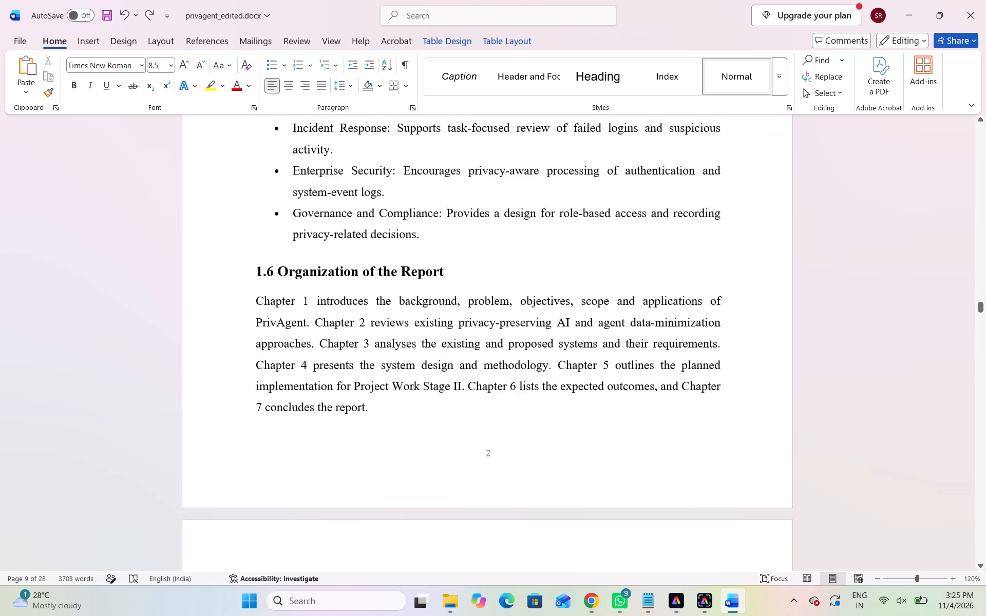
pyautogui.scroll(3, 473, 427)
pyautogui.scroll(-4, 473, 427)
pyautogui.scroll(5, 473, 427)
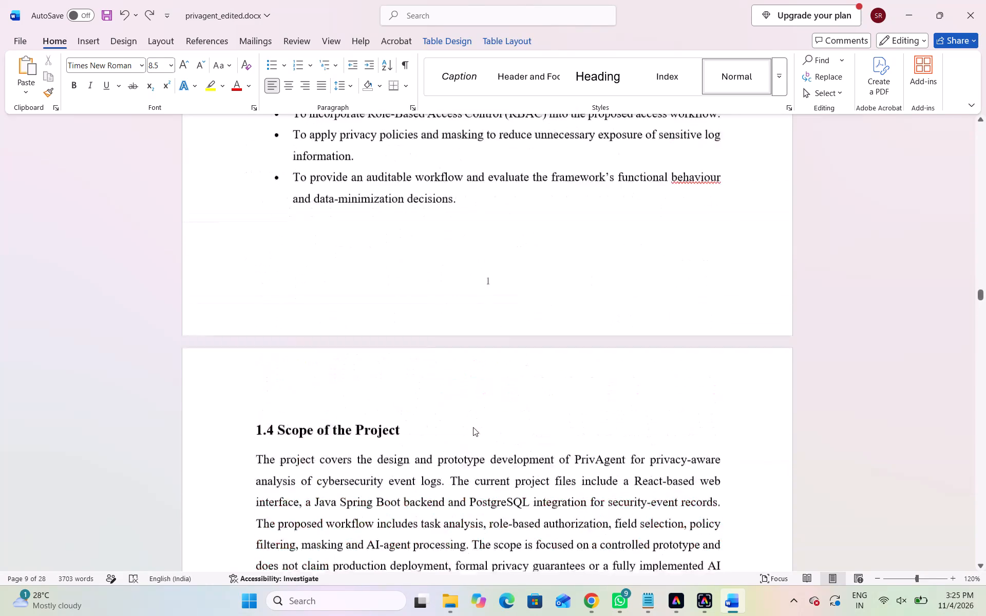
pyautogui.scroll(-2, 473, 427)
pyautogui.scroll(-4, 443, 473)
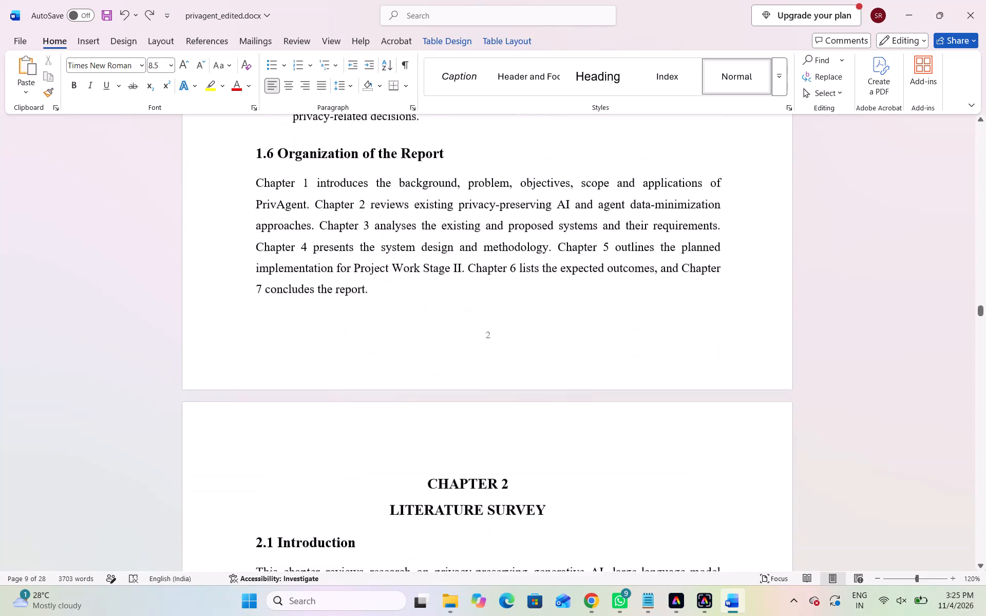
pyautogui.scroll(6, 443, 473)
pyautogui.scroll(-2, 443, 473)
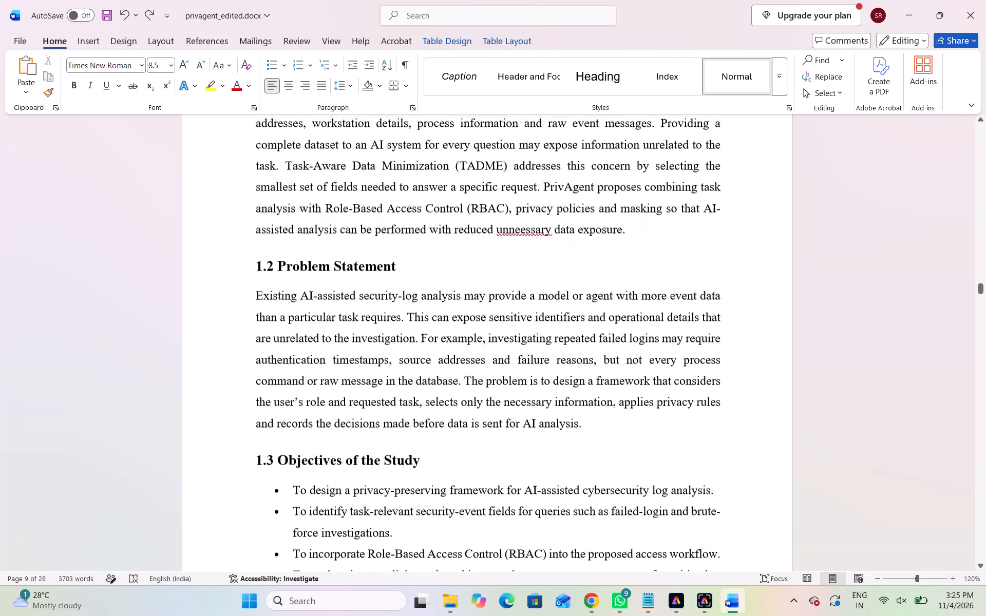
pyautogui.scroll(-1, 443, 473)
pyautogui.scroll(-2, 390, 579)
pyautogui.scroll(-3, 436, 431)
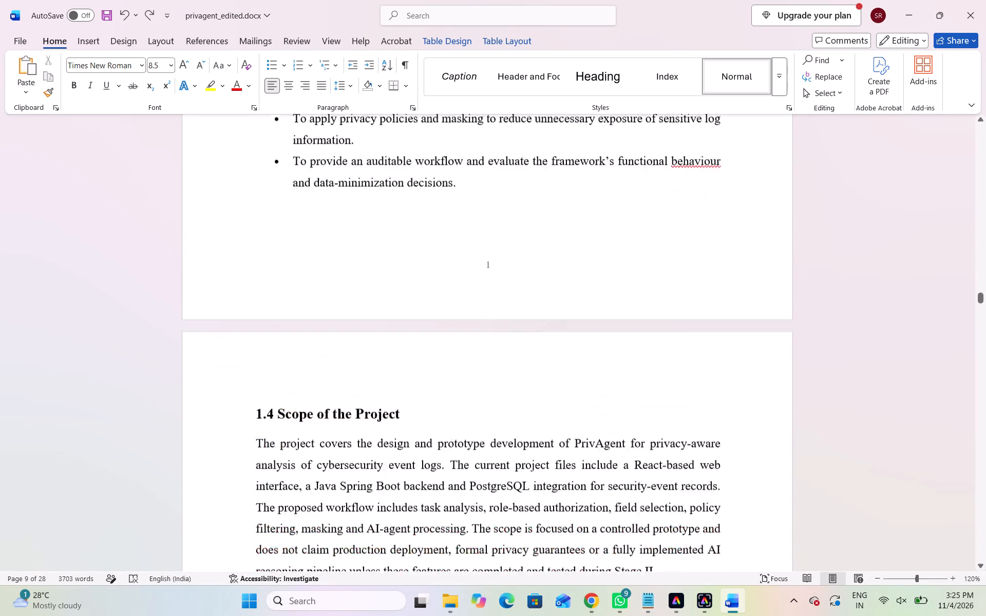
pyautogui.scroll(-8, 436, 431)
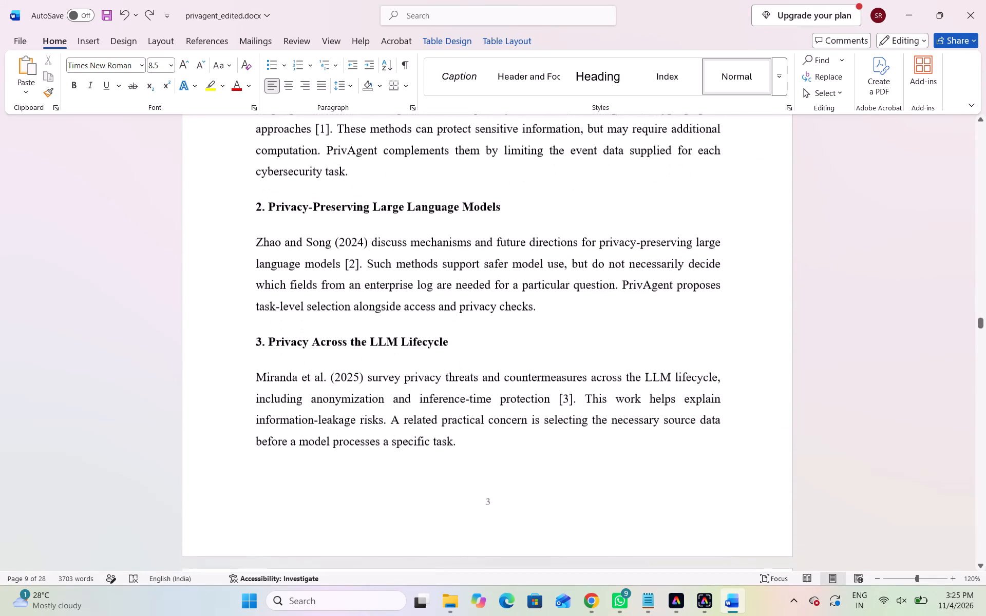
pyautogui.scroll(-6, 436, 431)
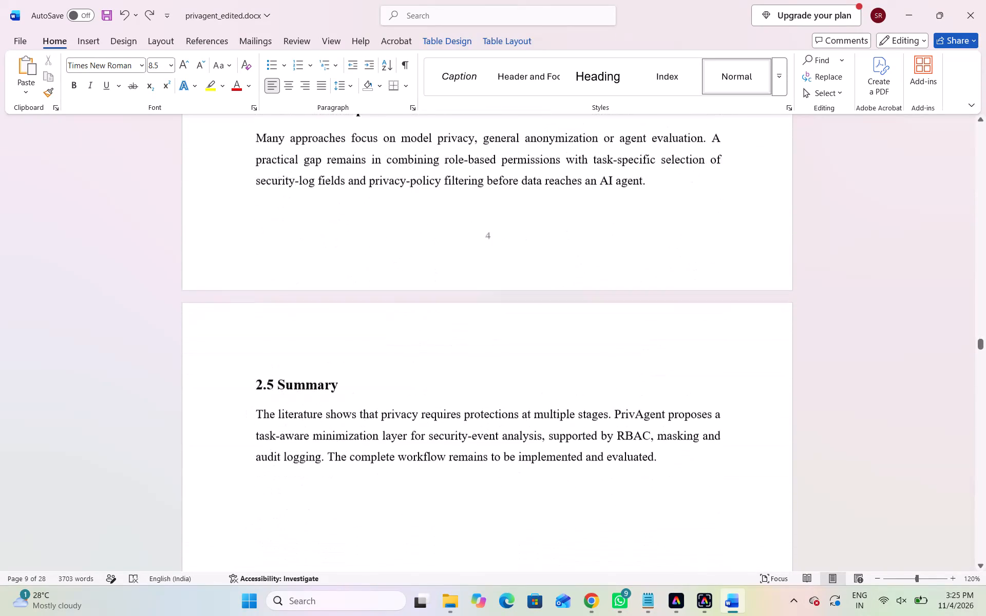
pyautogui.scroll(-2, 436, 431)
pyautogui.scroll(1, 436, 431)
pyautogui.scroll(-1, 436, 433)
pyautogui.scroll(1, 436, 433)
pyautogui.scroll(-1, 436, 433)
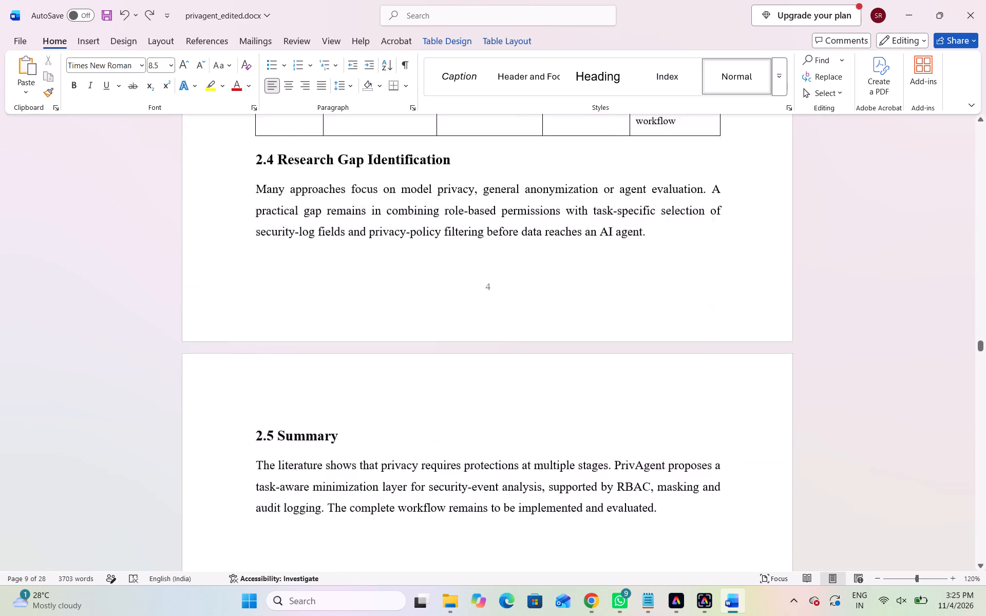
# Examine the pages from the Chapter 2 literature comparison through Chapter 3 to the start of Chapter 4 for headings and page layout.
pyautogui.scroll(-3, 436, 433)
pyautogui.scroll(1, 436, 433)
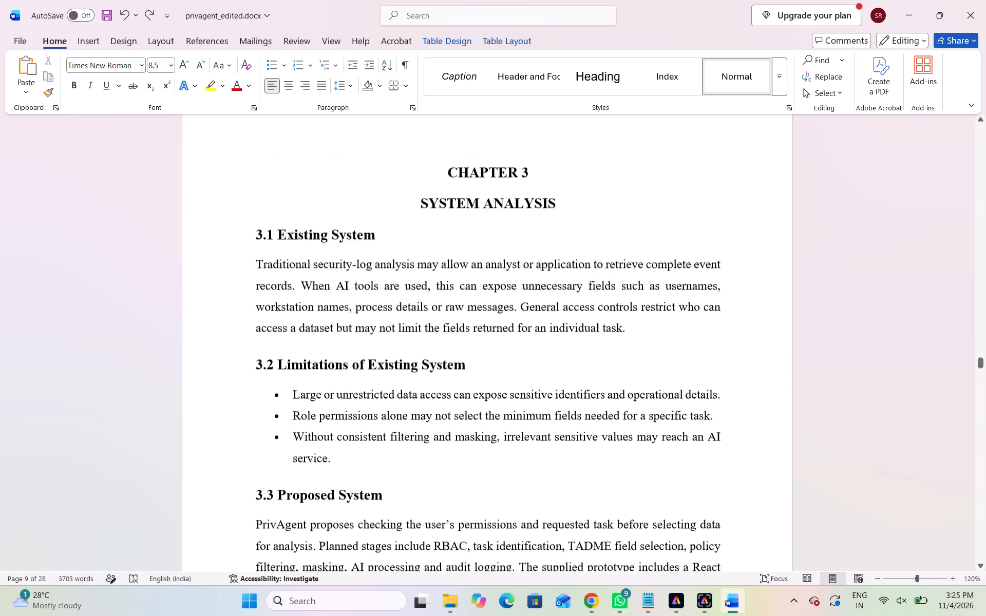
pyautogui.scroll(6, 436, 433)
pyautogui.scroll(-1, 436, 433)
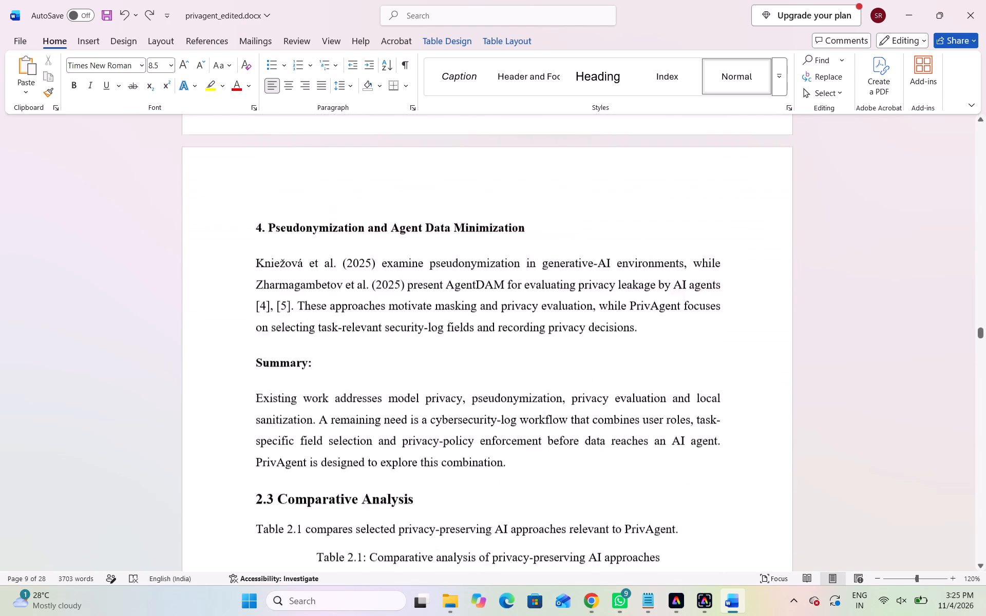
pyautogui.scroll(-8, 436, 433)
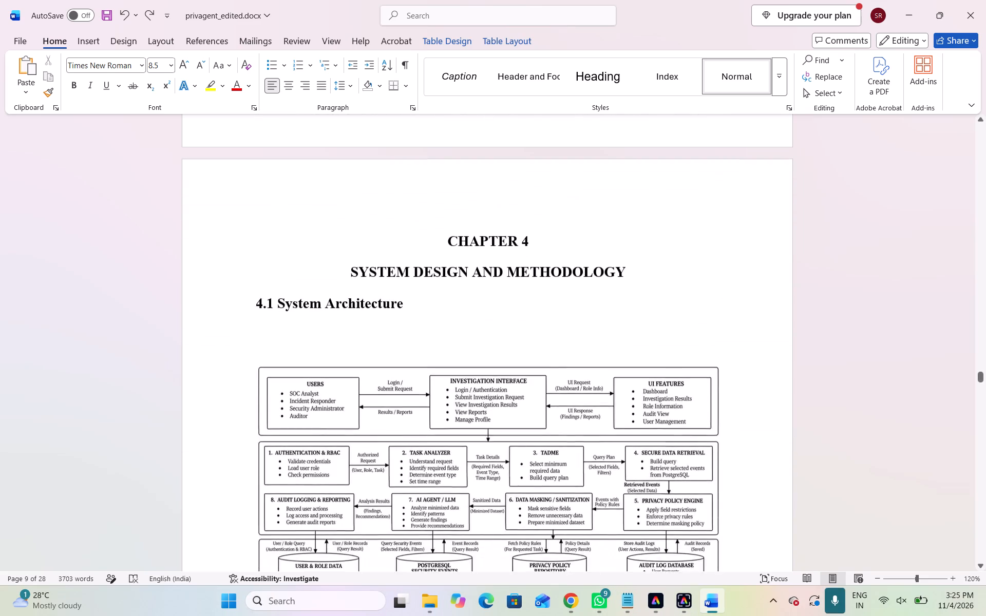
pyautogui.scroll(9, 436, 433)
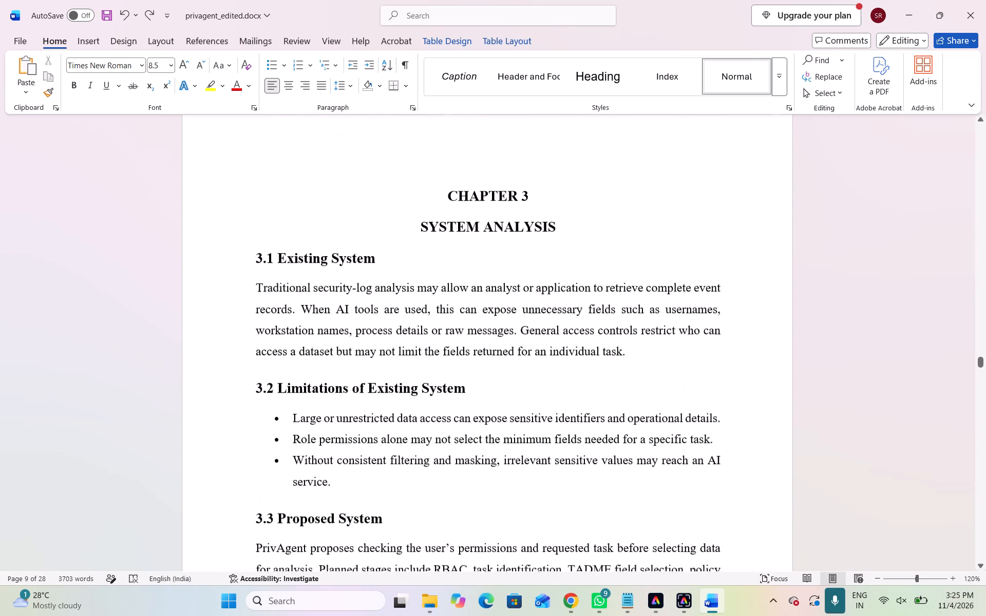
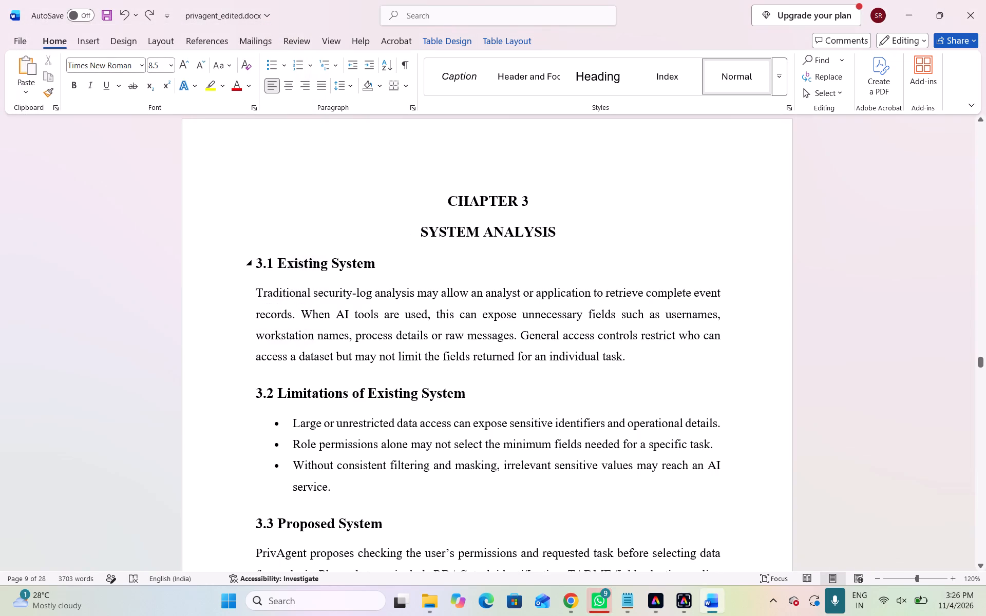
# Examine the Chapter 3 and Chapter 4 pages through 4.4 Sequence Diagram, then go back to the paragraph under Fig. 4.2.
pyautogui.scroll(-5, 494, 344)
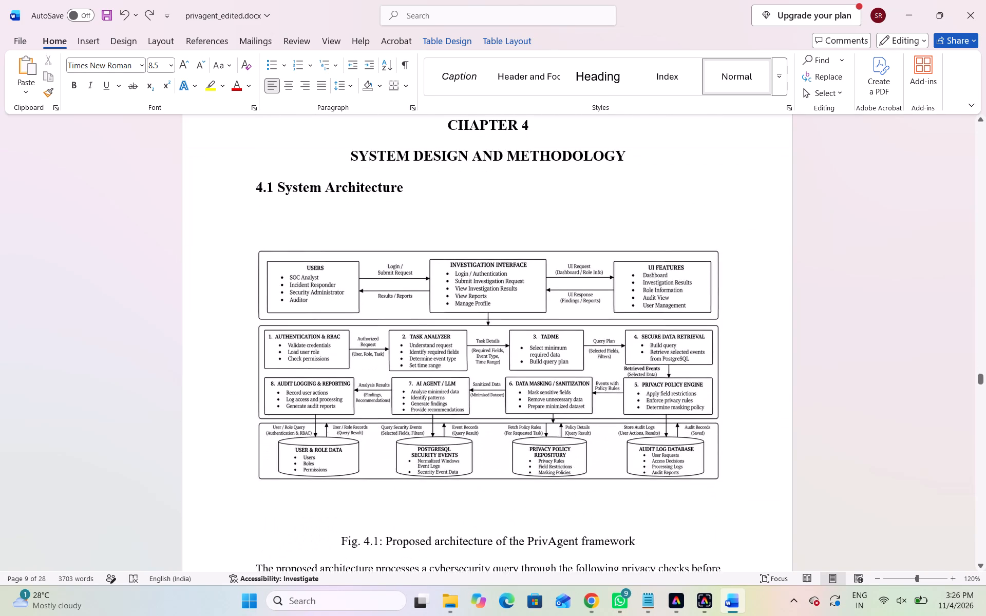
pyautogui.scroll(-2, 466, 377)
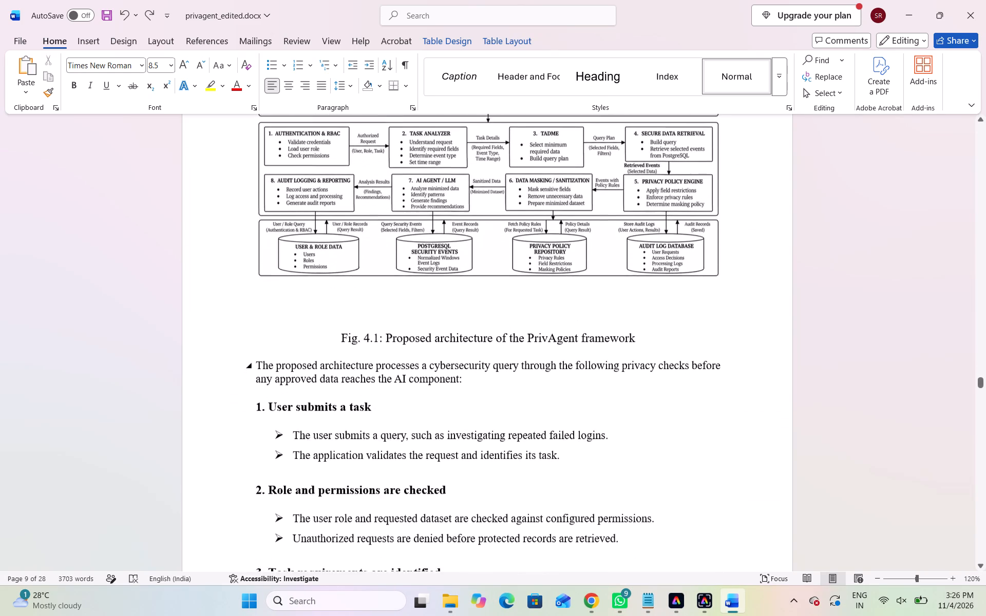
pyautogui.scroll(-6, 434, 419)
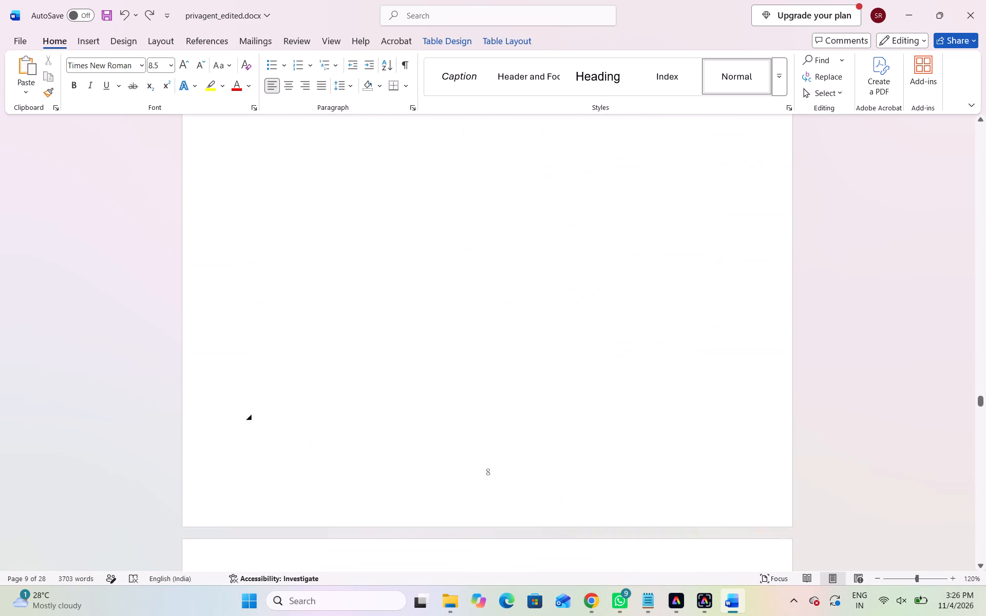
pyautogui.scroll(-6, 434, 419)
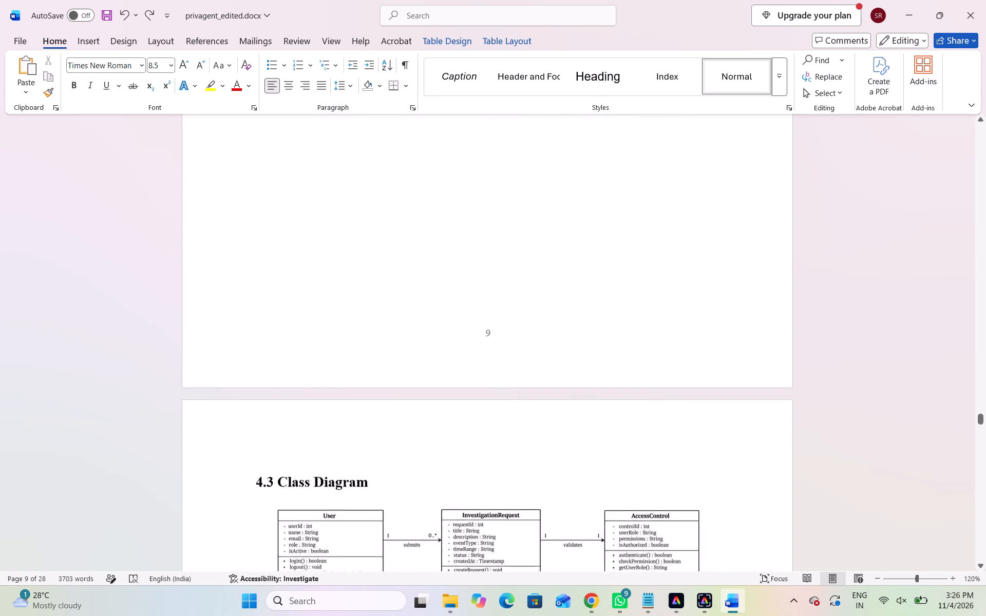
pyautogui.scroll(-1, 434, 419)
pyautogui.scroll(-4, 455, 356)
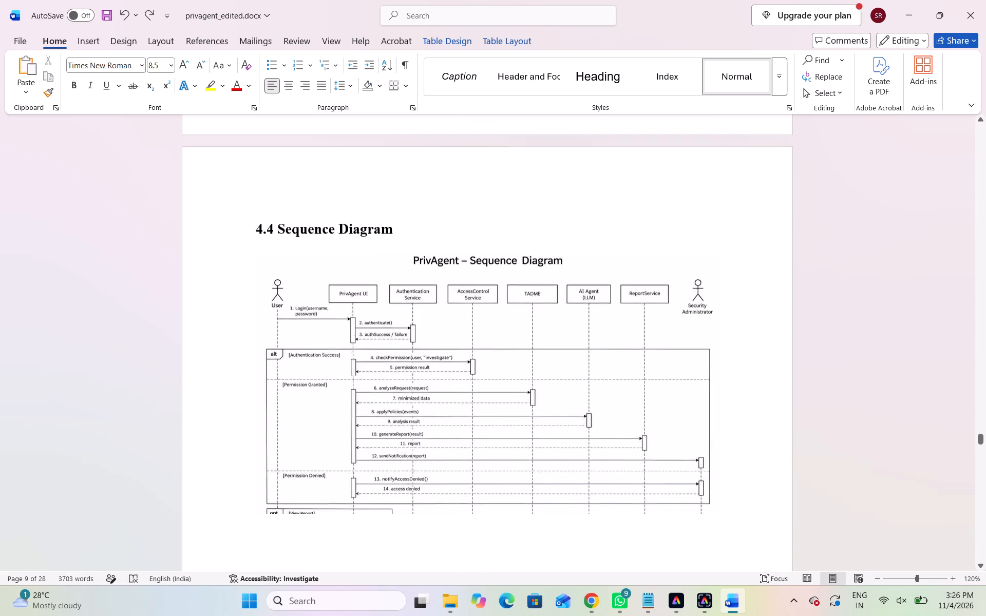
pyautogui.scroll(8, 455, 356)
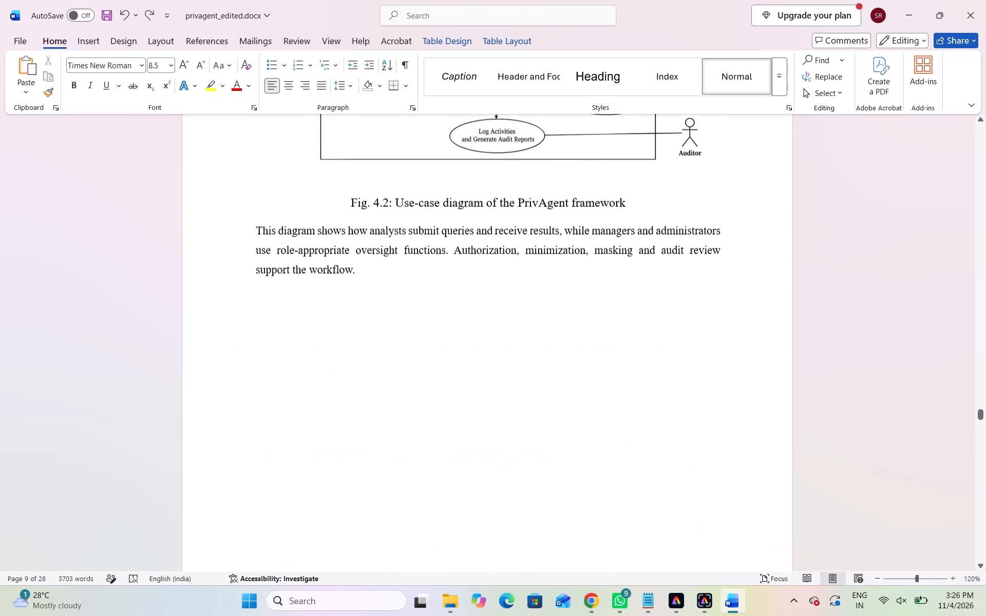
pyautogui.click(513, 297)
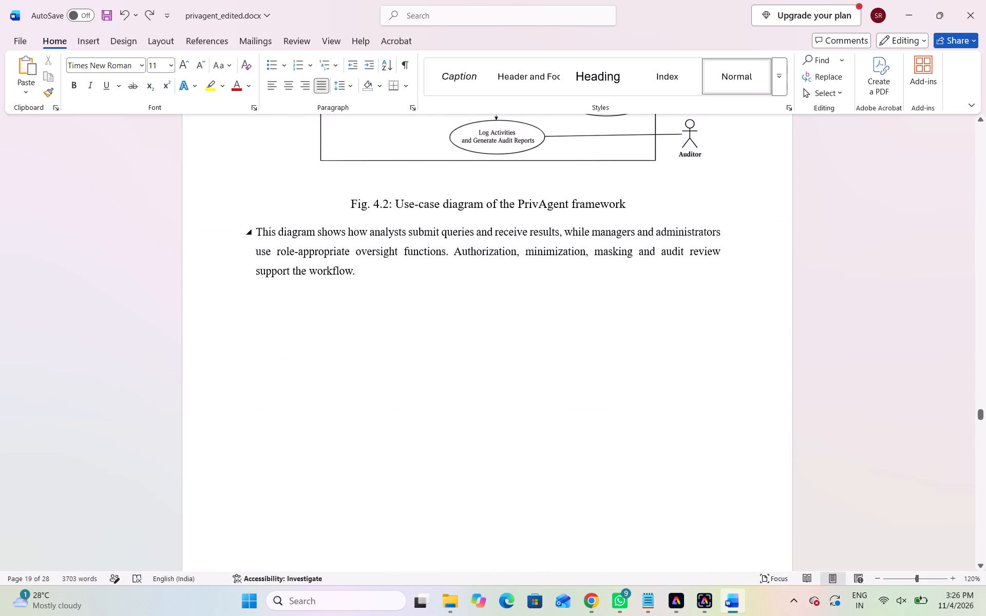
# Copy the PrivAgent use-case diagram picture in section 4.2 Use Case Diagram.
pyautogui.scroll(1, 435, 295)
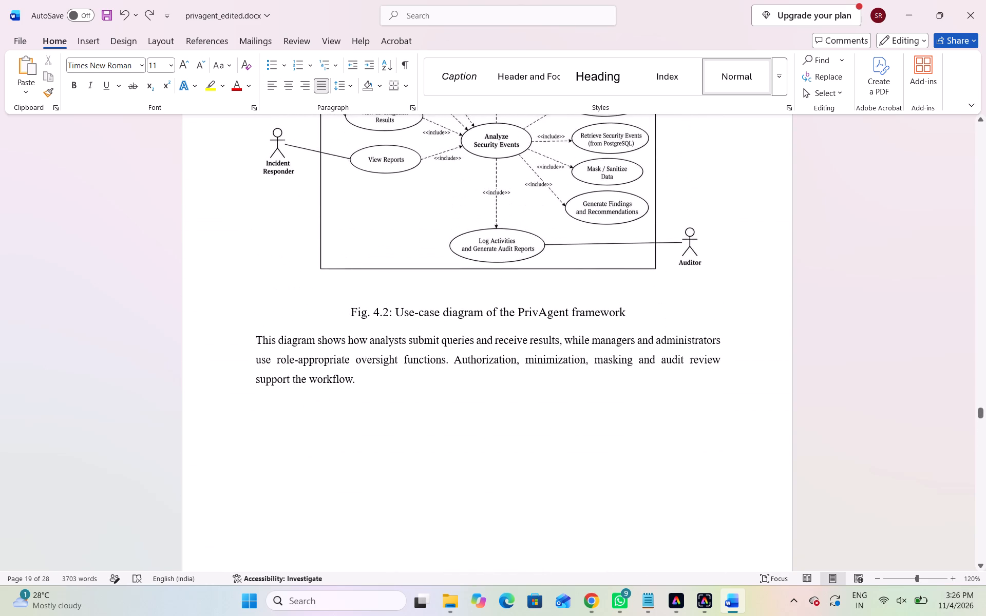
pyautogui.scroll(2, 435, 295)
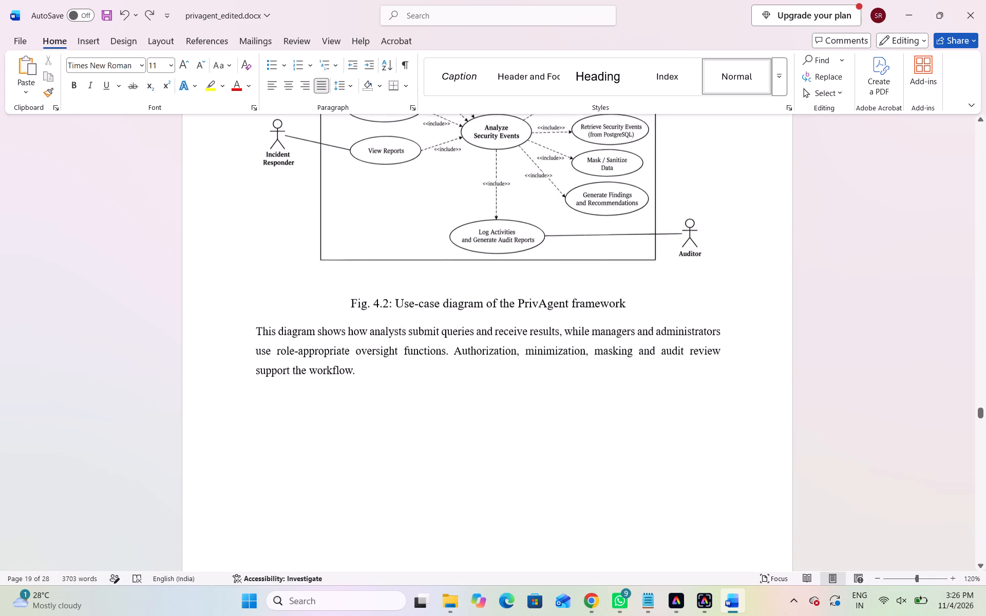
pyautogui.scroll(3, 435, 295)
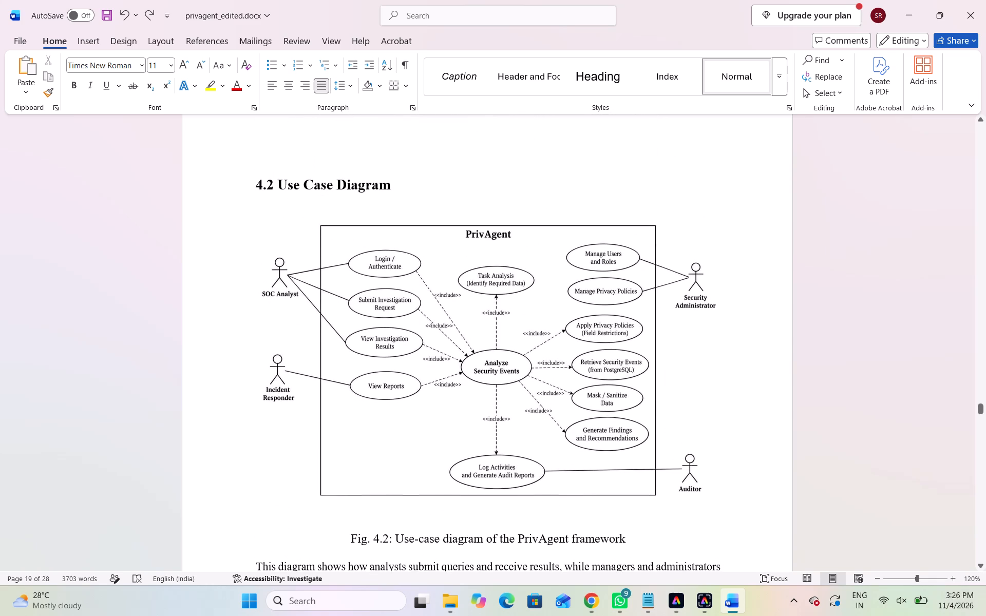
pyautogui.rightClick(522, 345)
pyautogui.click(565, 263)
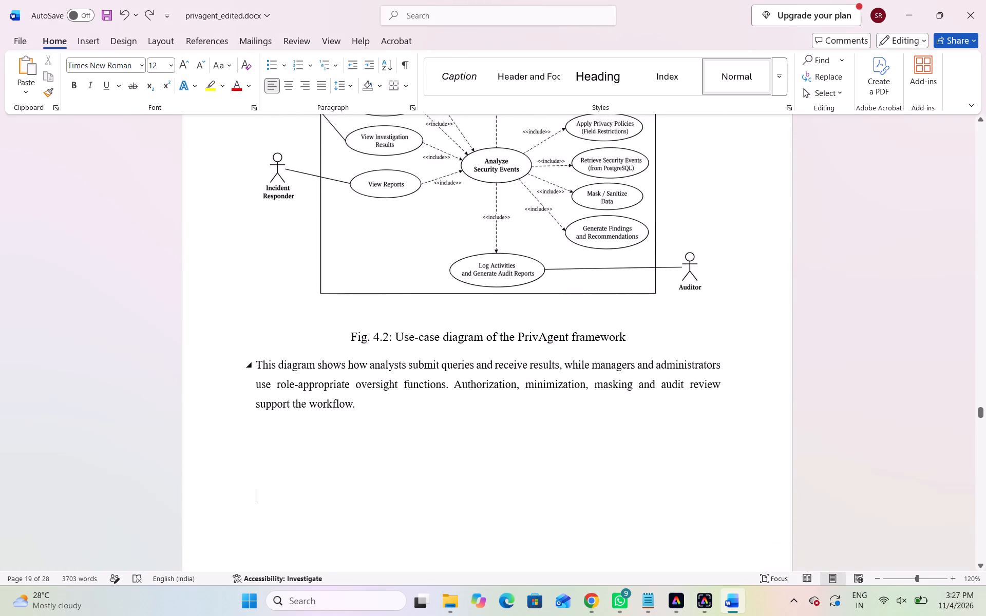
pyautogui.doubleClick(312, 363)
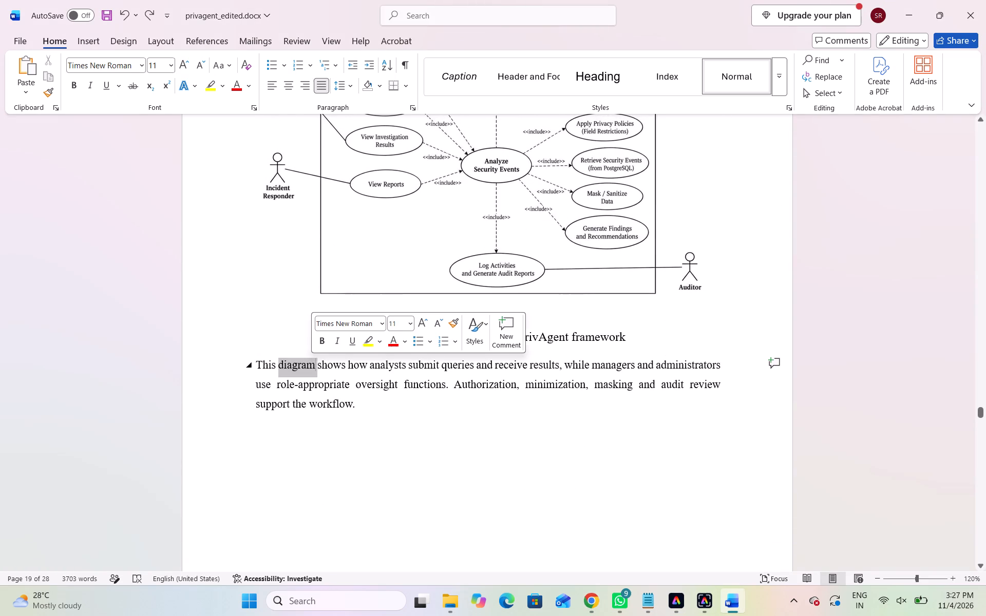
pyautogui.click(320, 364)
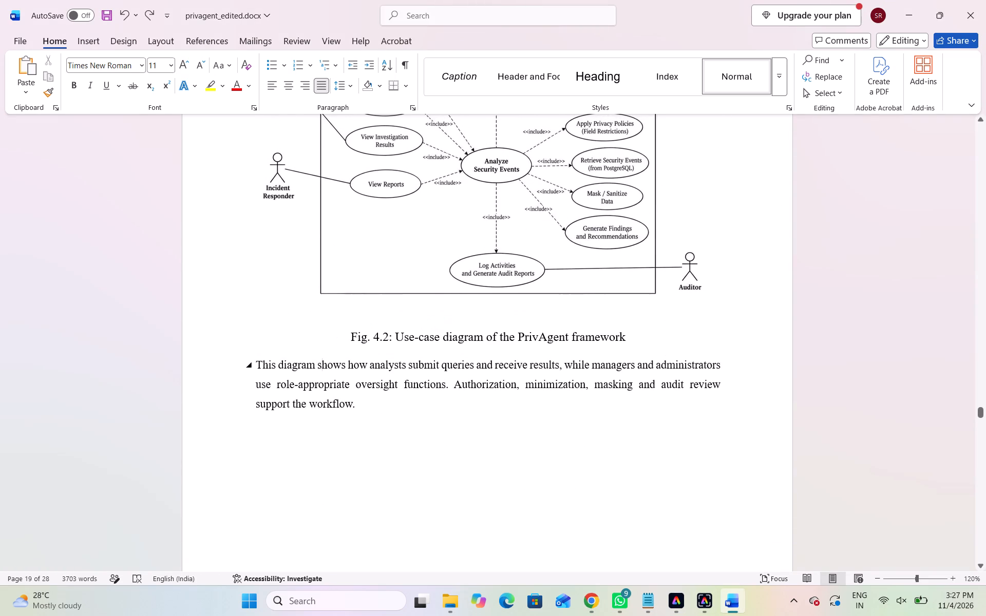
pyautogui.click(365, 401)
pyautogui.press('Return')
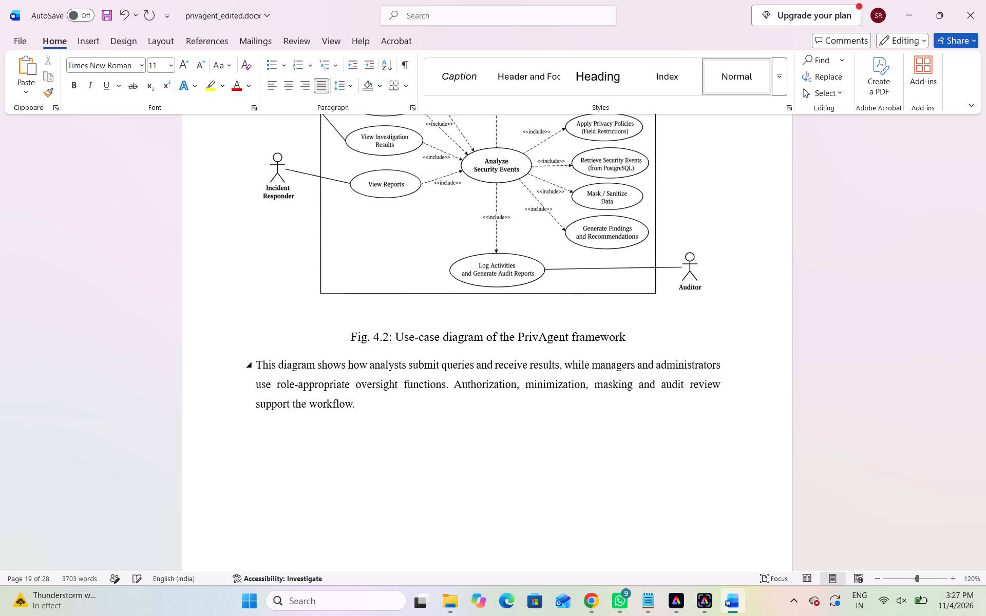
pyautogui.hotkey('ctrl', 'v')
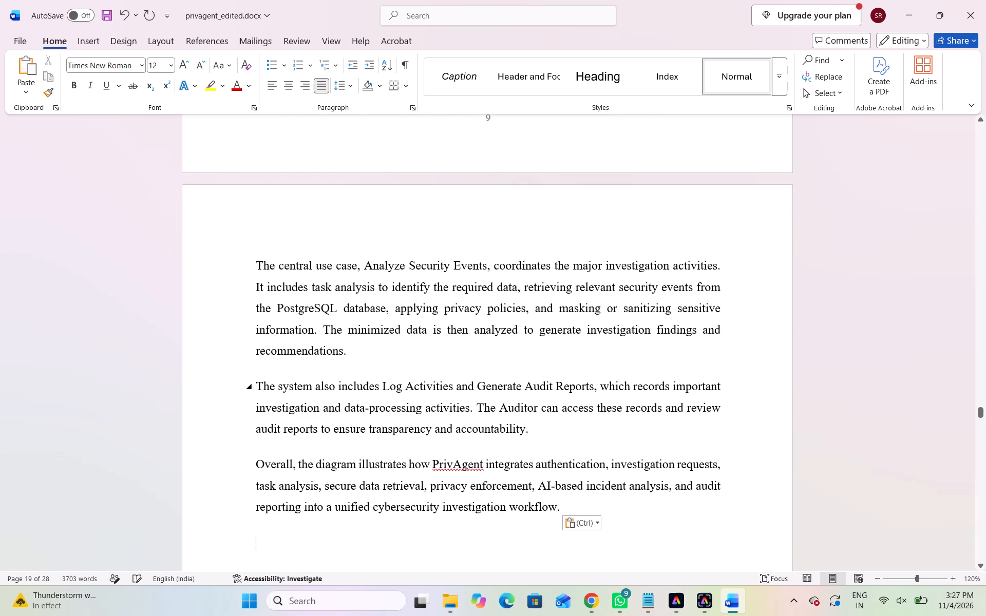
# Check the font size of the bullets under "1. User submits a task" and of the 2.4 Research Gap Identification paragraph.
pyautogui.scroll(3, 427, 408)
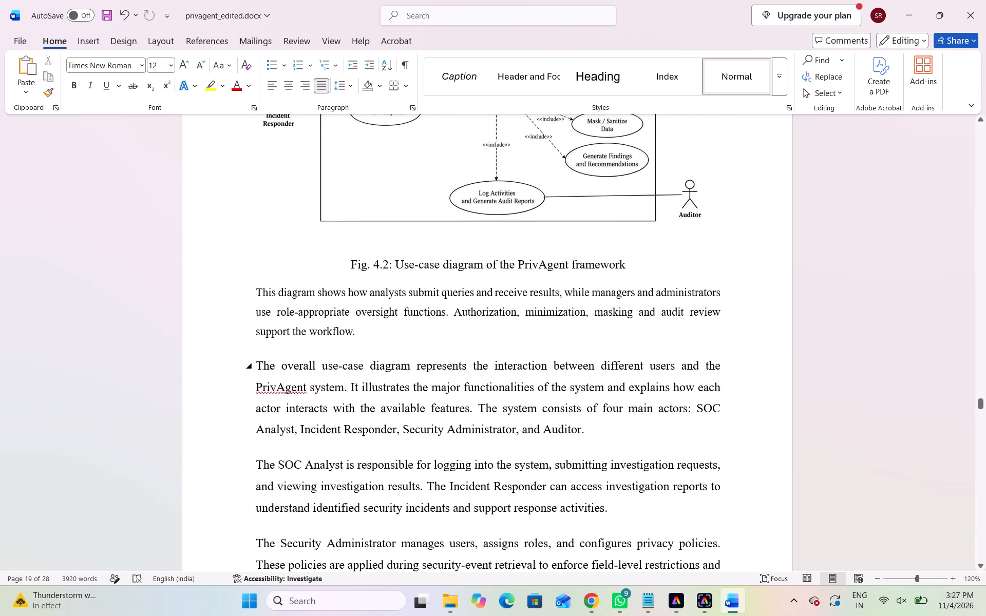
pyautogui.scroll(4, 427, 408)
pyautogui.scroll(3, 470, 372)
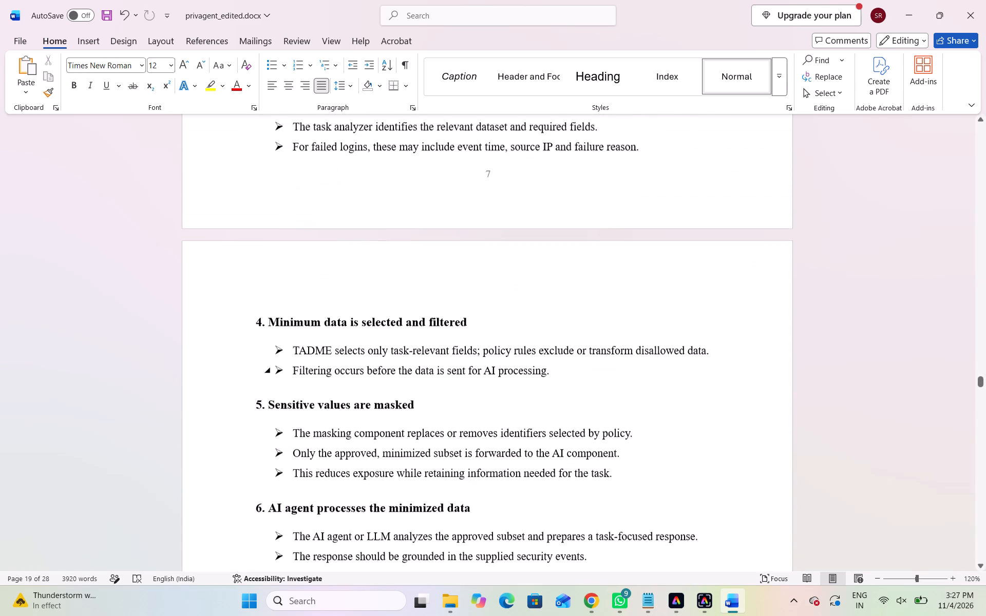
pyautogui.scroll(2, 516, 418)
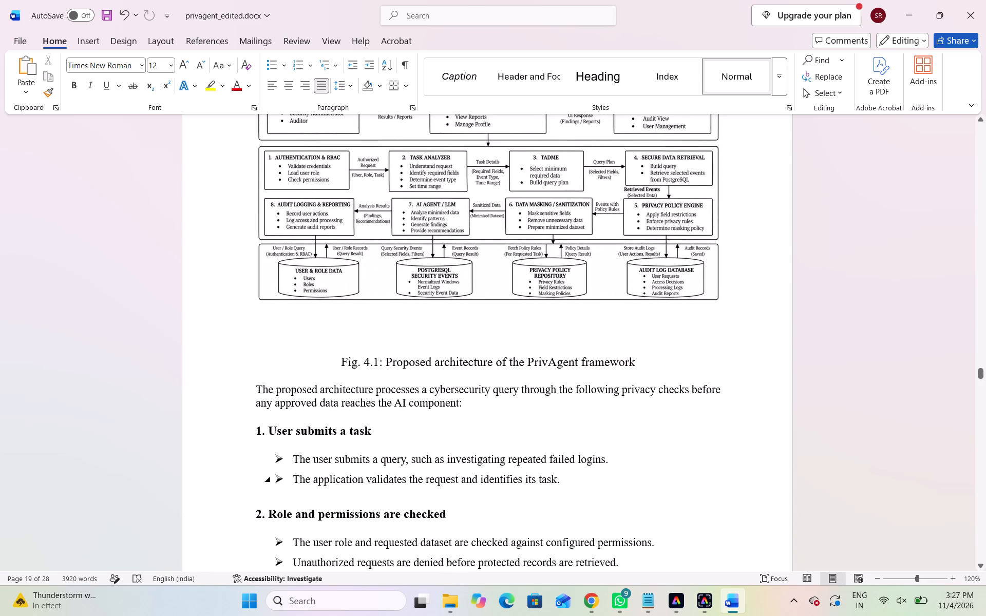
pyautogui.moveTo(551, 478); pyautogui.dragTo(384, 471)
pyautogui.click(435, 477)
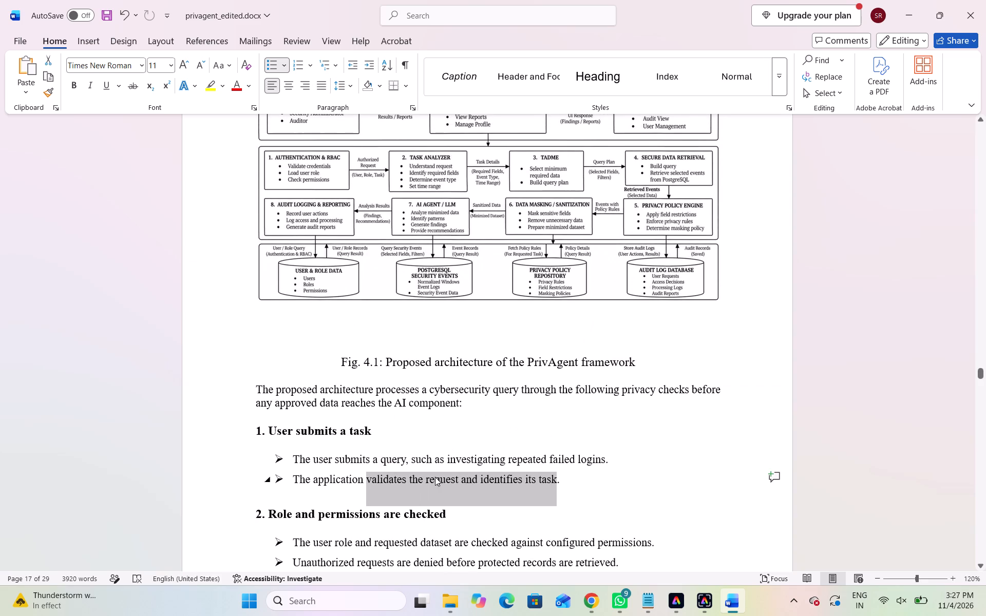
pyautogui.moveTo(561, 477); pyautogui.dragTo(410, 459)
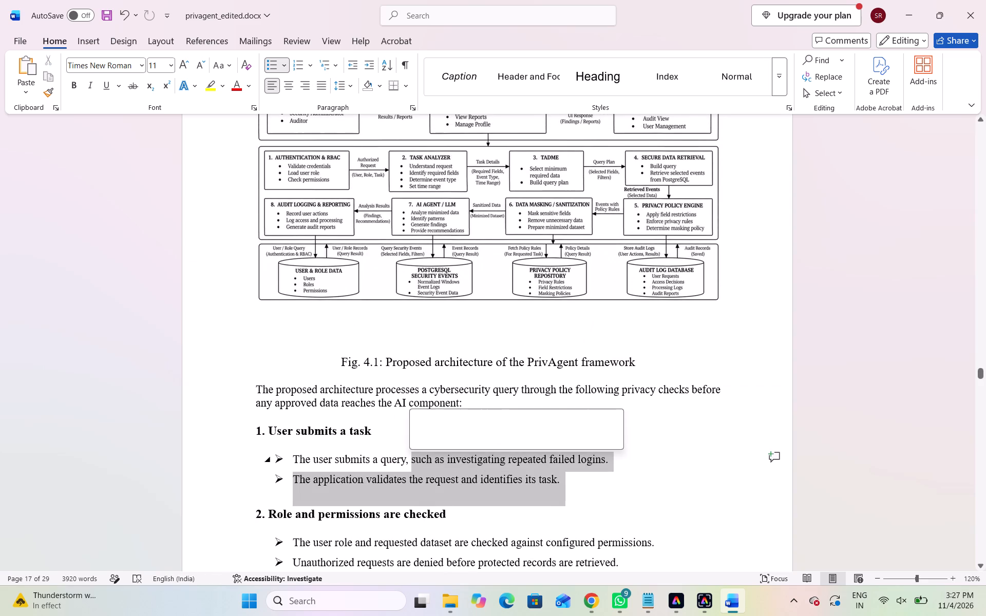
pyautogui.click(526, 481)
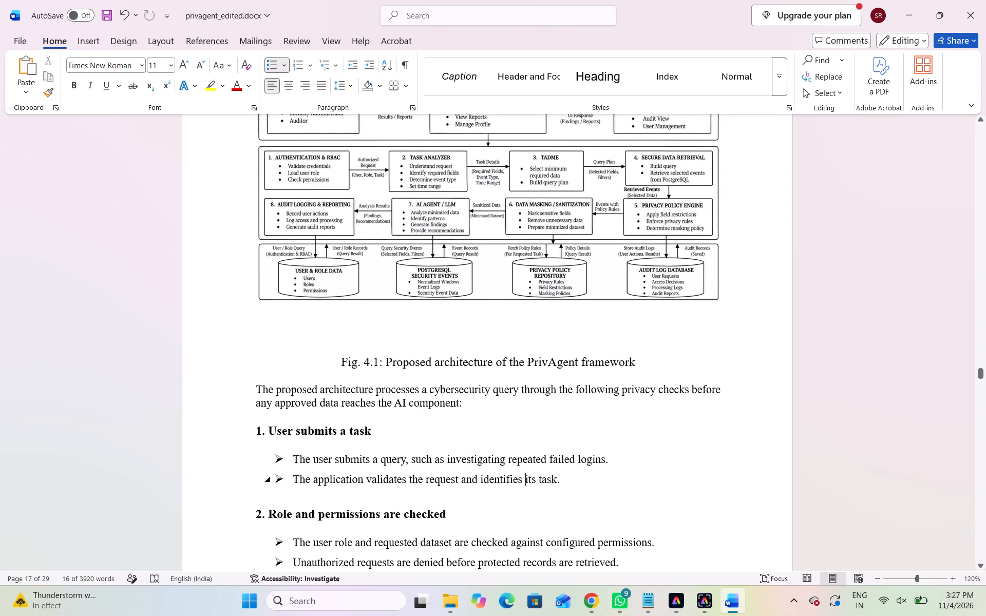
pyautogui.scroll(-6, 526, 481)
pyautogui.scroll(11, 506, 417)
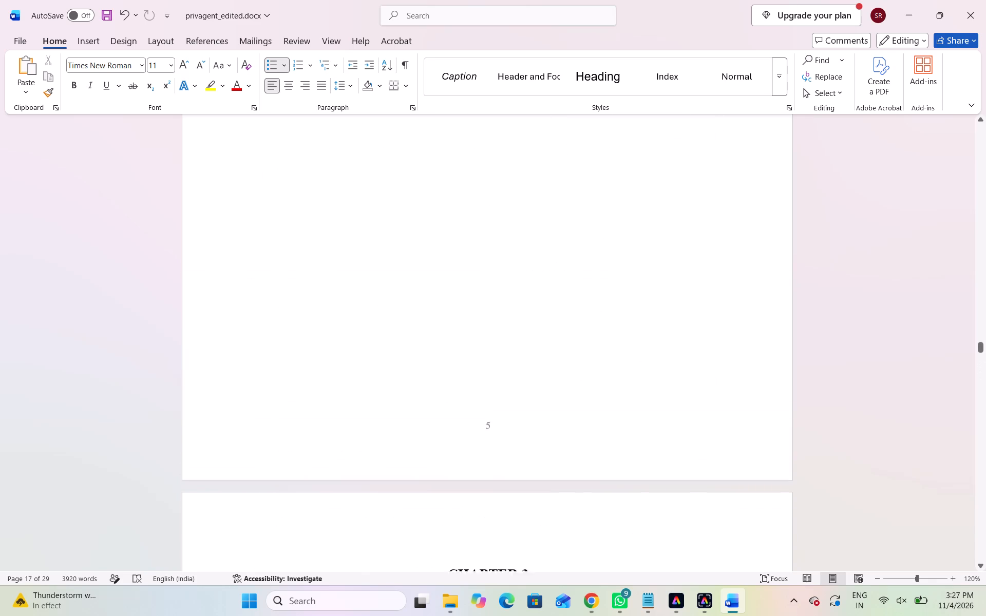
pyautogui.scroll(7, 517, 395)
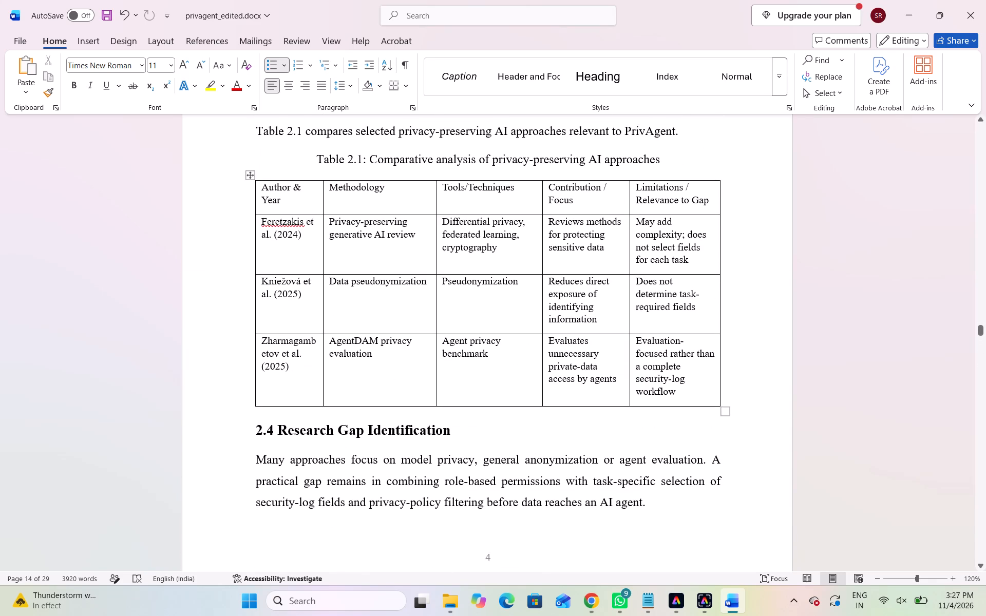
pyautogui.moveTo(650, 504); pyautogui.dragTo(401, 494)
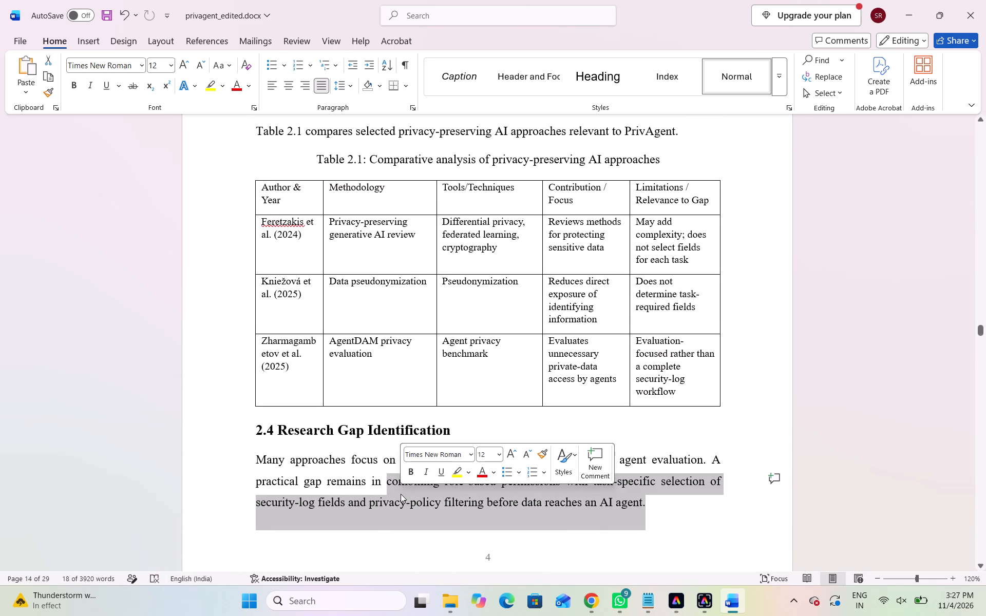
# Set the font size of all the text in Table 2.1 to 12.
pyautogui.click(401, 494)
pyautogui.scroll(-4, 401, 494)
pyautogui.scroll(4, 433, 381)
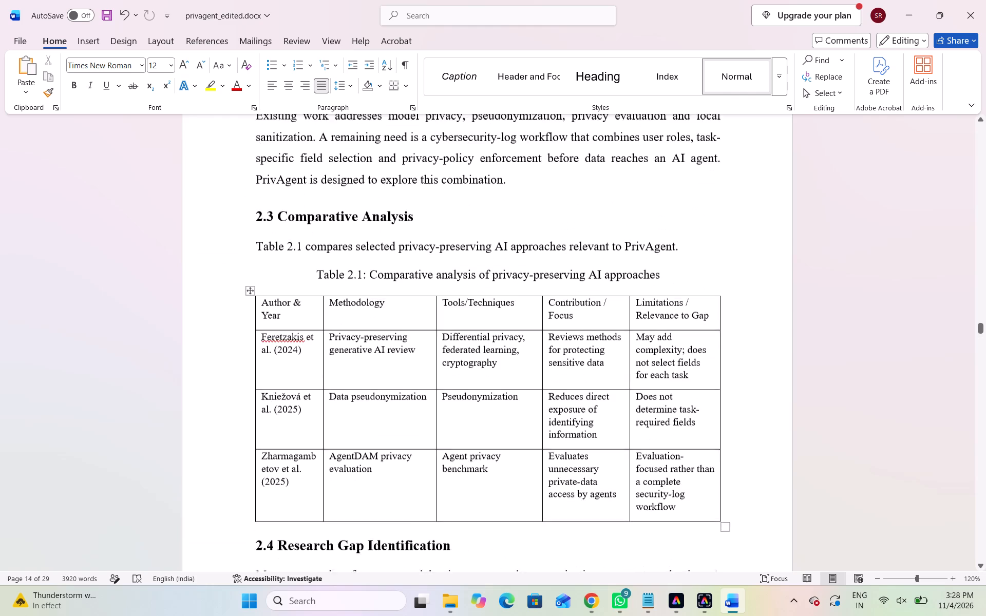
pyautogui.scroll(1, 433, 381)
pyautogui.moveTo(682, 535); pyautogui.dragTo(560, 492)
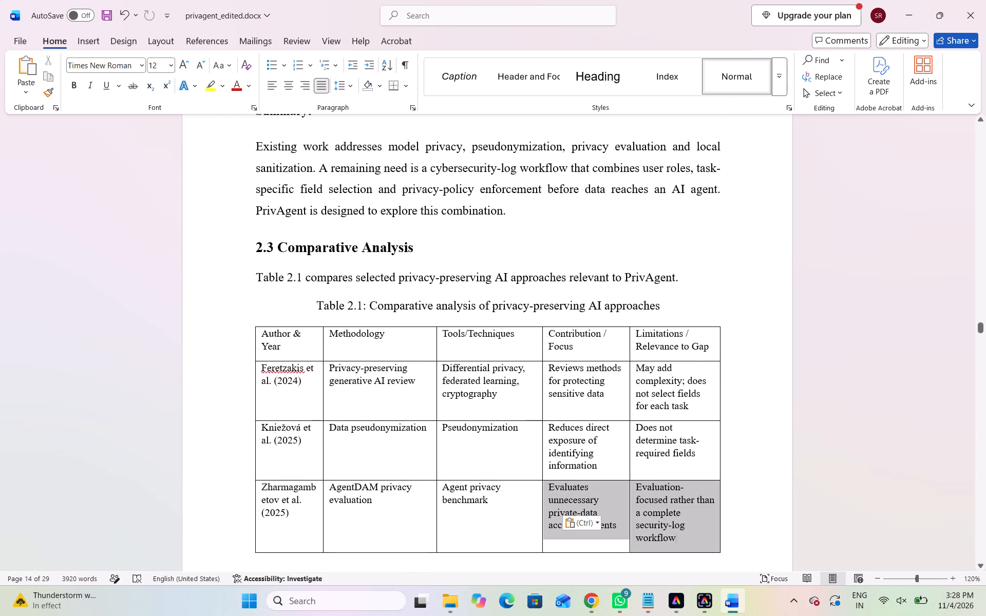
pyautogui.moveTo(560, 492); pyautogui.dragTo(281, 337)
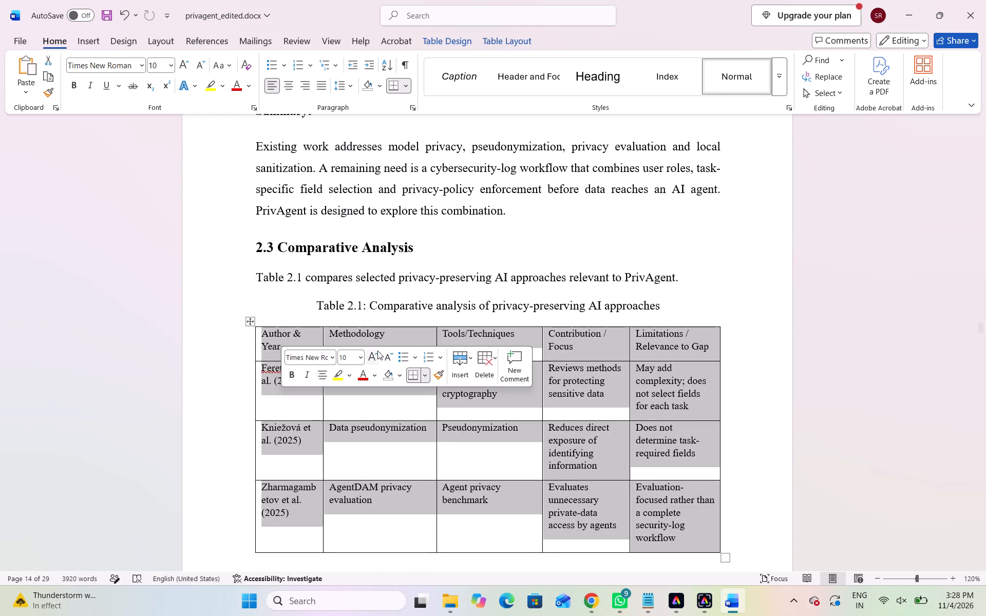
pyautogui.click(362, 359)
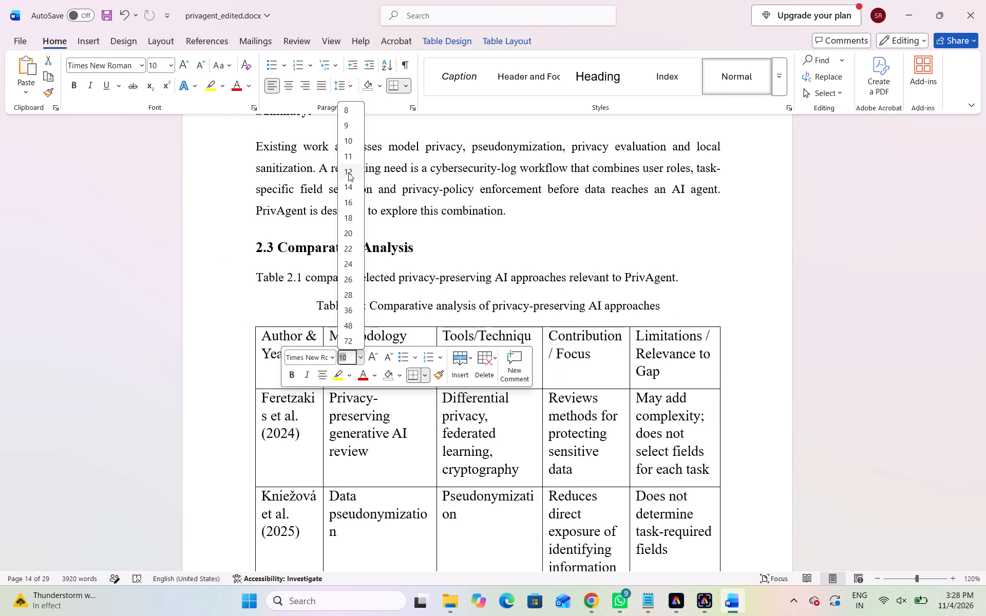
pyautogui.click(348, 172)
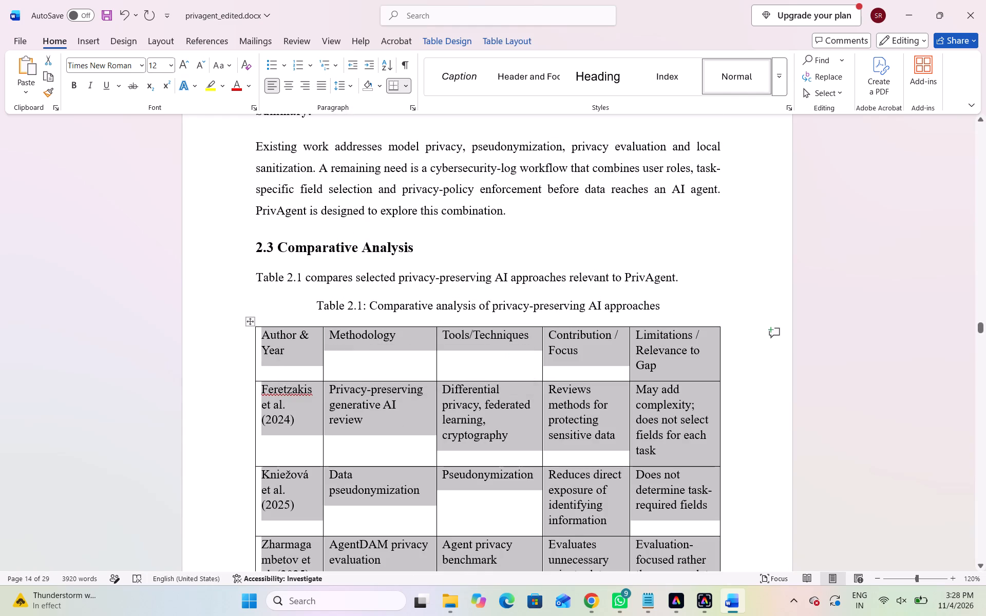
pyautogui.click(397, 446)
# Insert two blank lines before the 2.4 Research Gap Identification heading to move it onto the next page.
pyautogui.scroll(-3, 397, 446)
pyautogui.scroll(1, 397, 446)
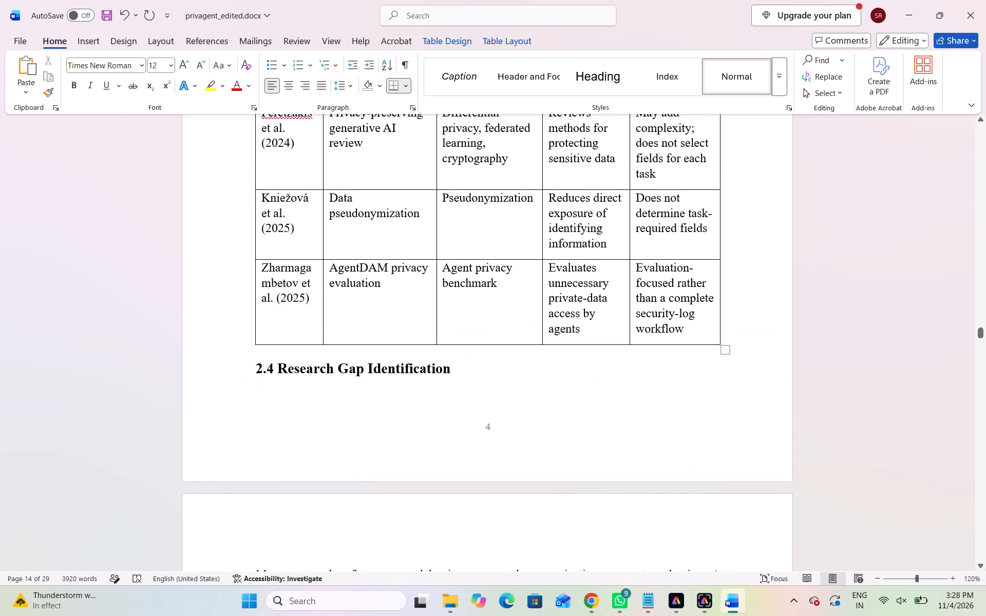
pyautogui.click(255, 366)
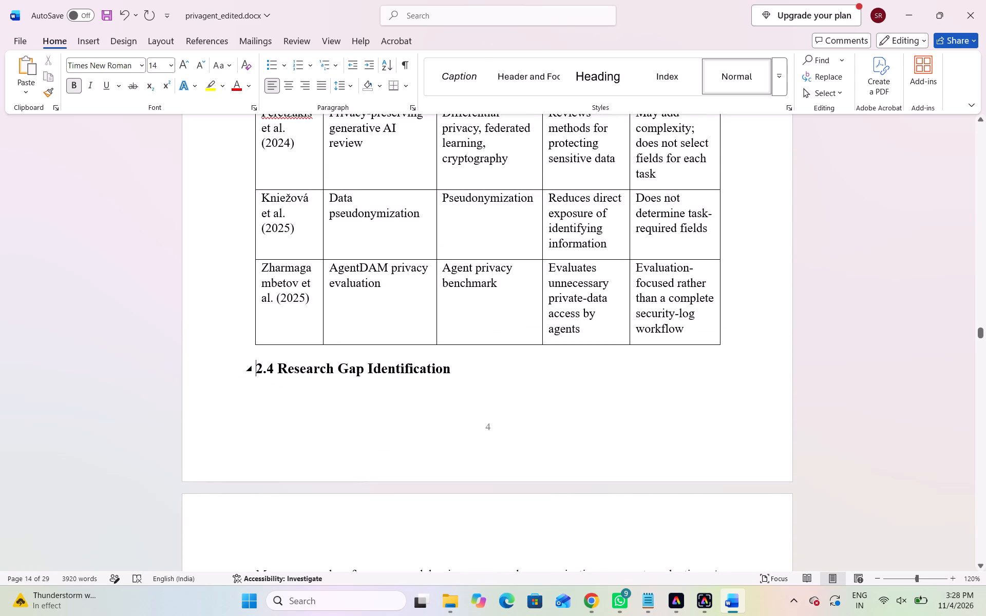
pyautogui.press('\\')
pyautogui.press('BackSpace')
pyautogui.press('Return')
pyautogui.press('Return')
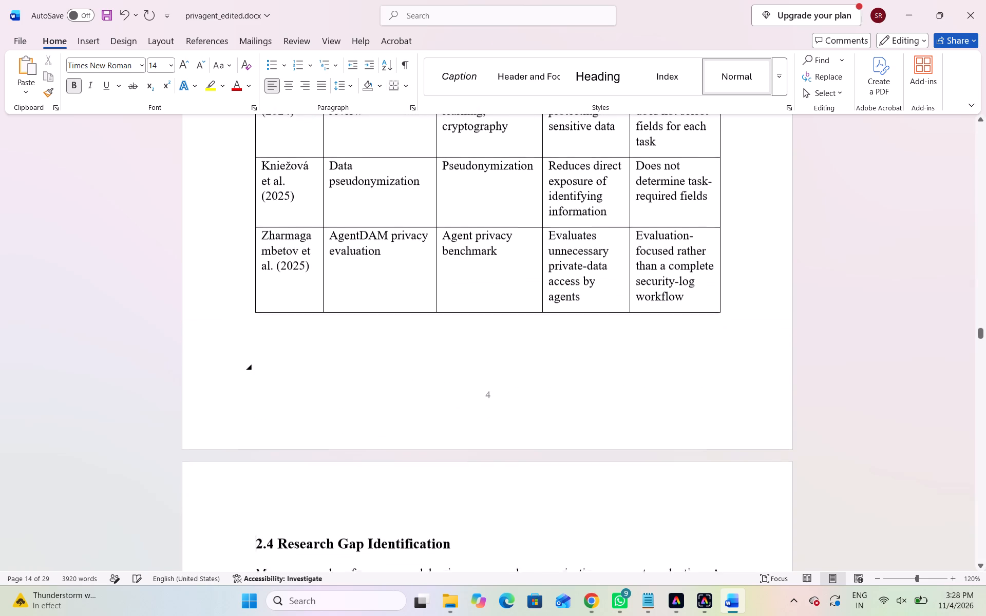
# Look over the page layout from section 1.3 Objectives of the Study through the Chapter 2 literature survey pages.
pyautogui.scroll(1, 255, 366)
pyautogui.scroll(2, 339, 305)
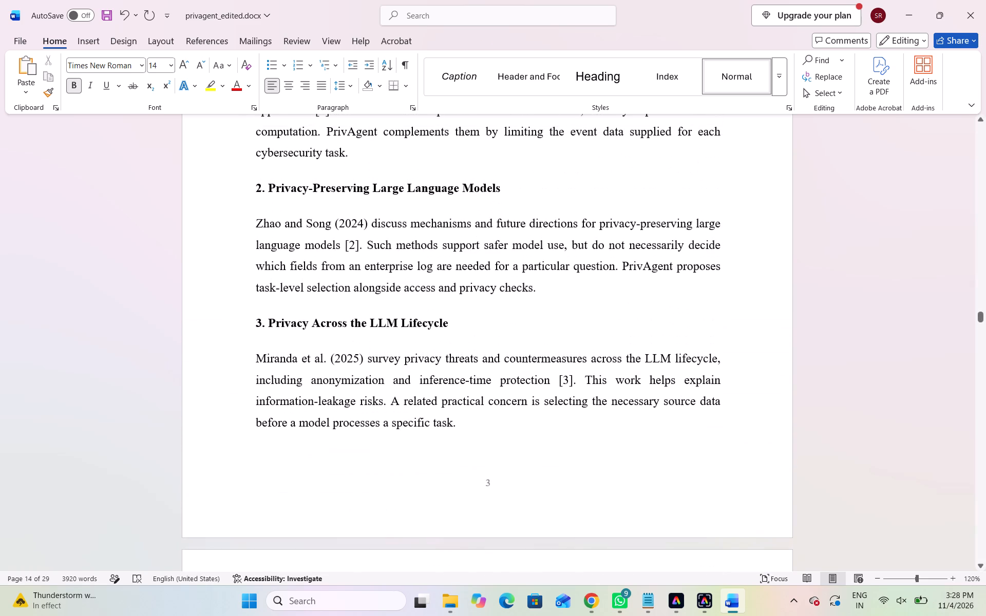
pyautogui.scroll(8, 337, 326)
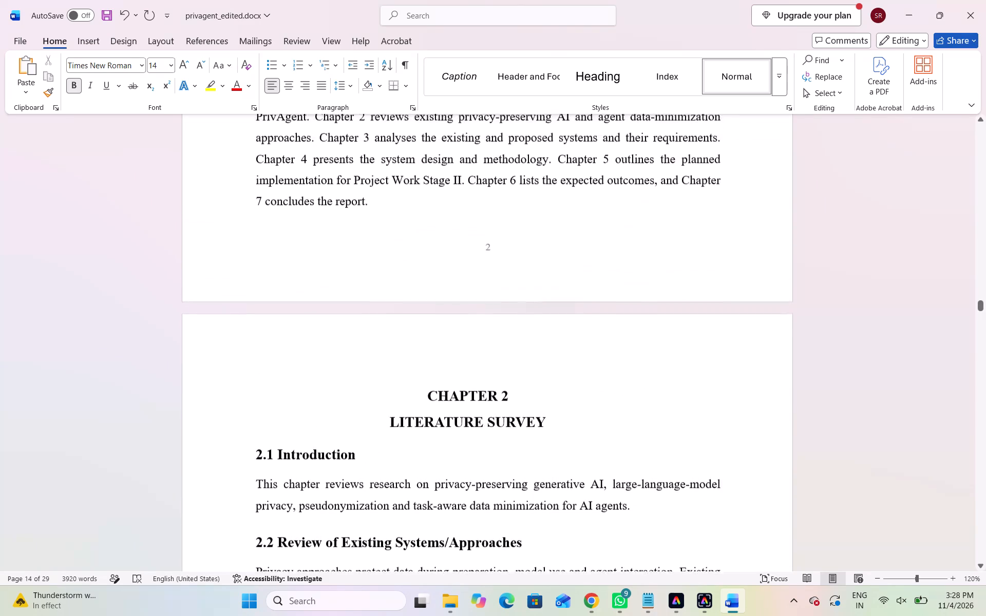
pyautogui.scroll(1, 337, 326)
pyautogui.hscroll(1, 337, 326)
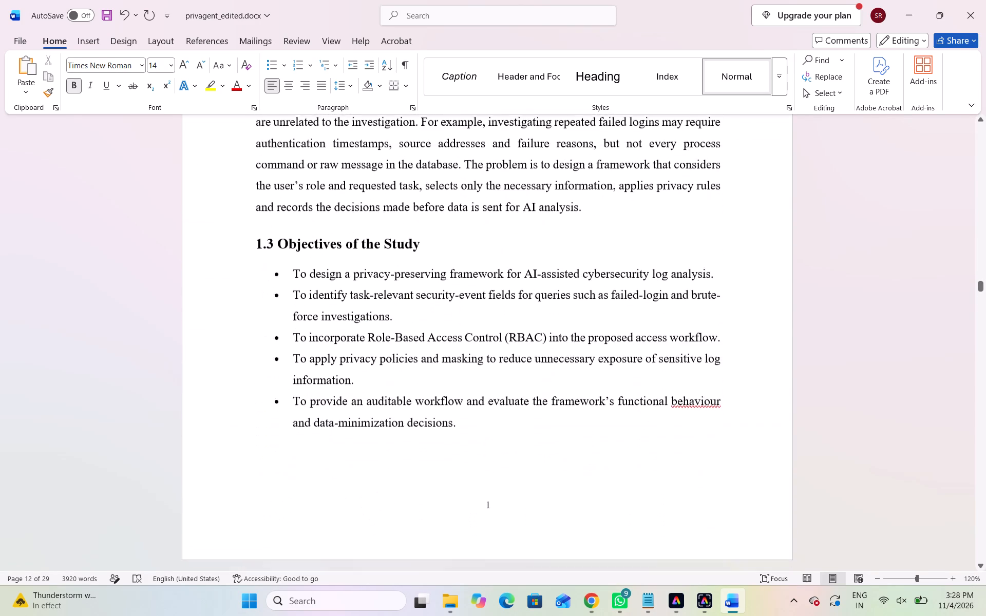
pyautogui.hscroll(1, 337, 326)
pyautogui.scroll(-3, 401, 303)
pyautogui.scroll(-2, 410, 377)
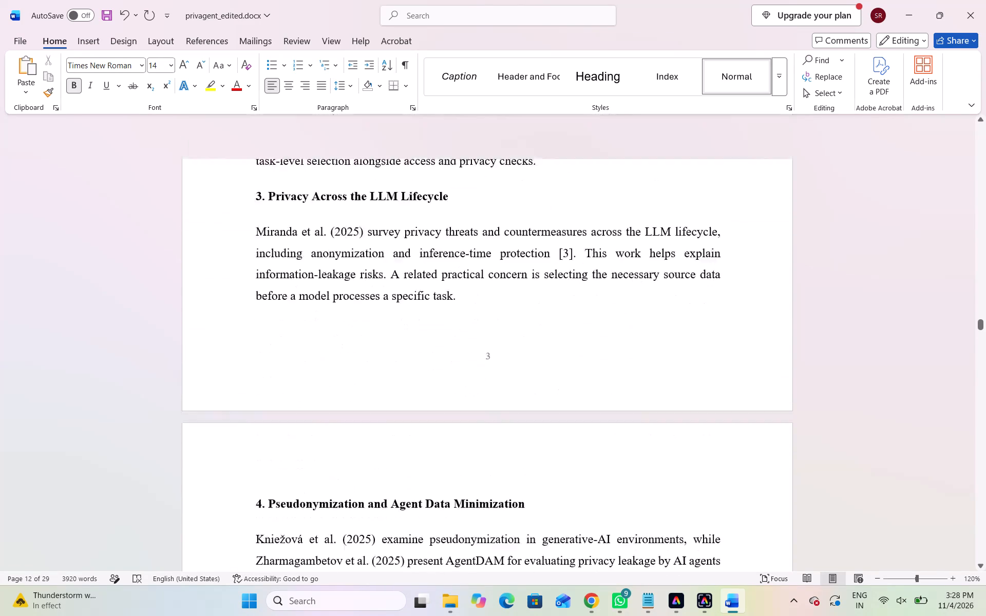
pyautogui.scroll(-5, 410, 377)
pyautogui.scroll(3, 386, 438)
# Remove the extra blank lines above the CHAPTER 3 heading, keeping the heading at the top of its own page.
pyautogui.scroll(-1, 386, 438)
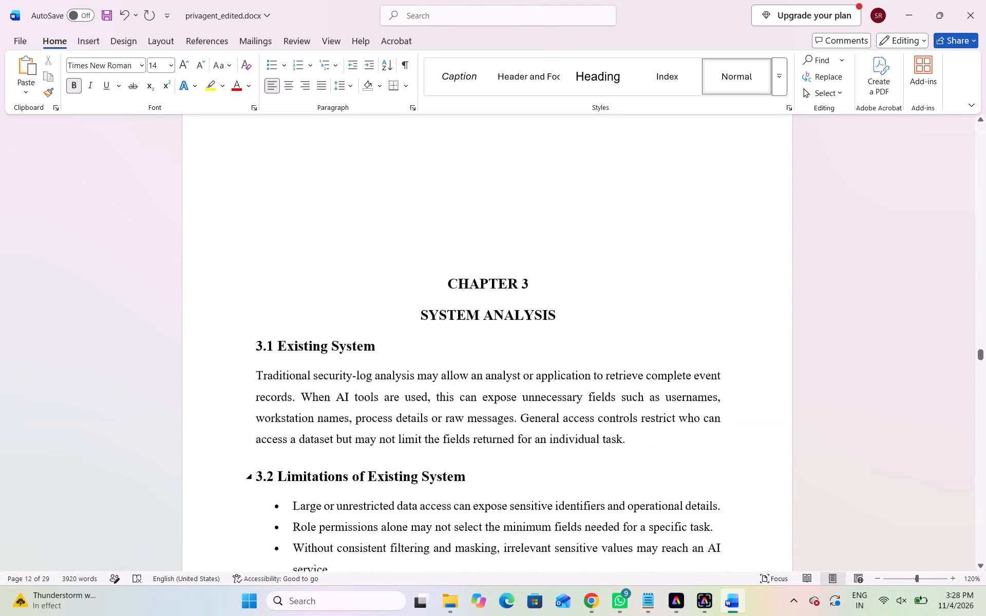
pyautogui.scroll(-1, 386, 438)
pyautogui.scroll(1, 483, 310)
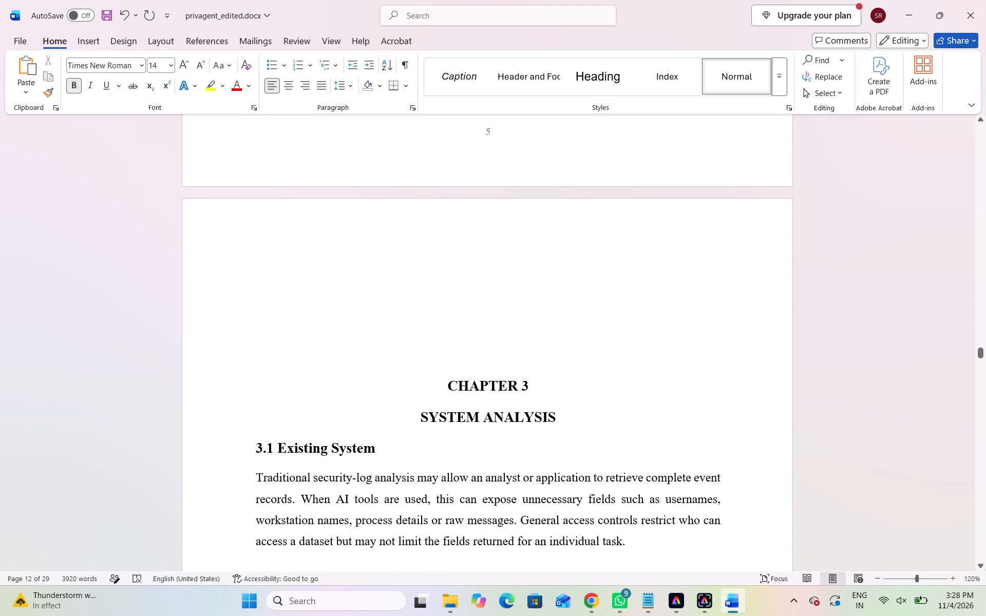
pyautogui.click(439, 368)
pyautogui.press('BackSpace')
pyautogui.press('BackSpace')
pyautogui.press('BackSpace')
pyautogui.press('BackSpace')
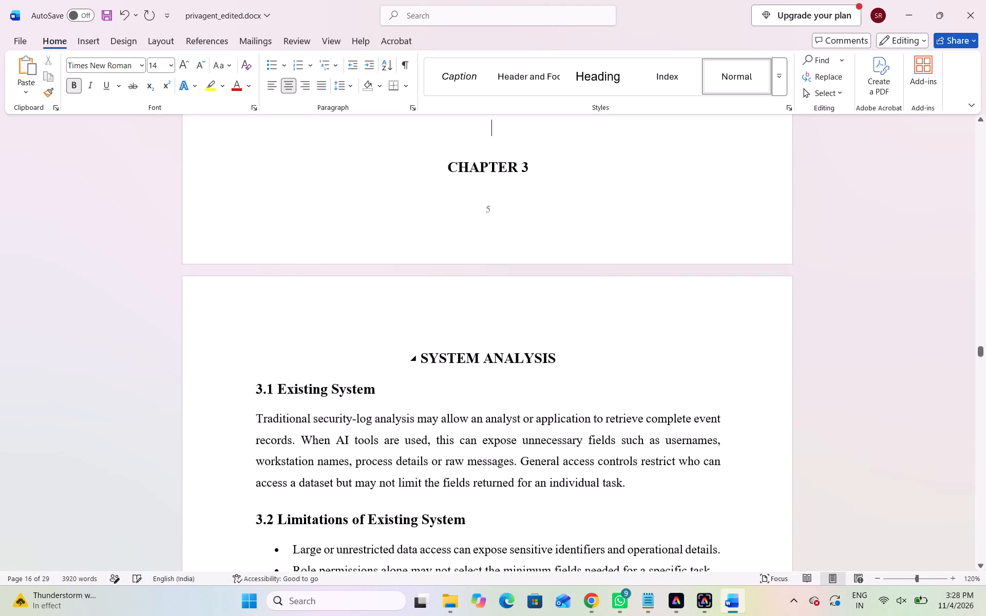
pyautogui.press('Return')
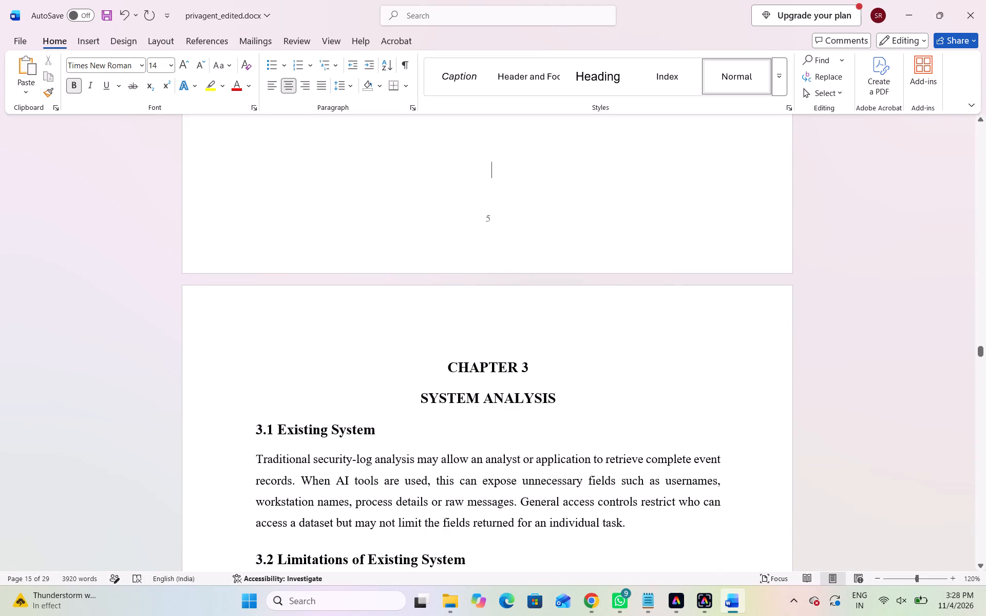
# Review the page layout from the end of Table 2.1 through Chapter 3 and sections 4.1 and 4.2.
pyautogui.scroll(-1, 668, 478)
pyautogui.scroll(8, 668, 478)
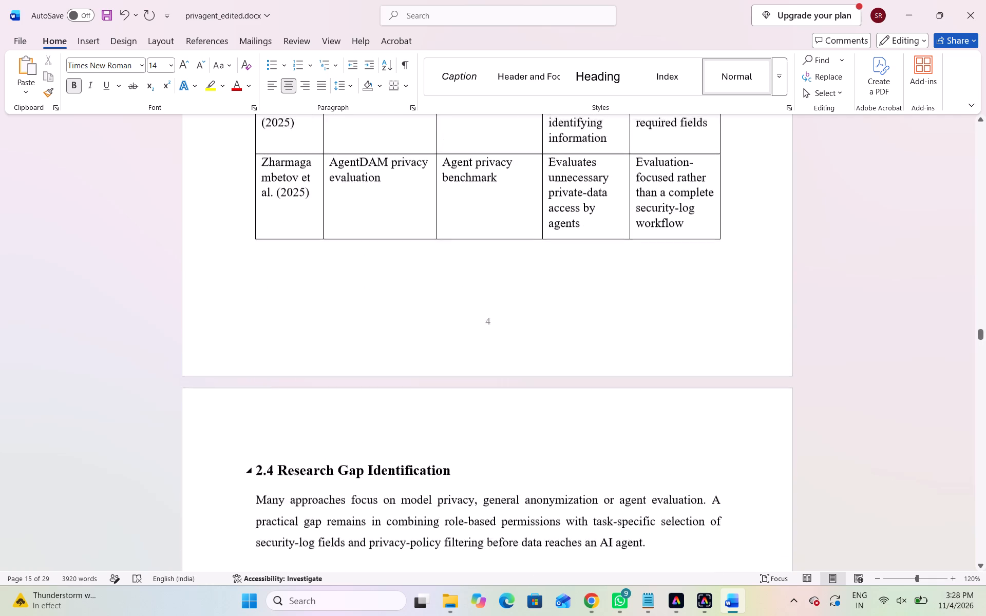
pyautogui.scroll(5, 668, 478)
pyautogui.scroll(-5, 668, 478)
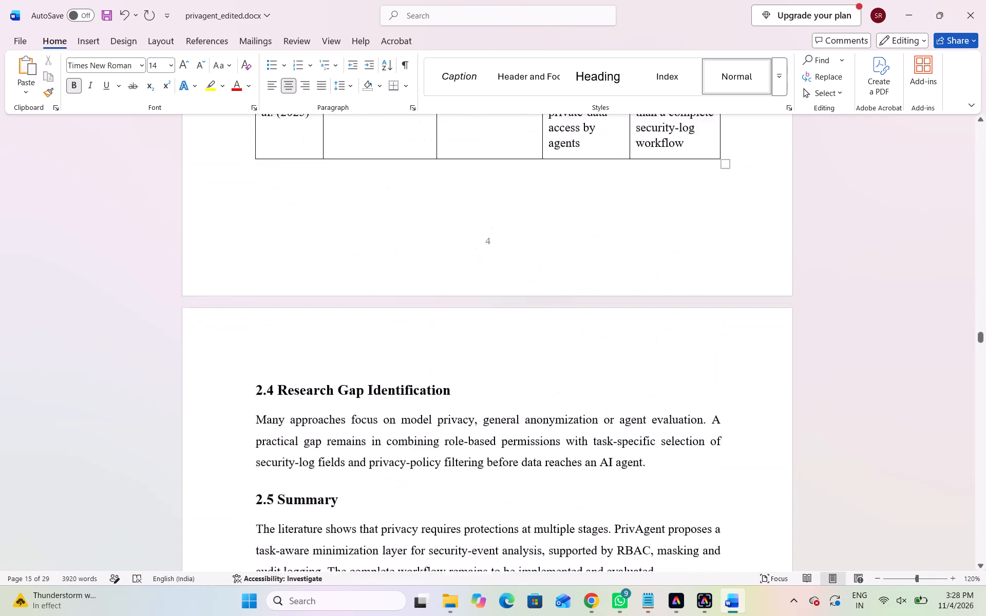
pyautogui.scroll(-10, 668, 478)
pyautogui.scroll(-1, 632, 530)
pyautogui.scroll(-3, 543, 522)
pyautogui.scroll(-1, 503, 423)
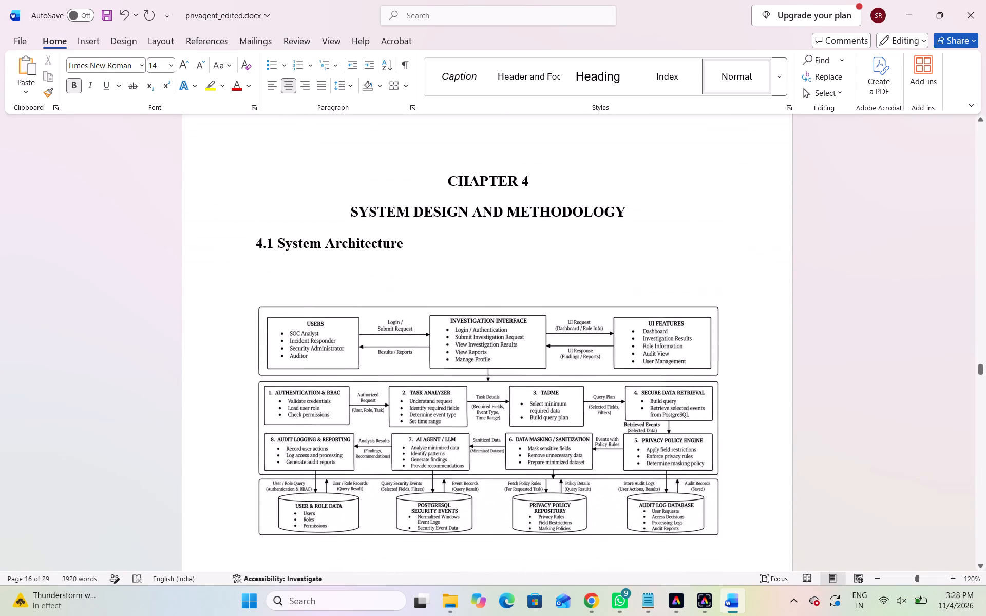
pyautogui.scroll(-4, 503, 423)
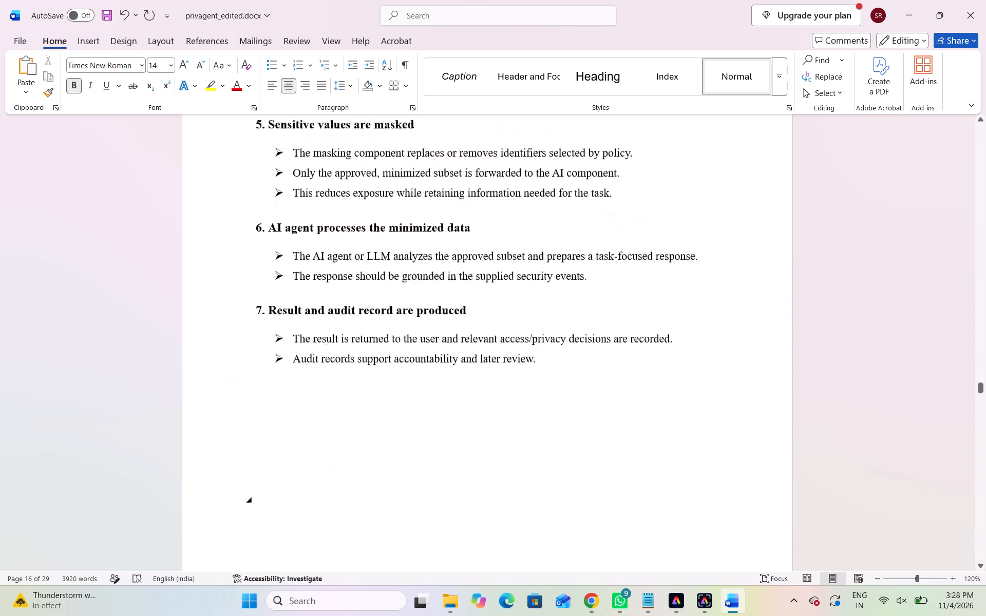
pyautogui.scroll(-2, 503, 423)
pyautogui.scroll(3, 462, 423)
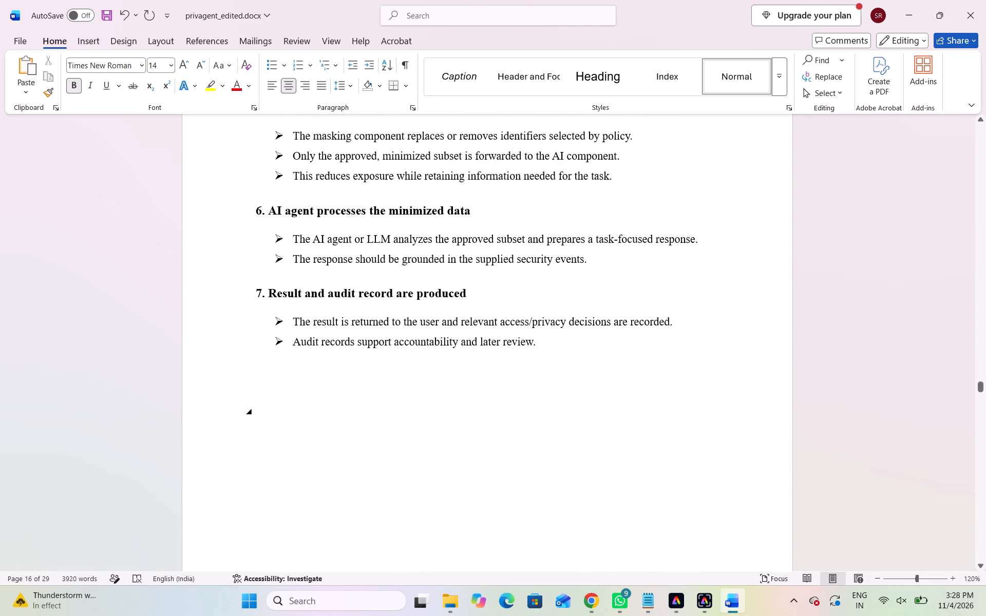
pyautogui.scroll(-1, 462, 423)
pyautogui.scroll(1, 462, 423)
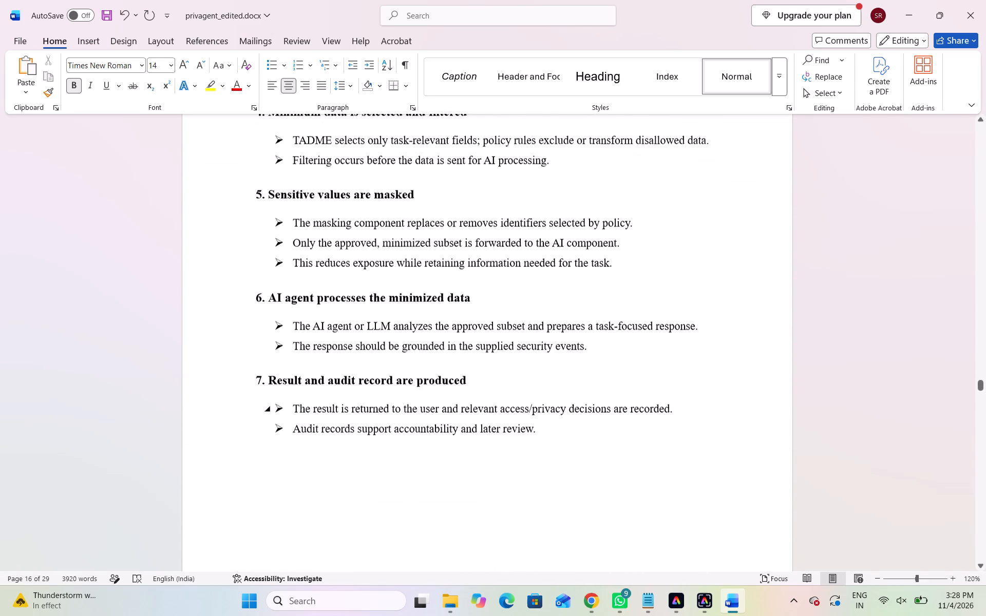
pyautogui.scroll(1, 462, 423)
pyautogui.scroll(-3, 462, 423)
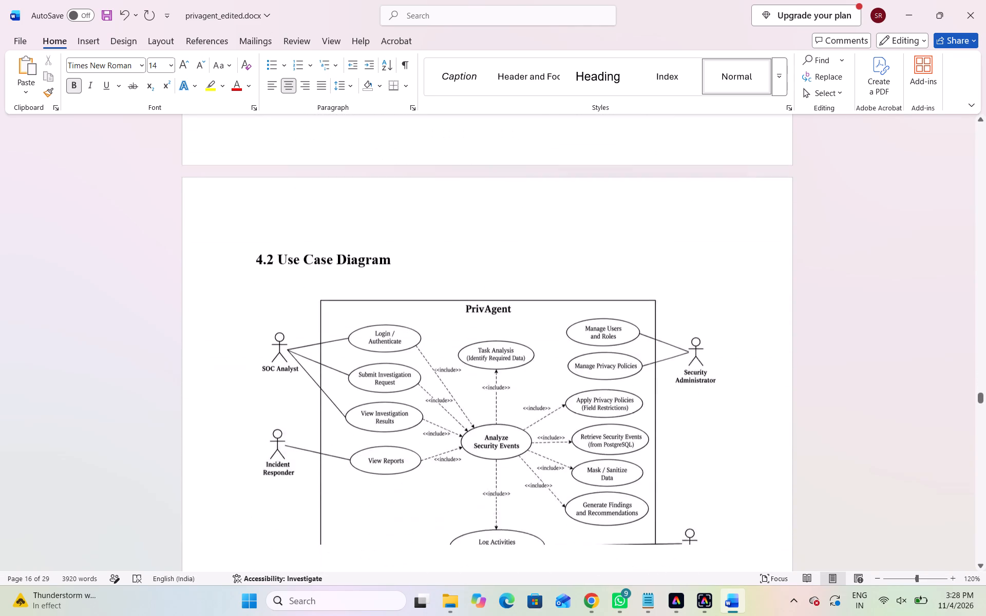
pyautogui.scroll(-4, 462, 423)
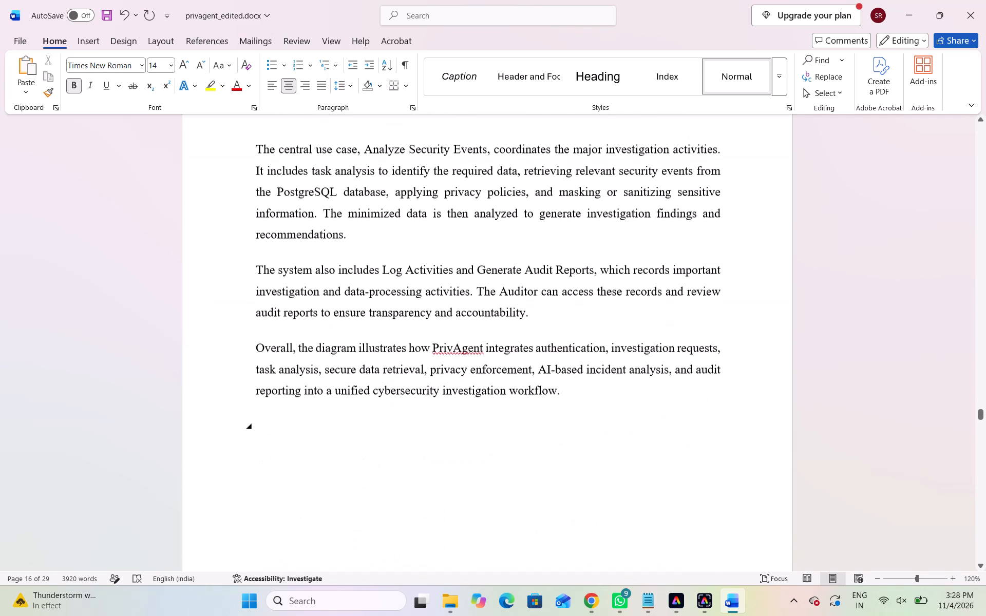
# Insert five blank lines before the 4.3 Class Diagram heading to move it onto the page with its diagram.
pyautogui.scroll(-3, 462, 423)
pyautogui.scroll(1, 372, 272)
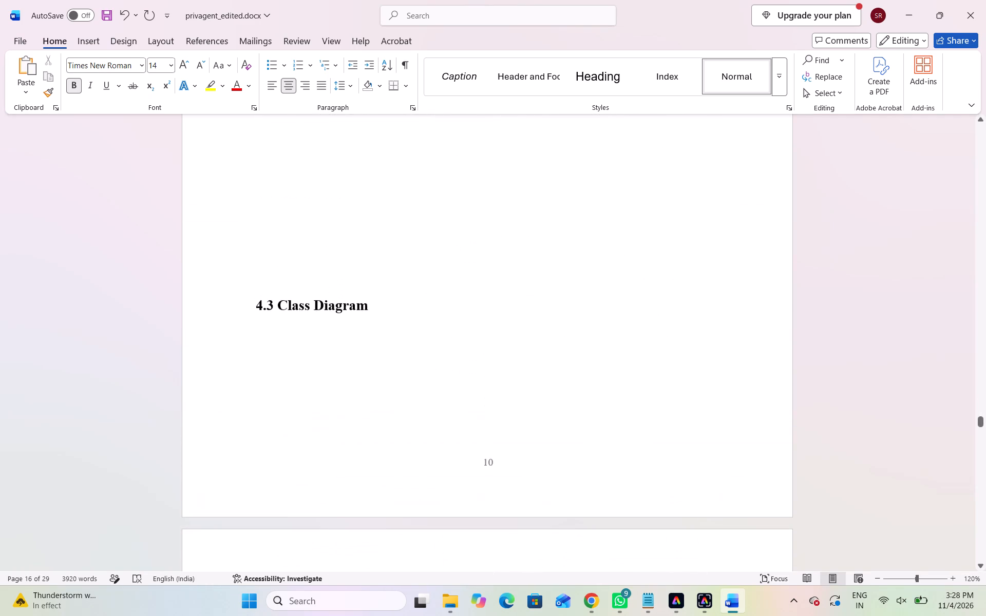
pyautogui.click(256, 298)
pyautogui.scroll(-1, 256, 298)
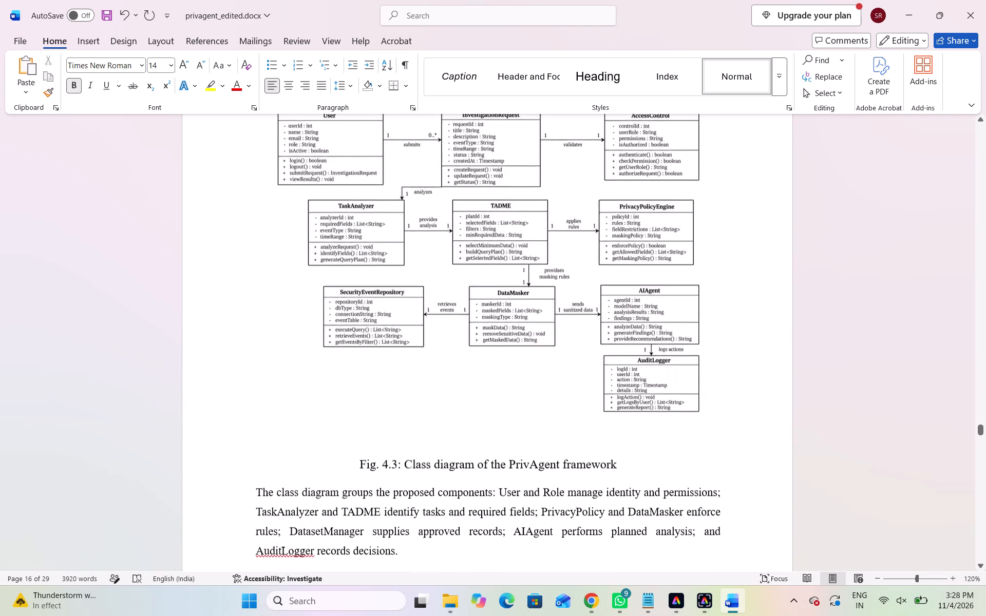
pyautogui.scroll(-1, 256, 298)
pyautogui.scroll(1, 258, 195)
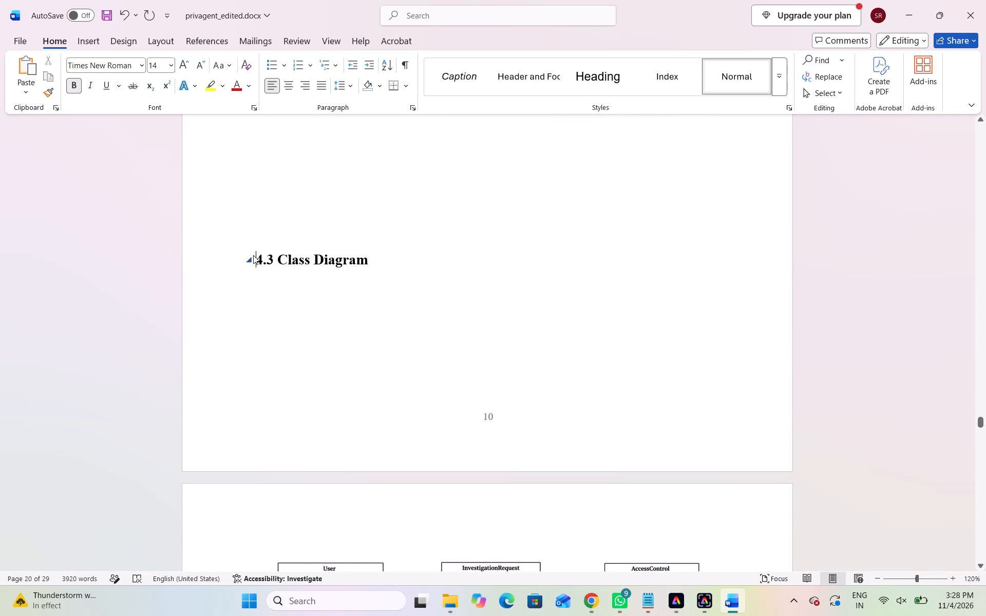
pyautogui.press('Return')
pyautogui.press('Return')
pyautogui.press('Return')
pyautogui.press('Return')
pyautogui.press('Return')
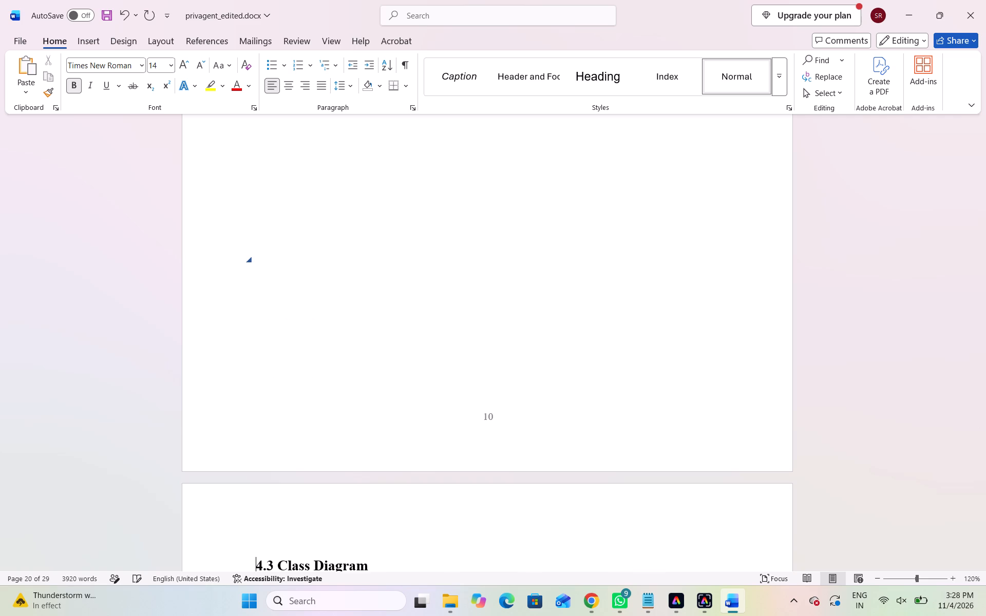
pyautogui.scroll(-4, 253, 255)
pyautogui.scroll(1, 390, 174)
pyautogui.scroll(-3, 449, 323)
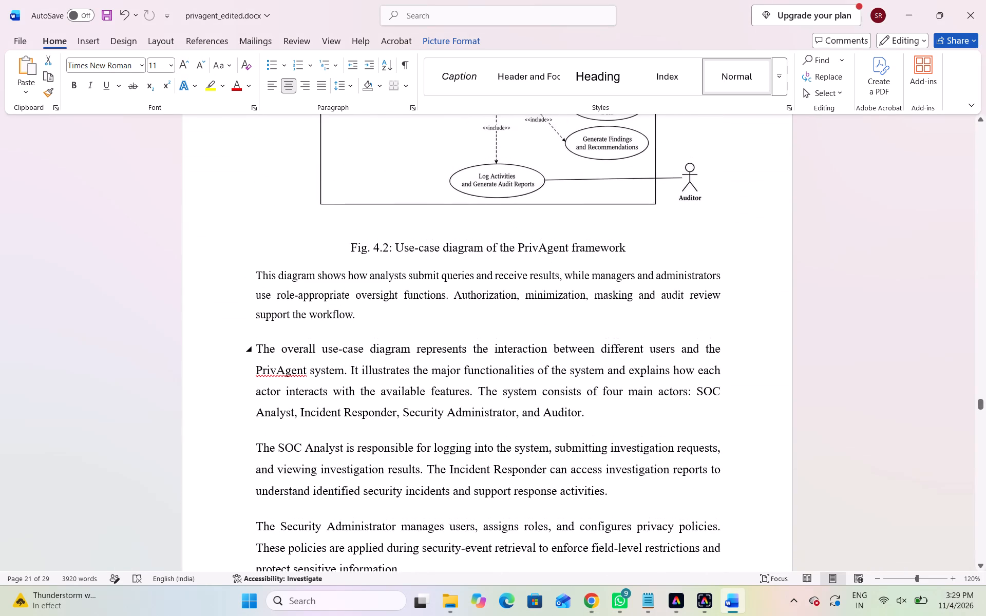
pyautogui.scroll(-1, 477, 353)
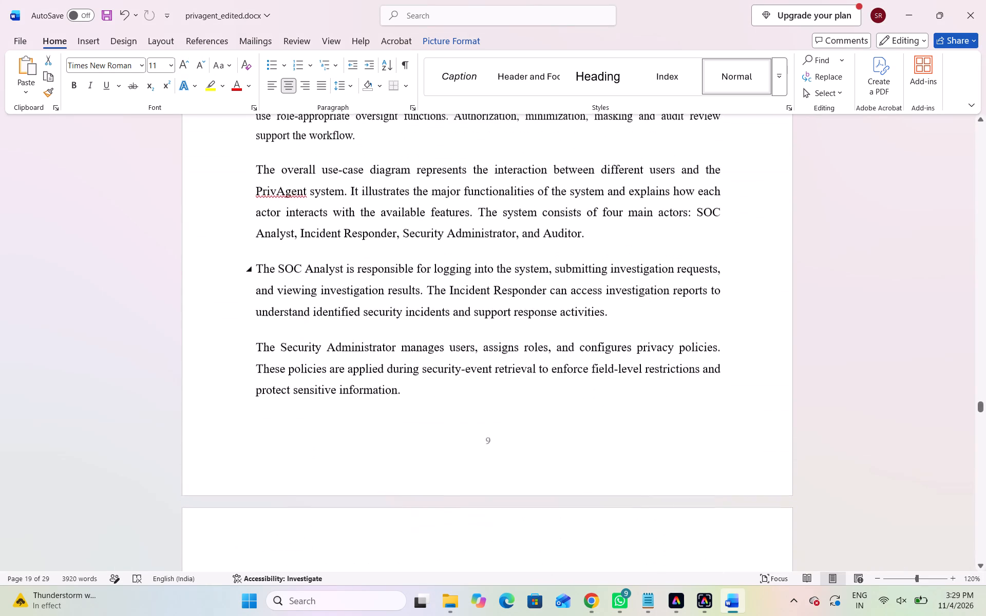
pyautogui.scroll(1, 486, 327)
pyautogui.scroll(1, 429, 230)
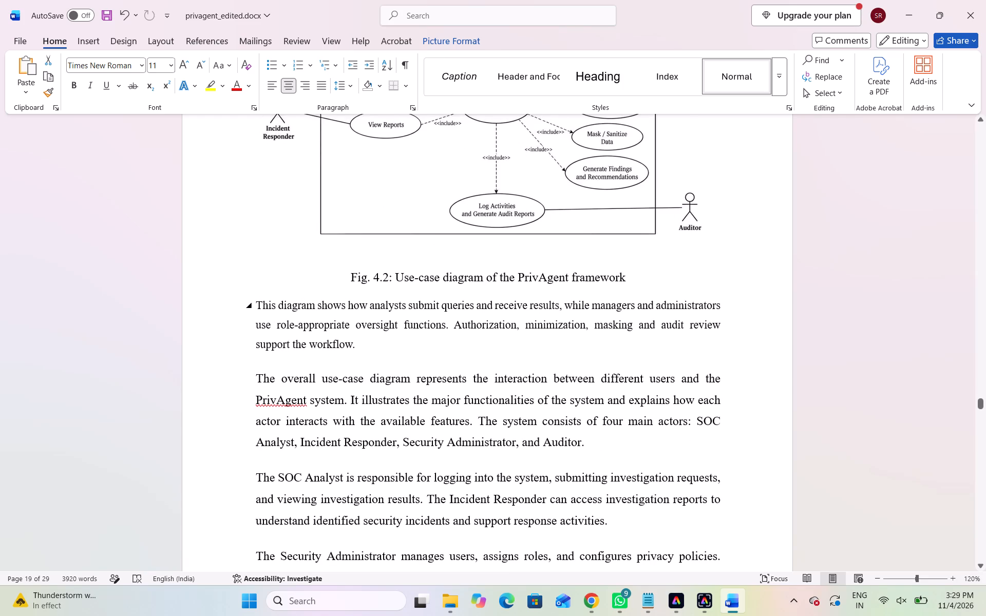
pyautogui.moveTo(360, 342); pyautogui.dragTo(246, 295)
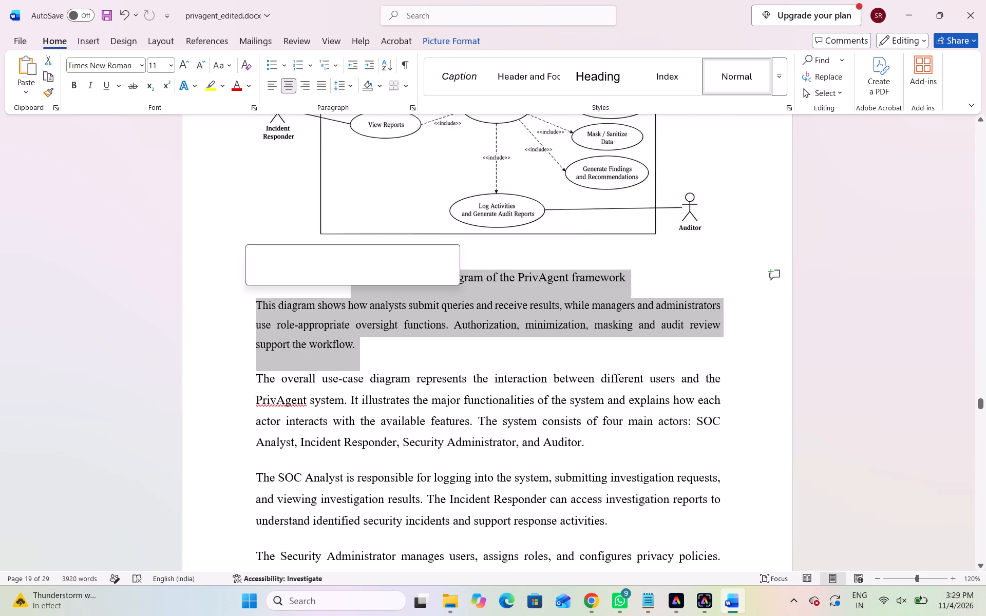
pyautogui.click(158, 61)
pyautogui.write('12')
pyautogui.press('Return')
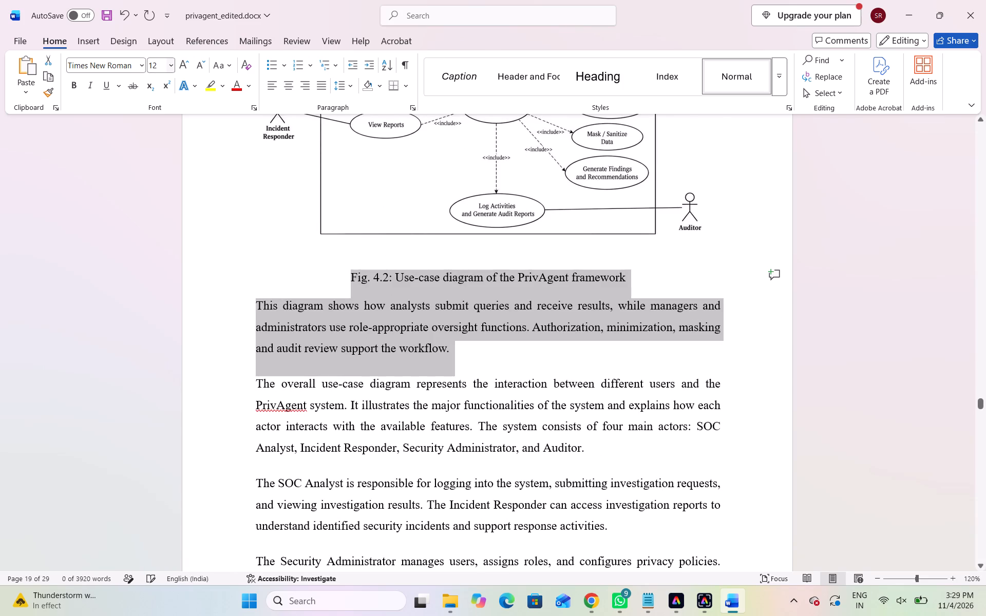
pyautogui.click(327, 331)
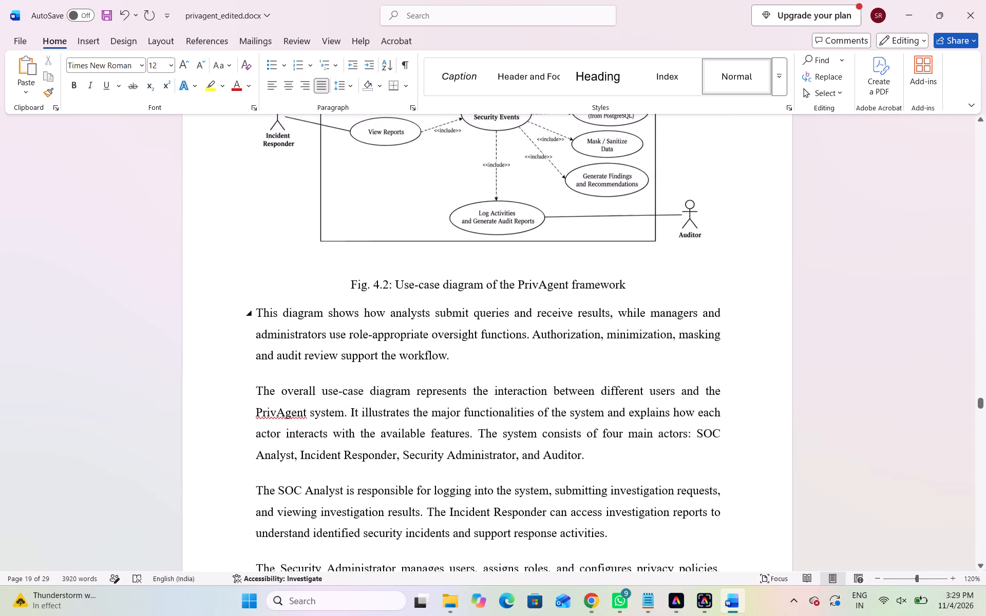
# Check the font size and line spacing of the use-case description paragraphs and the numbered items 4 to 7 before section 4.2.
pyautogui.scroll(1, 365, 334)
pyautogui.moveTo(517, 459); pyautogui.dragTo(394, 406)
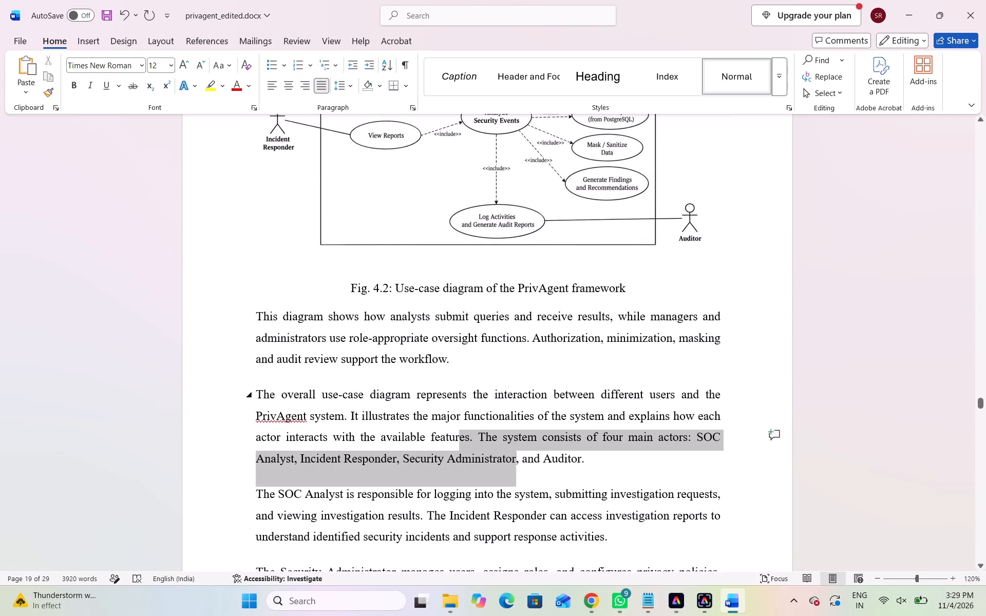
pyautogui.moveTo(394, 406); pyautogui.dragTo(319, 344)
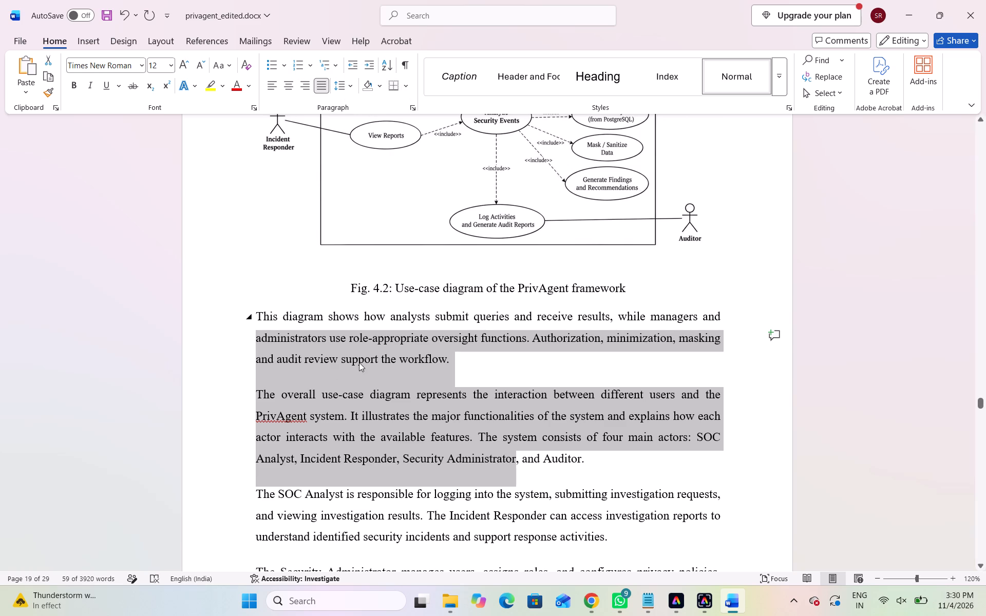
pyautogui.click(351, 83)
pyautogui.click(246, 238)
pyautogui.click(400, 500)
pyautogui.scroll(-2, 400, 500)
pyautogui.scroll(-1, 442, 441)
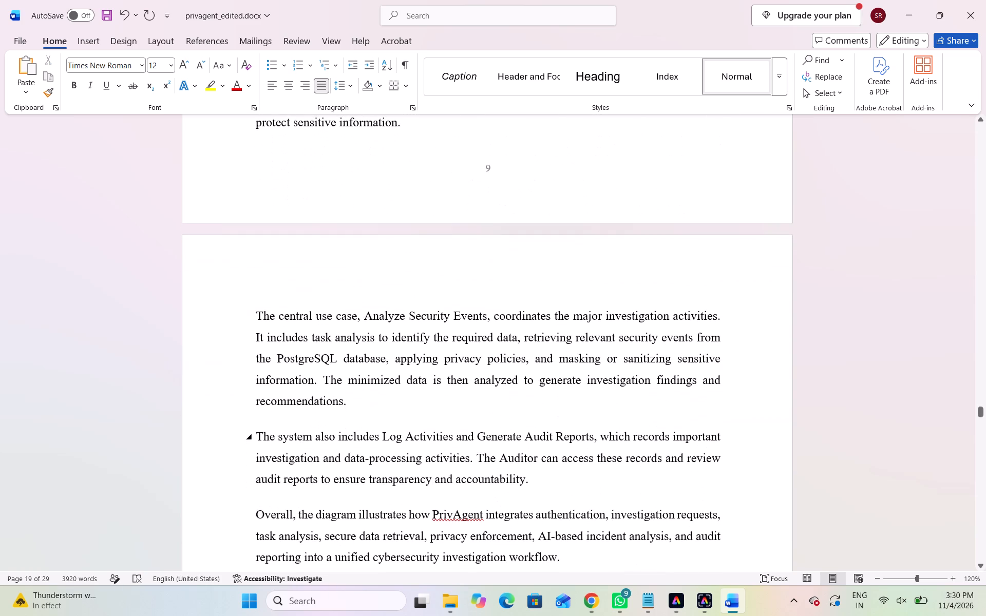
pyautogui.scroll(2, 433, 411)
pyautogui.scroll(-2, 433, 411)
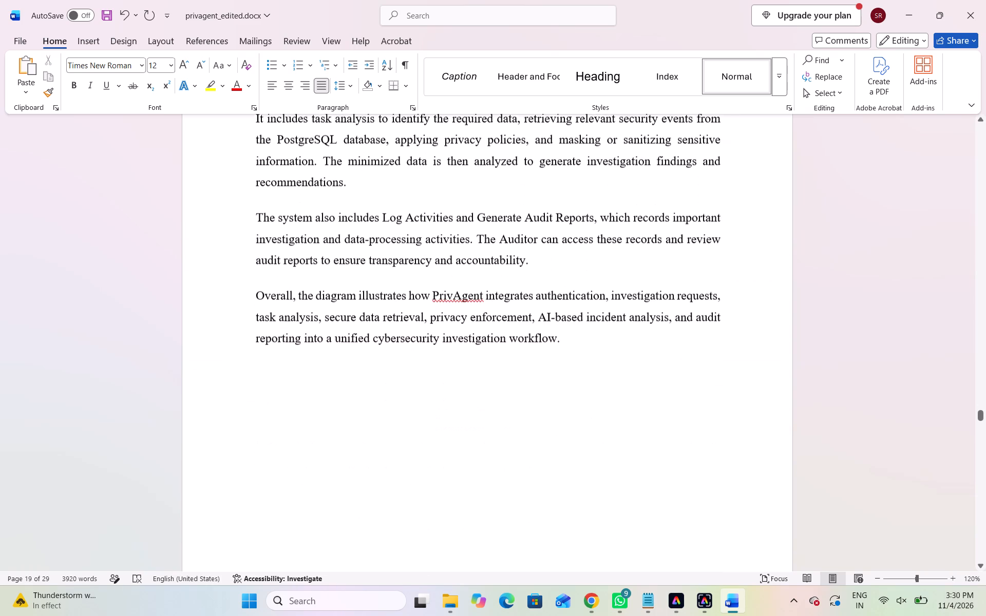
pyautogui.moveTo(562, 331); pyautogui.dragTo(353, 234)
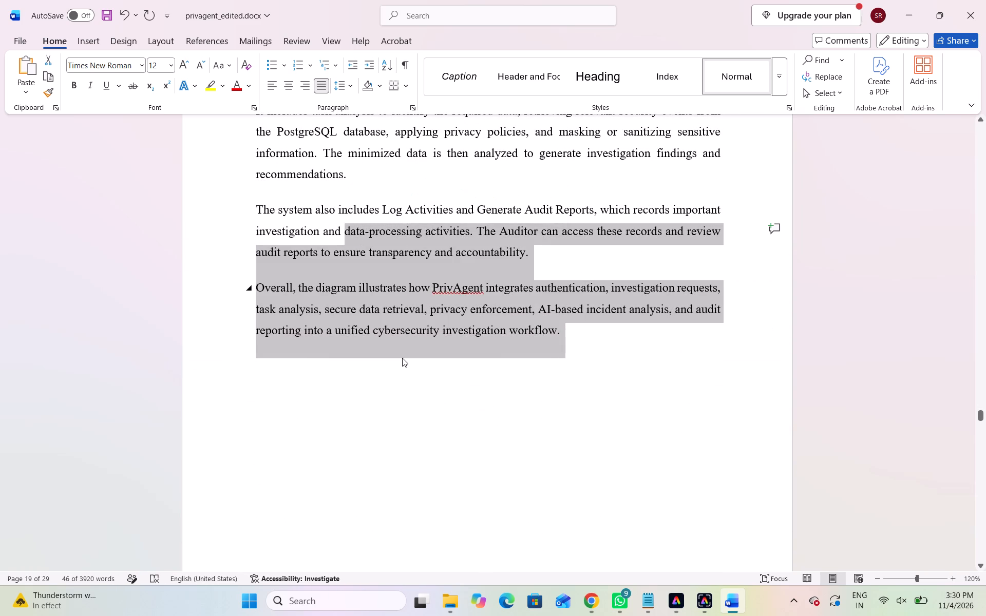
pyautogui.click(402, 358)
pyautogui.scroll(-2, 402, 358)
pyautogui.scroll(5, 402, 408)
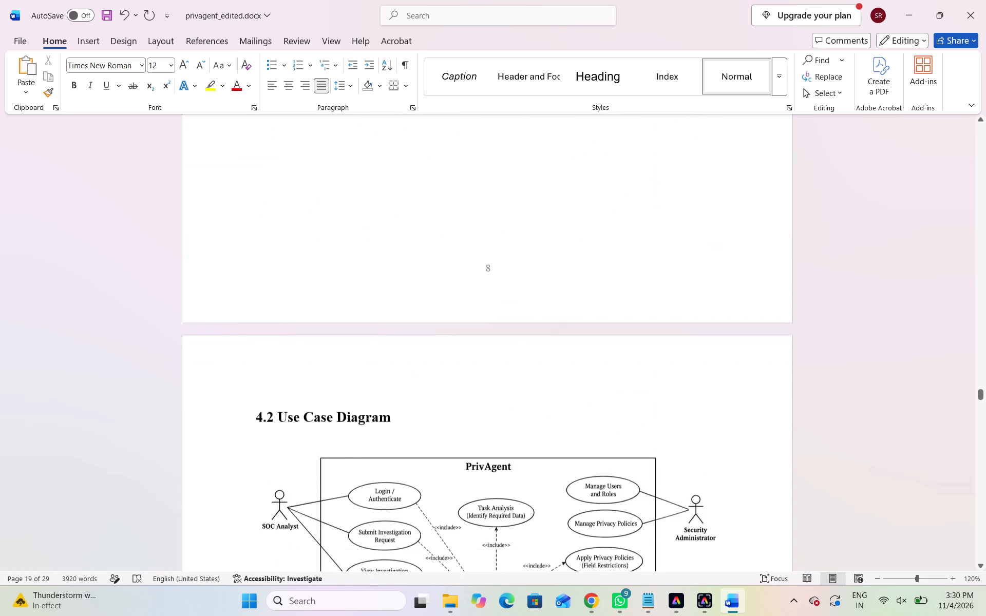
pyautogui.scroll(6, 402, 408)
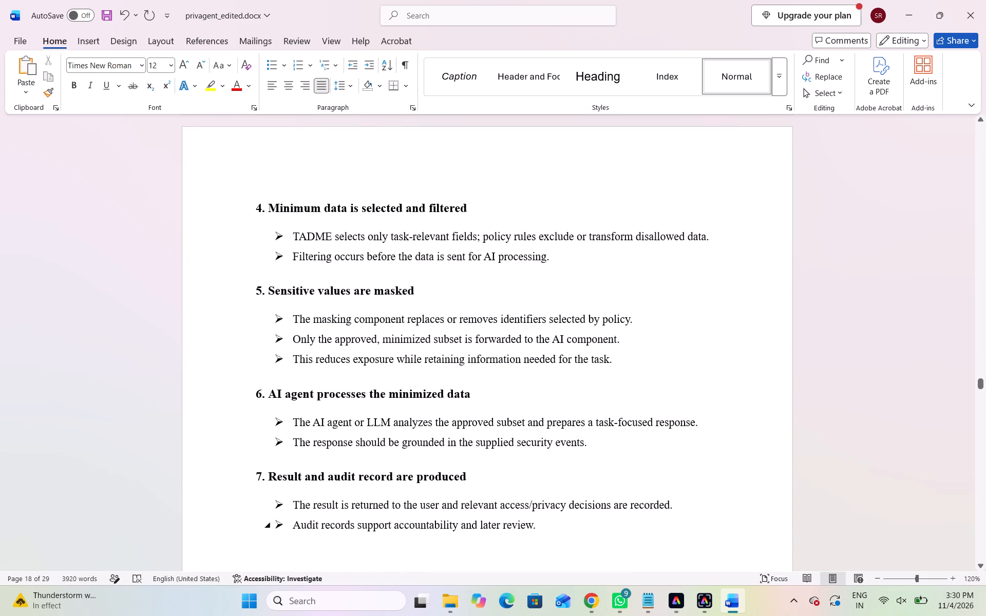
pyautogui.moveTo(548, 527); pyautogui.dragTo(287, 237)
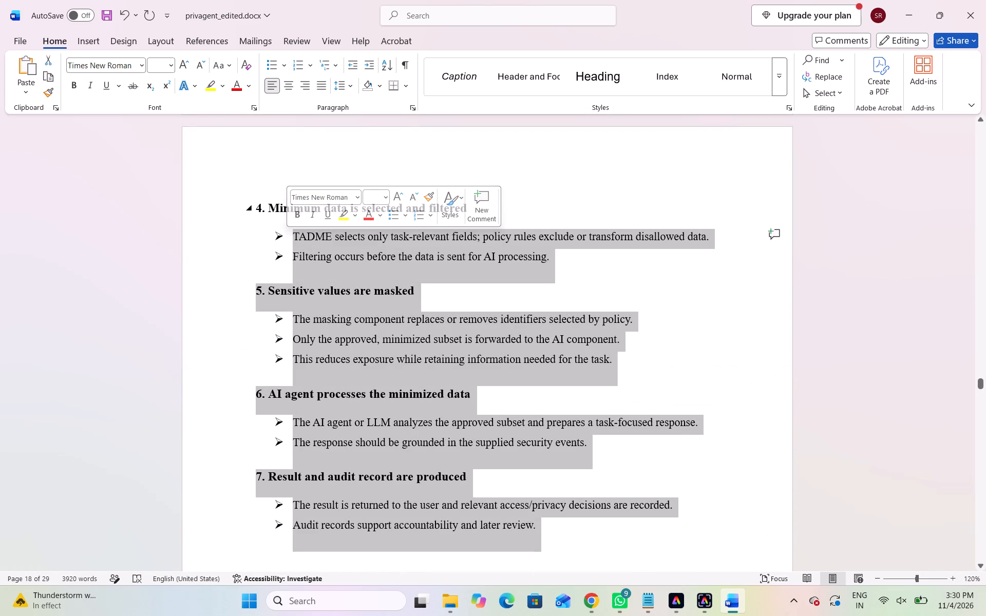
pyautogui.click(399, 400)
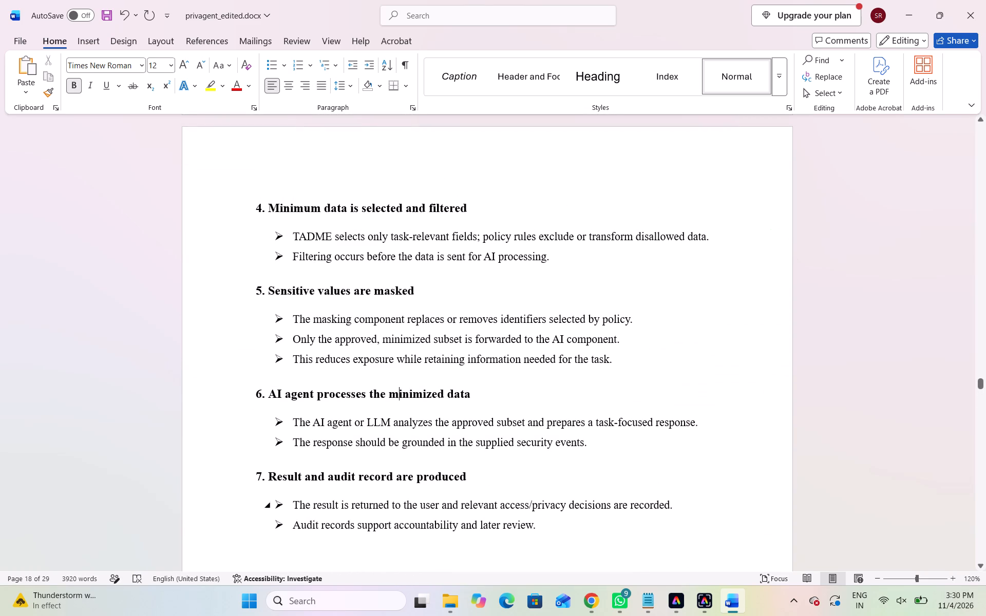
# Set the two bullets under "7. Result and audit record are produced" to 12 pt.
pyautogui.moveTo(547, 533); pyautogui.dragTo(293, 506)
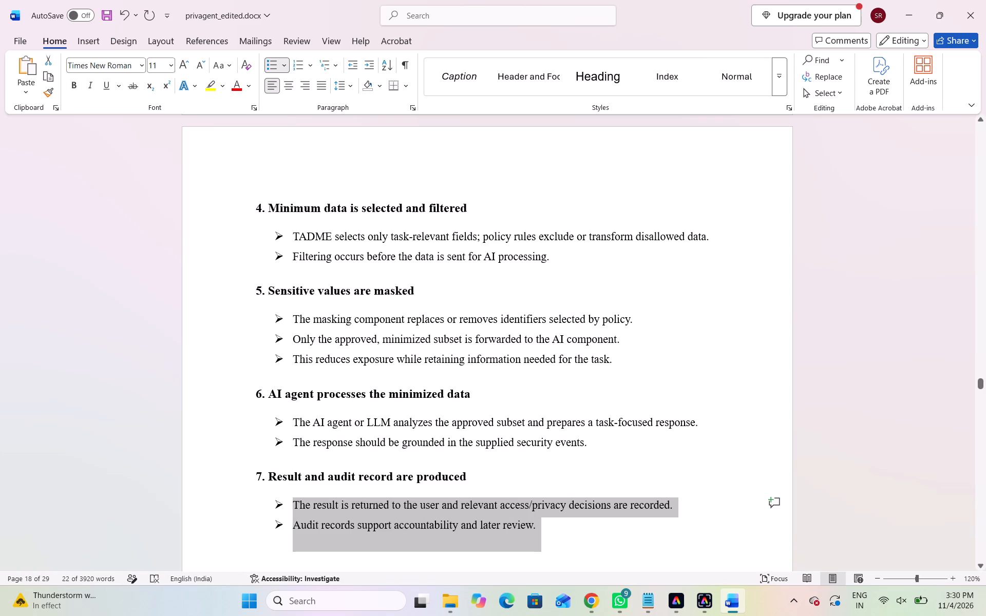
pyautogui.click(157, 65)
pyautogui.write('12')
pyautogui.press('Return')
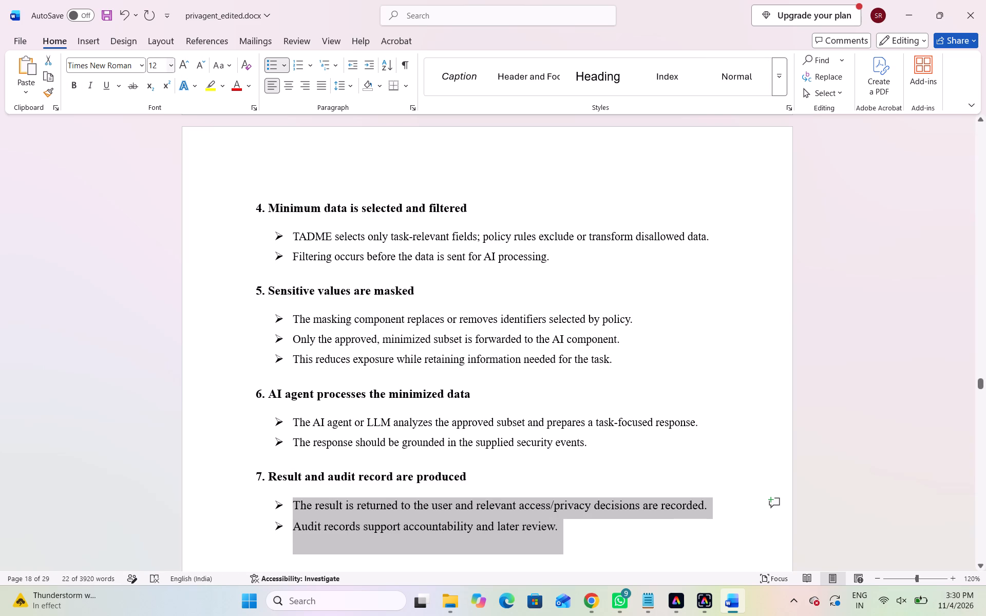
pyautogui.hotkey('ctrl', 'z')
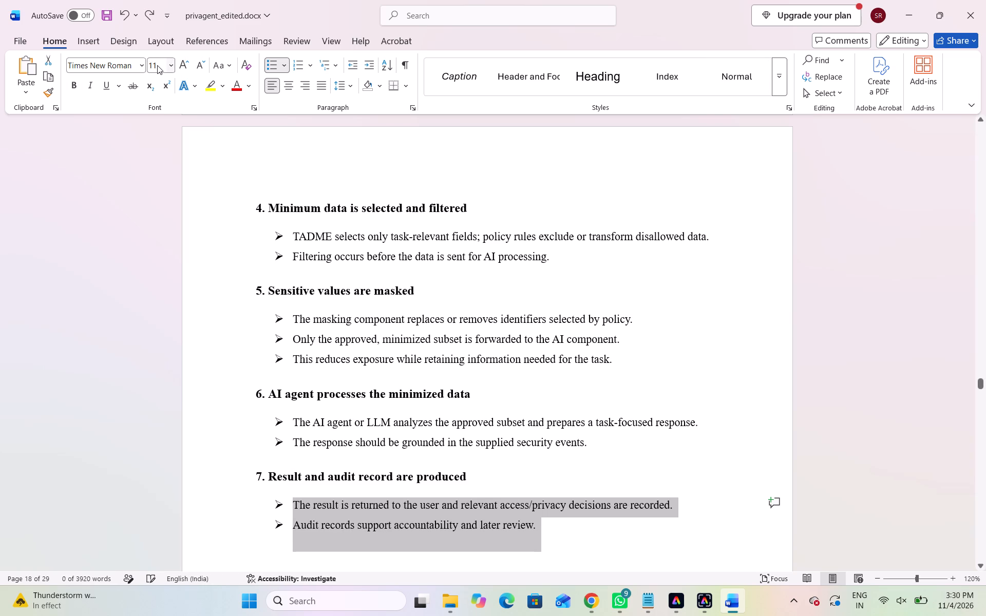
pyautogui.click(160, 59)
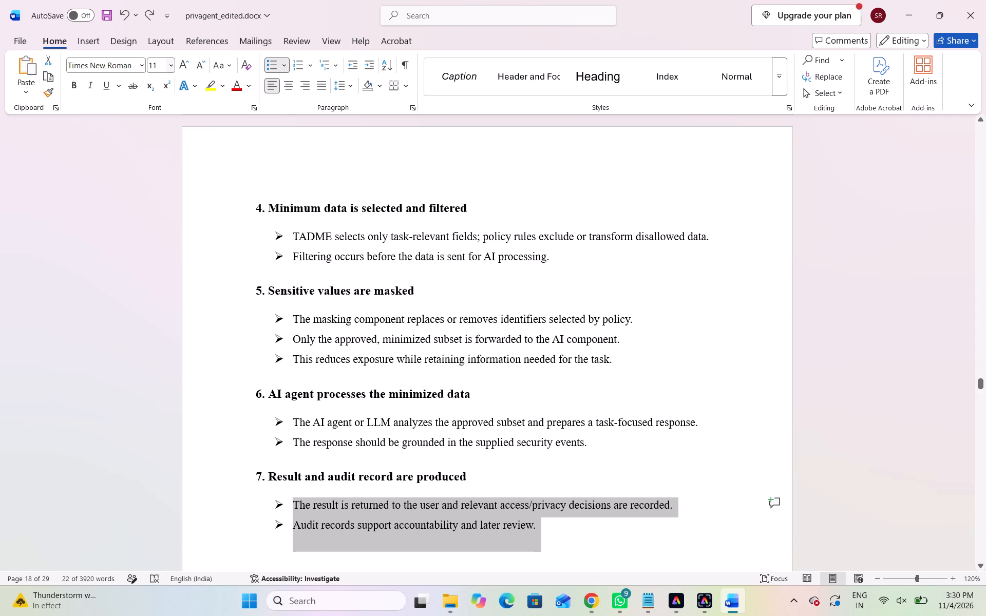
pyautogui.click(157, 66)
pyautogui.write('12')
pyautogui.press('Return')
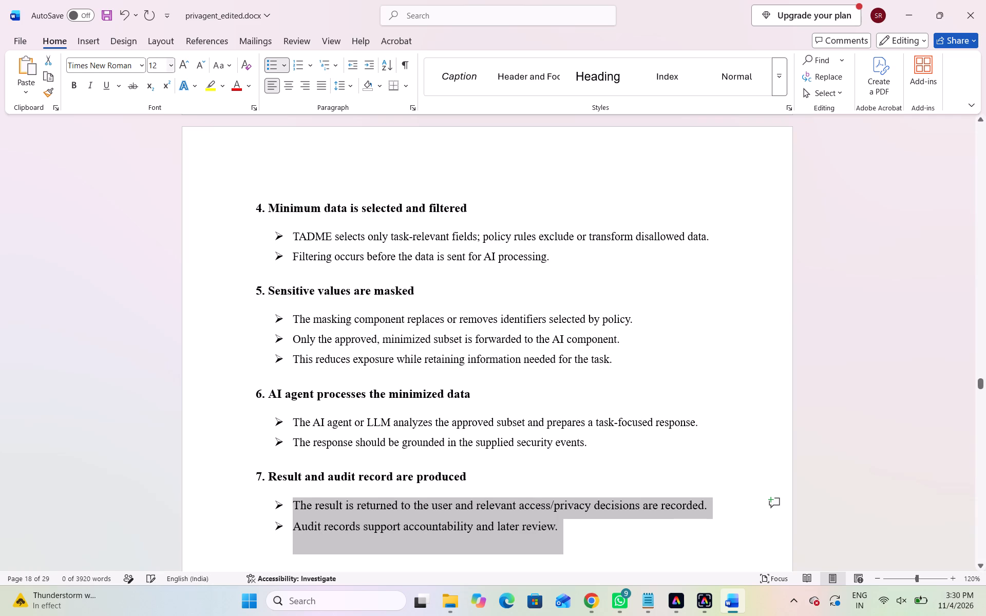
pyautogui.click(364, 201)
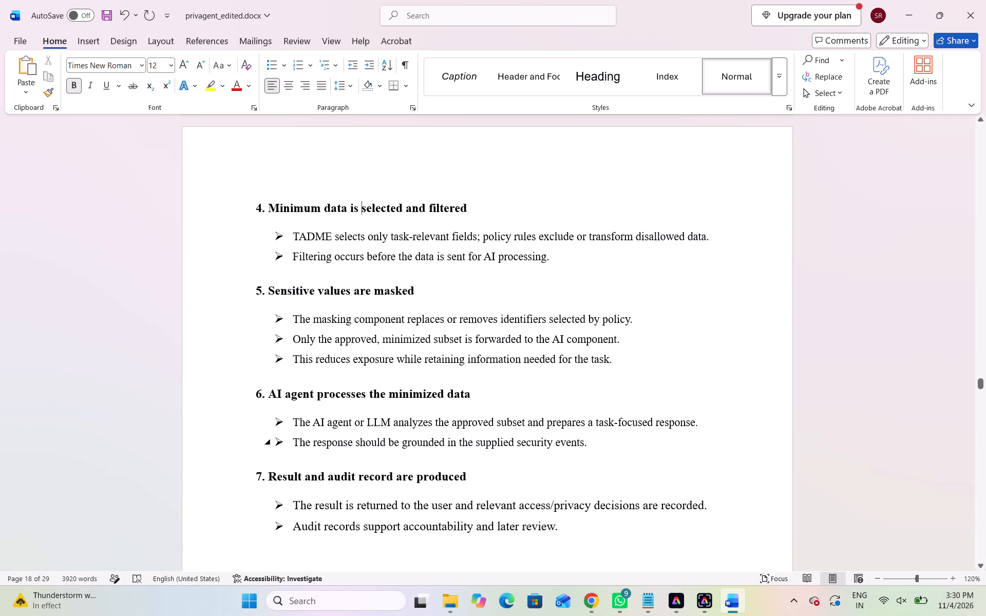
# Set the two bullets under "6. AI agent processes the minimized data" to 12 pt.
pyautogui.moveTo(591, 446); pyautogui.dragTo(294, 423)
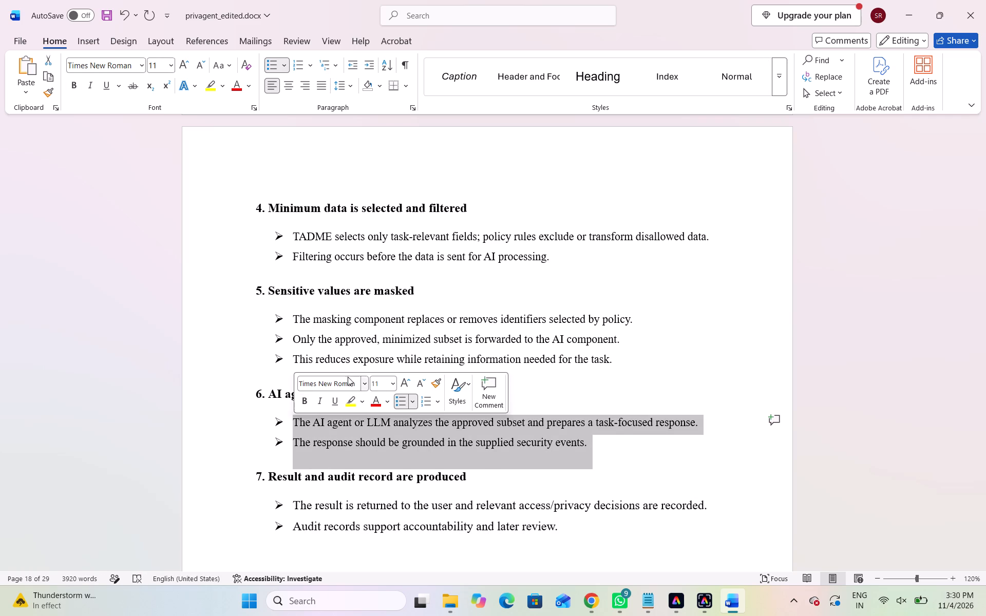
pyautogui.click(377, 385)
pyautogui.write('12')
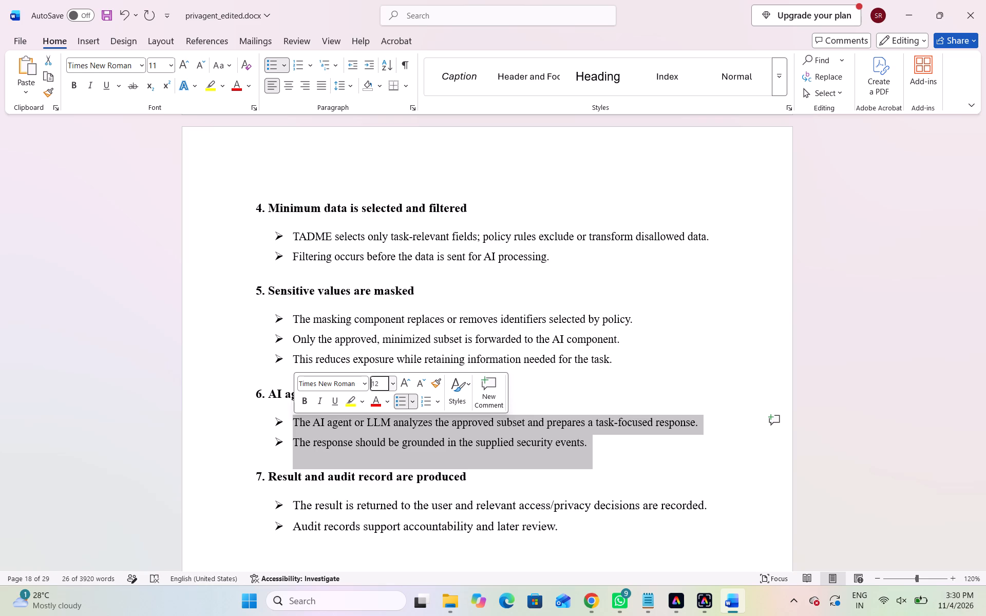
pyautogui.press('Return')
pyautogui.click(616, 423)
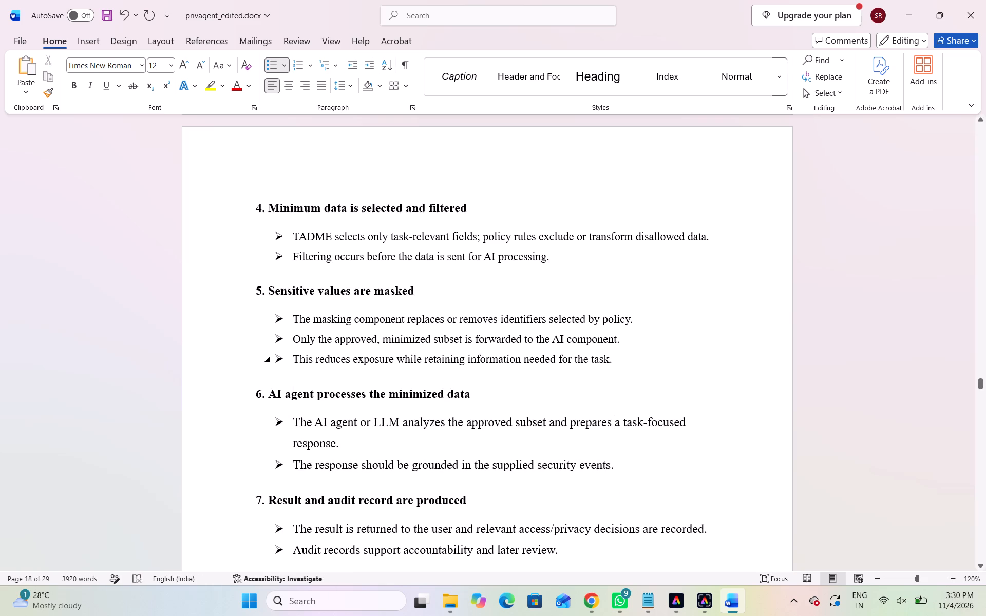
# Set the three bullets under "5. Sensitive values are masked" to 12 pt, keeping their text in place.
pyautogui.moveTo(621, 362); pyautogui.dragTo(285, 322)
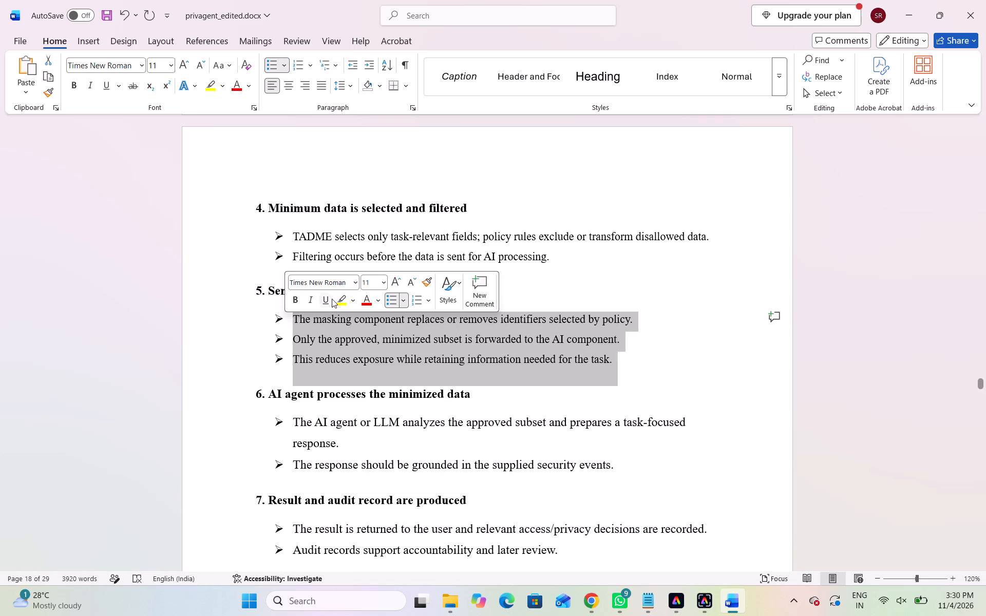
pyautogui.press('BackSpace')
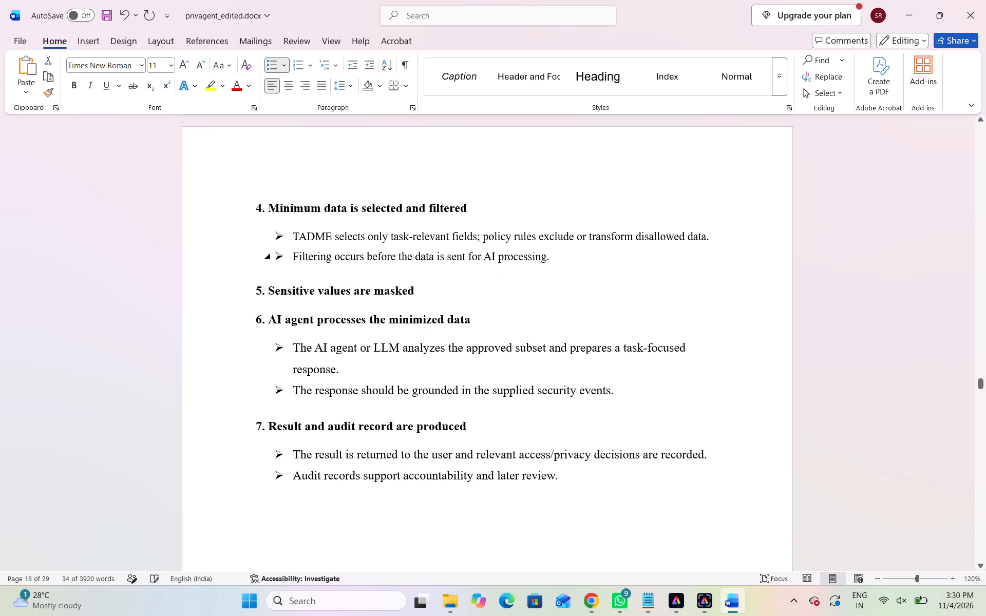
pyautogui.hotkey('ctrl', 'z')
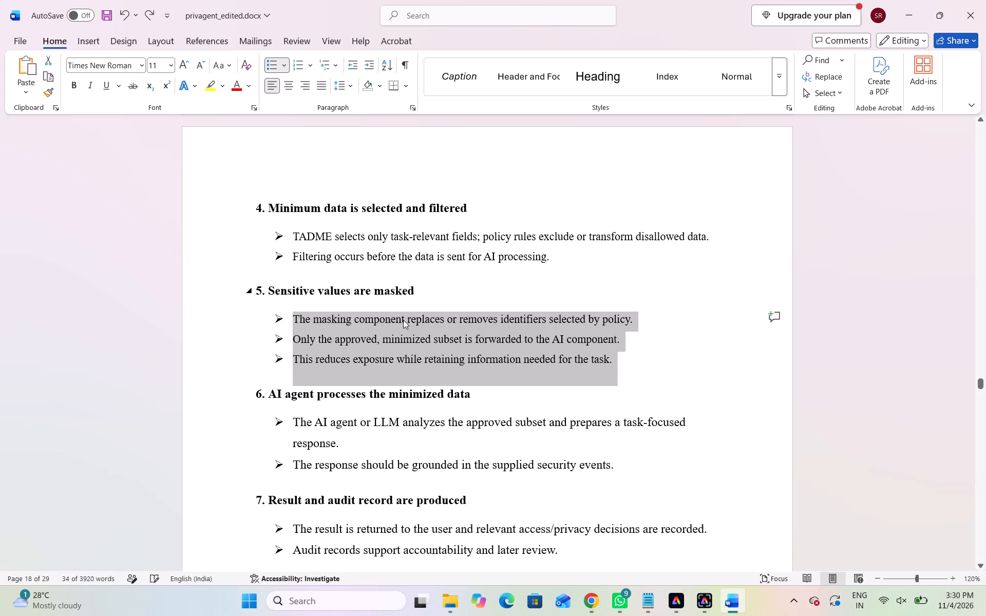
pyautogui.click(162, 63)
pyautogui.write('12')
pyautogui.press('Return')
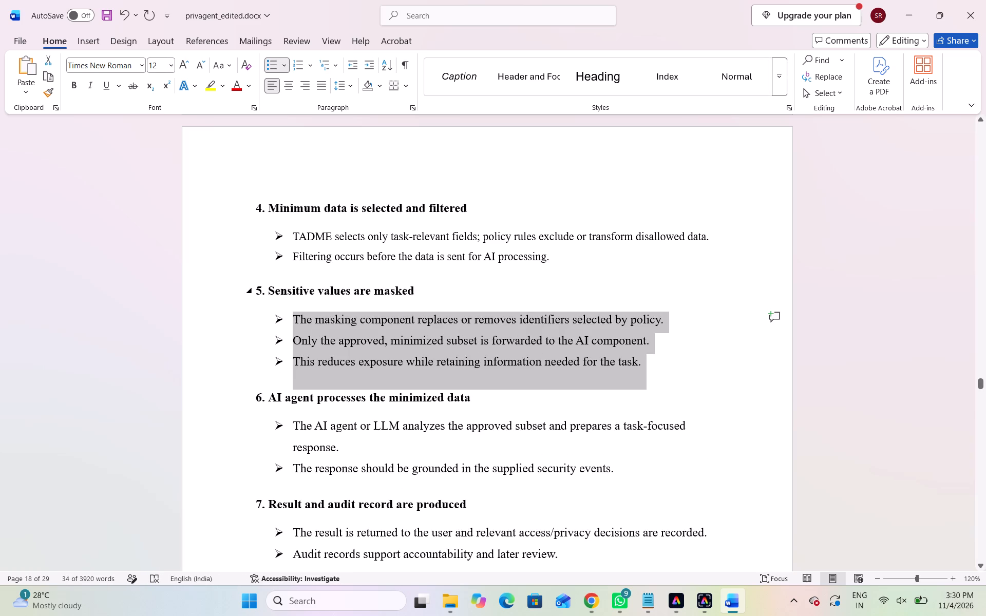
pyautogui.click(396, 313)
# Set the two bullets under "4. Minimum data is selected and filtered" to 12 pt.
pyautogui.scroll(1, 396, 313)
pyautogui.moveTo(558, 355); pyautogui.dragTo(278, 328)
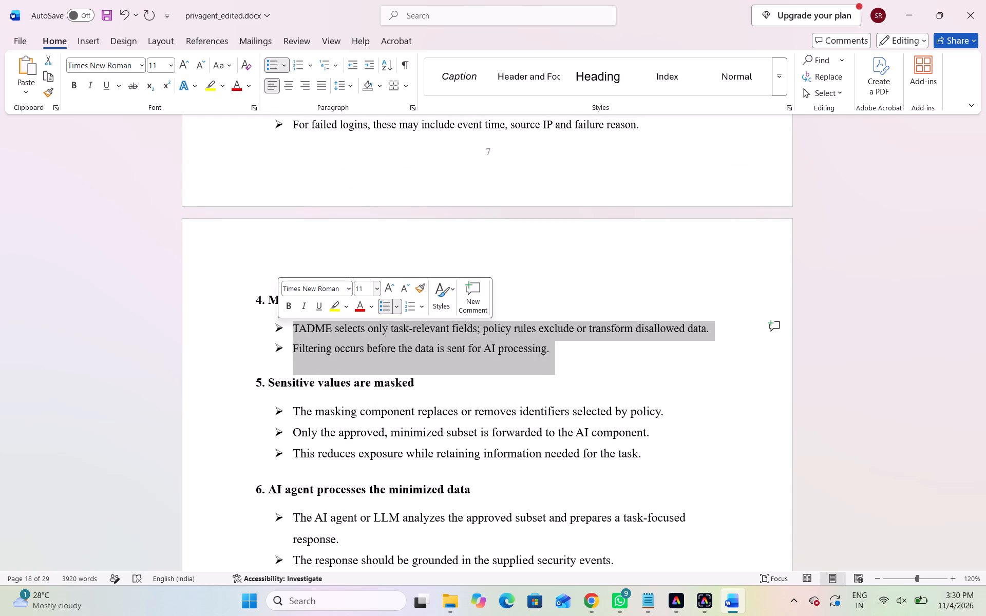
pyautogui.click(361, 290)
pyautogui.write('12')
pyautogui.press('Return')
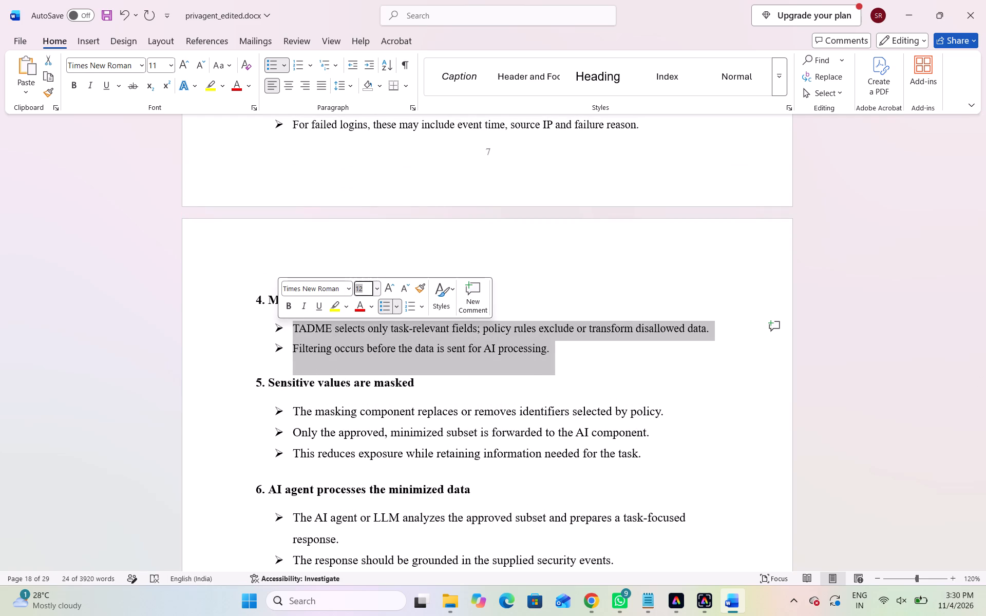
pyautogui.scroll(2, 361, 290)
pyautogui.click(495, 372)
# Set the two bullets under "3. Task requirements are identified" to 12 pt.
pyautogui.scroll(1, 495, 372)
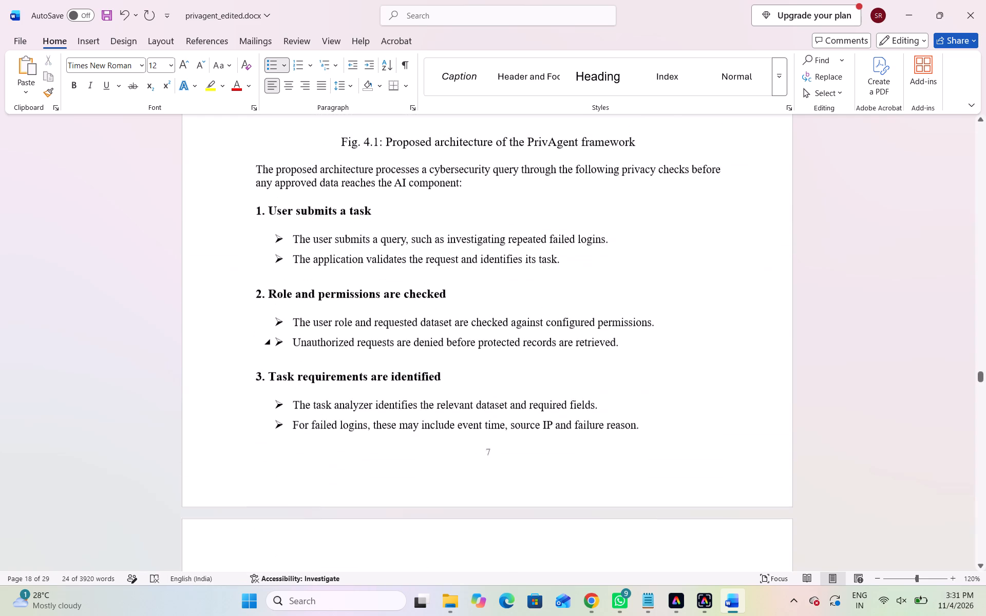
pyautogui.scroll(1, 495, 372)
pyautogui.moveTo(644, 445); pyautogui.dragTo(268, 421)
pyautogui.click(354, 382)
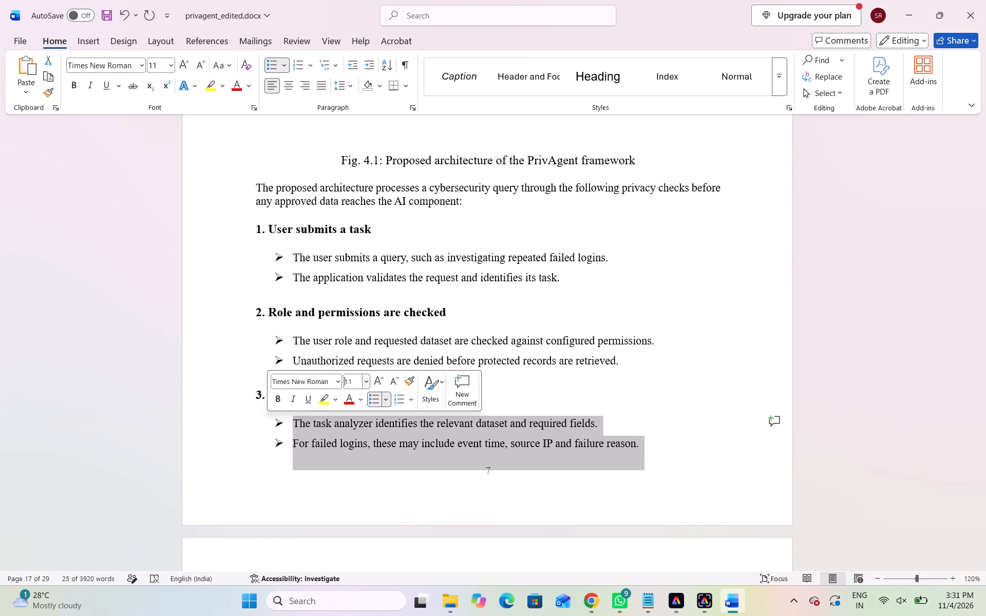
pyautogui.write('12')
pyautogui.press('Return')
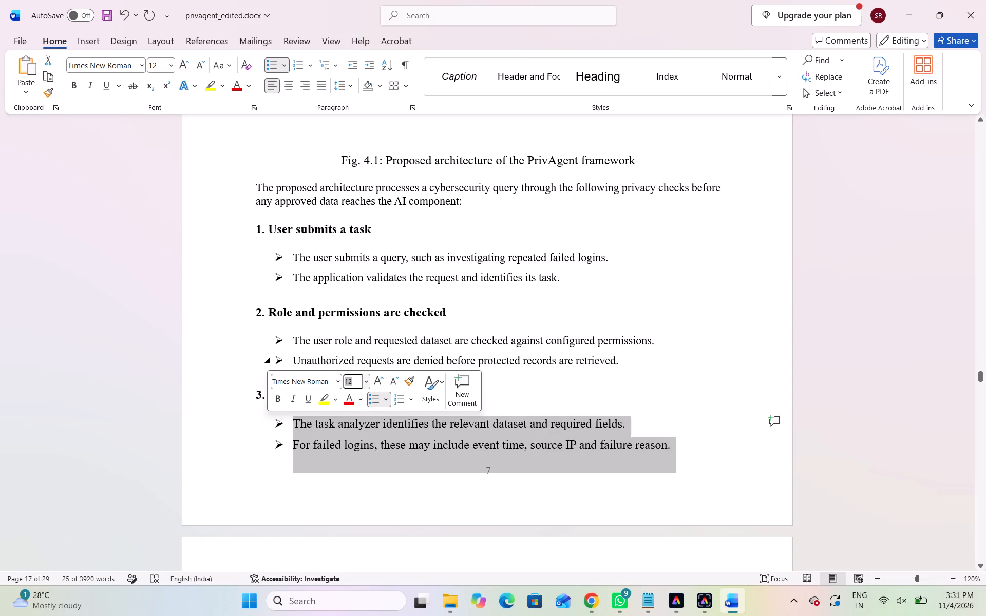
pyautogui.click(640, 371)
# Set the two bullets under "2. Role and permissions are checked" to 12 pt.
pyautogui.moveTo(620, 362); pyautogui.dragTo(289, 351)
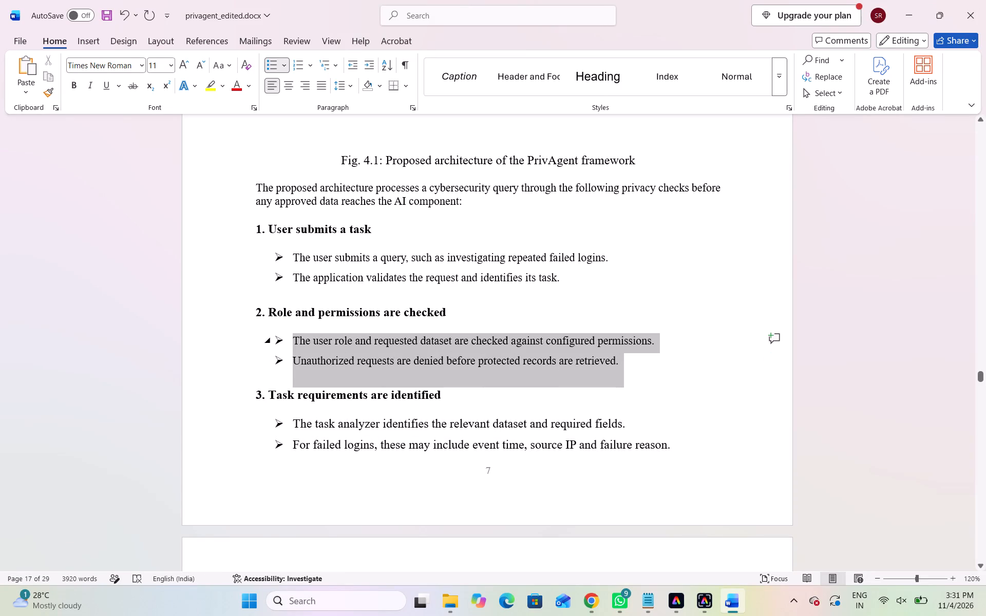
pyautogui.moveTo(289, 351); pyautogui.dragTo(286, 351)
pyautogui.click(376, 311)
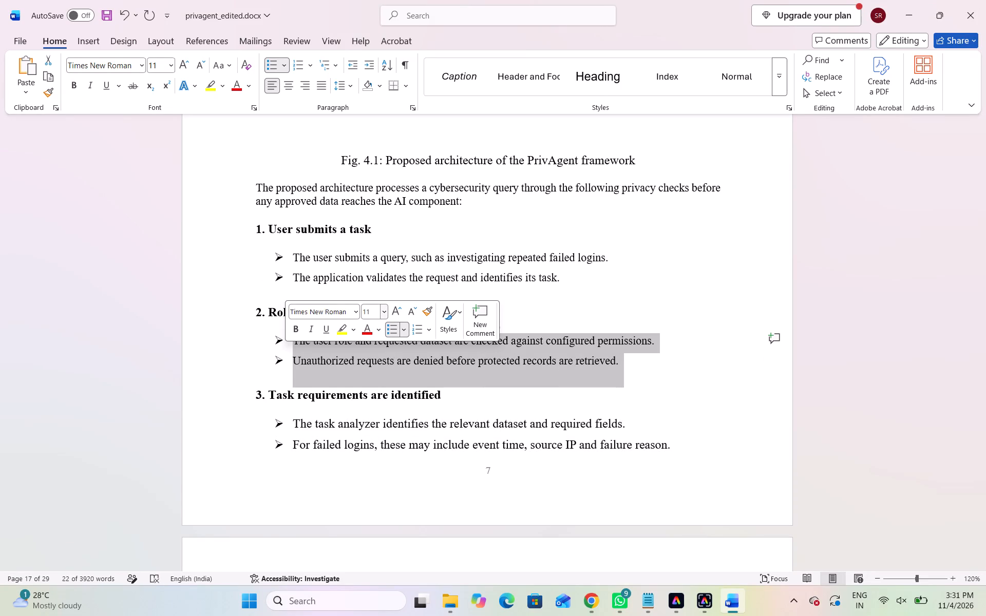
pyautogui.write('12')
pyautogui.press('Return')
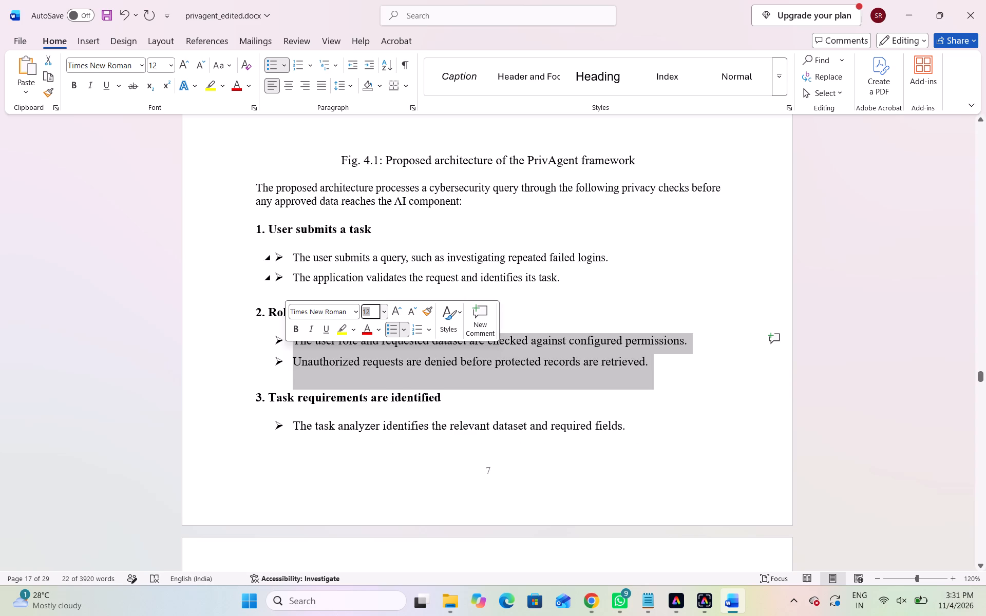
pyautogui.click(626, 270)
# Set the two bullets under "1. User submits a task" to 12 pt.
pyautogui.moveTo(563, 278); pyautogui.dragTo(289, 260)
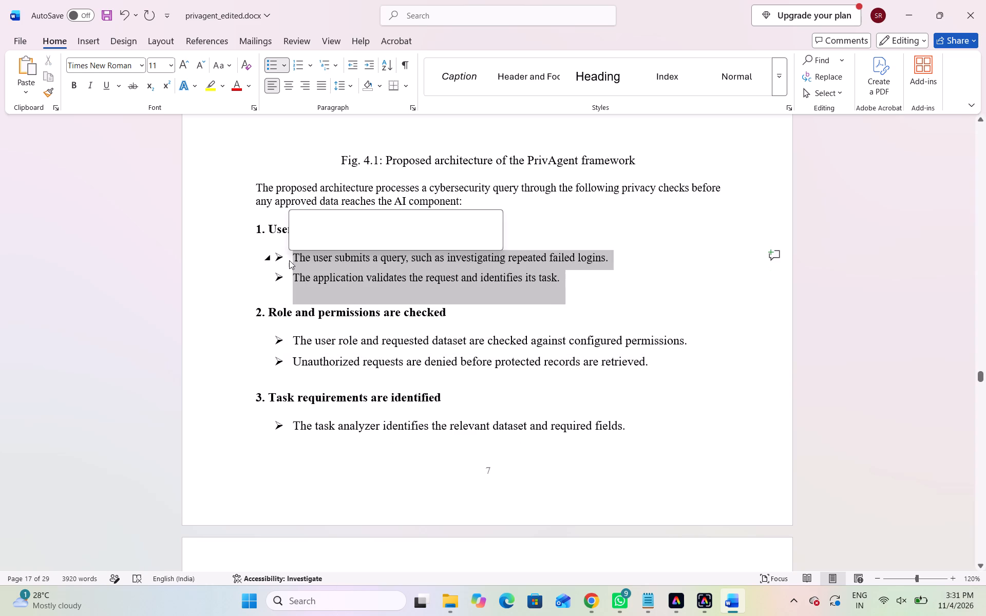
pyautogui.click(372, 220)
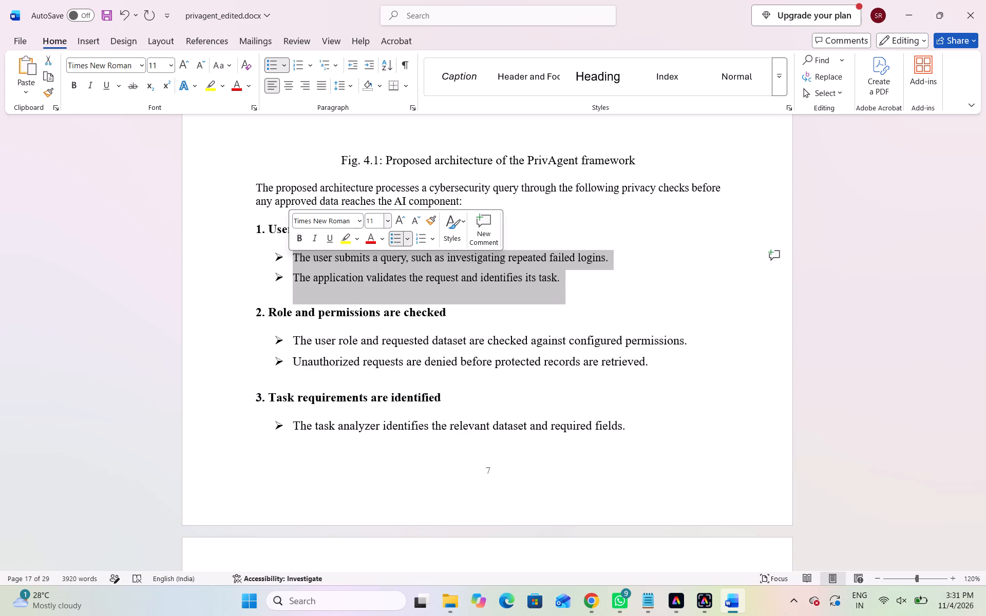
pyautogui.write('12')
pyautogui.press('Return')
# Set the Fig. 4.1 caption and the introductory paragraph directly below it to 12 pt.
pyautogui.scroll(2, 372, 220)
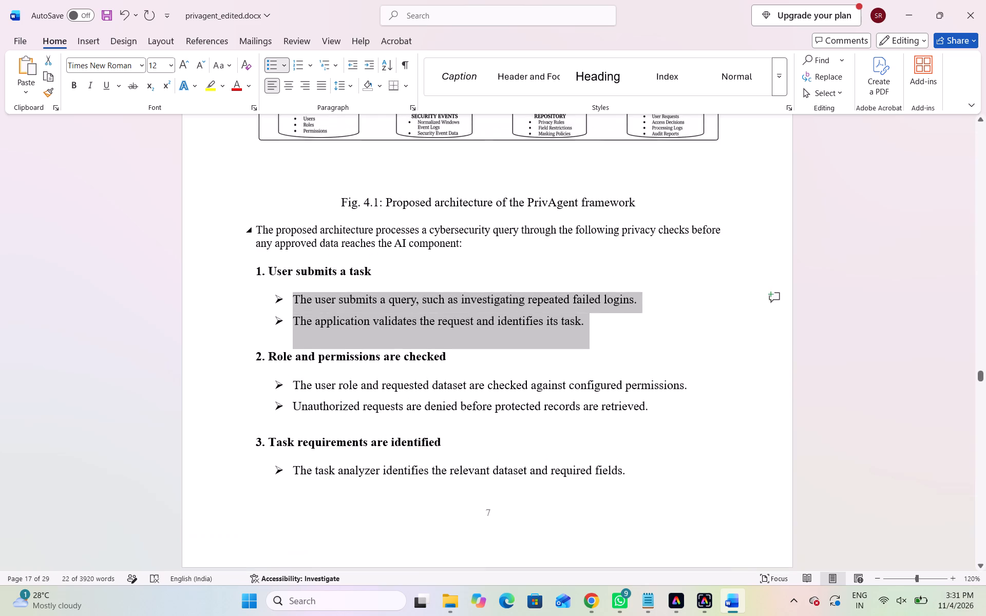
pyautogui.scroll(1, 425, 299)
pyautogui.scroll(-1, 495, 489)
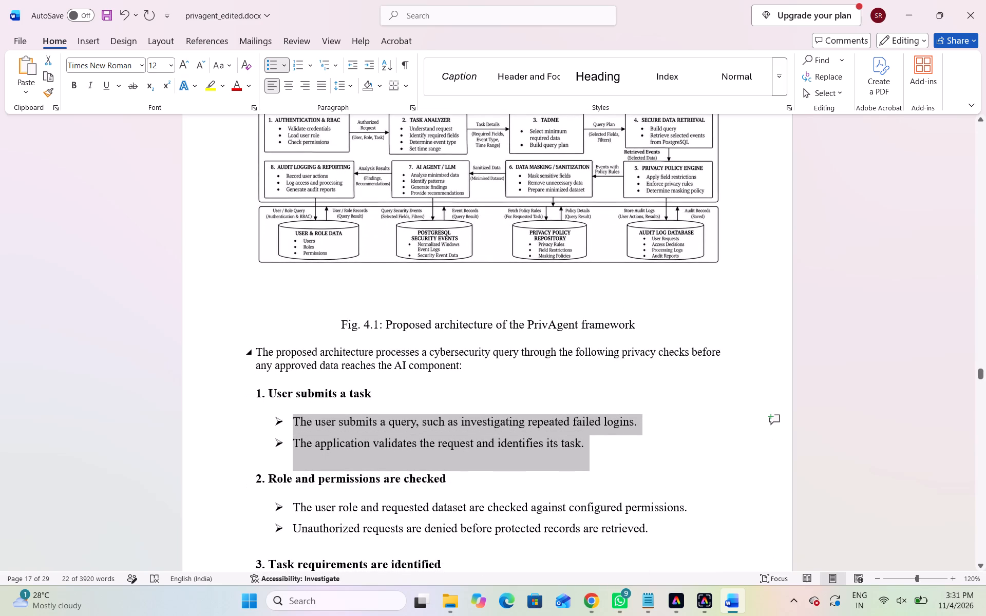
pyautogui.moveTo(467, 368); pyautogui.dragTo(286, 335)
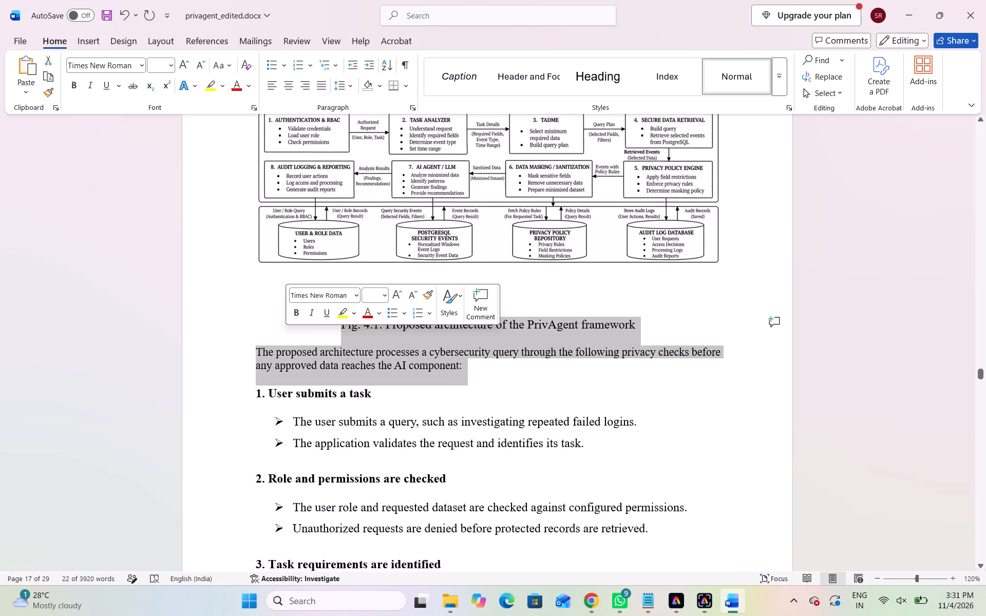
pyautogui.click(371, 294)
pyautogui.write('12')
pyautogui.press('Return')
pyautogui.click(537, 418)
# Check the font size of the Chapter 3 body text, including the 3.4 and 3.2 bullets and the 3.1 paragraph.
pyautogui.scroll(1, 537, 418)
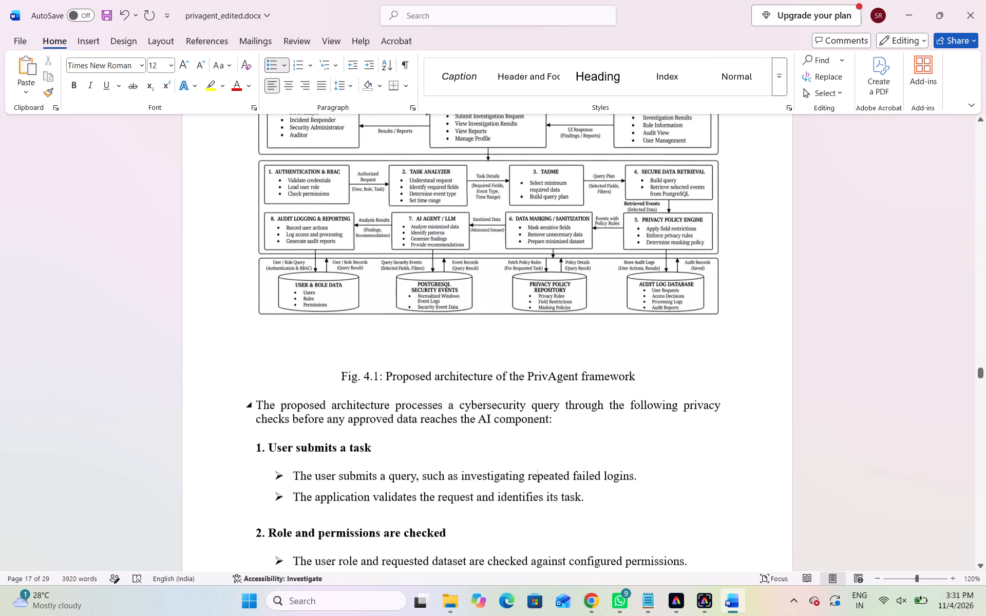
pyautogui.scroll(2, 537, 418)
pyautogui.scroll(1, 496, 381)
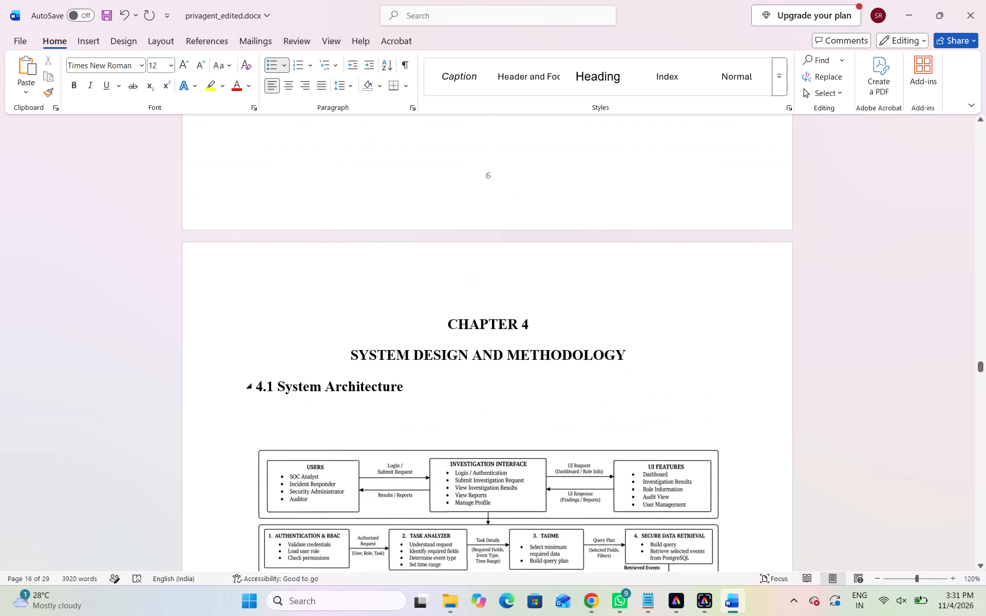
pyautogui.scroll(2, 496, 381)
pyautogui.scroll(1, 549, 385)
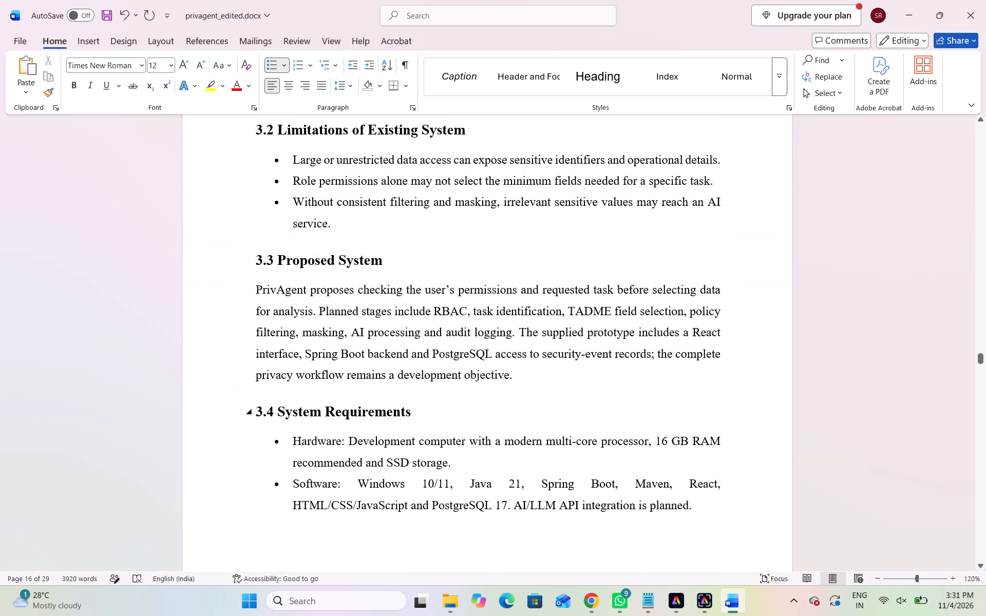
pyautogui.moveTo(699, 516); pyautogui.dragTo(300, 449)
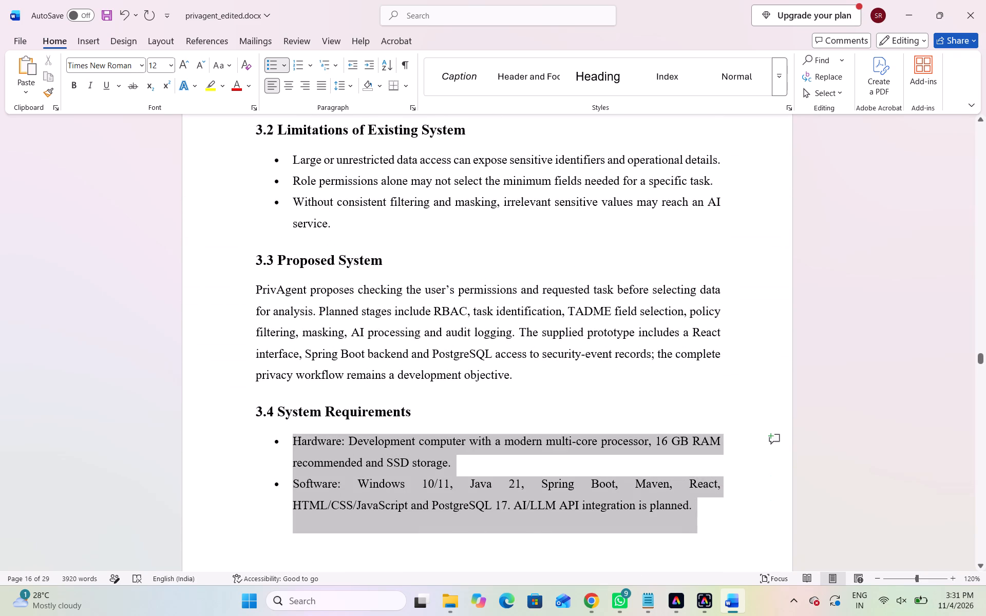
pyautogui.moveTo(300, 449); pyautogui.dragTo(298, 445)
pyautogui.click(405, 514)
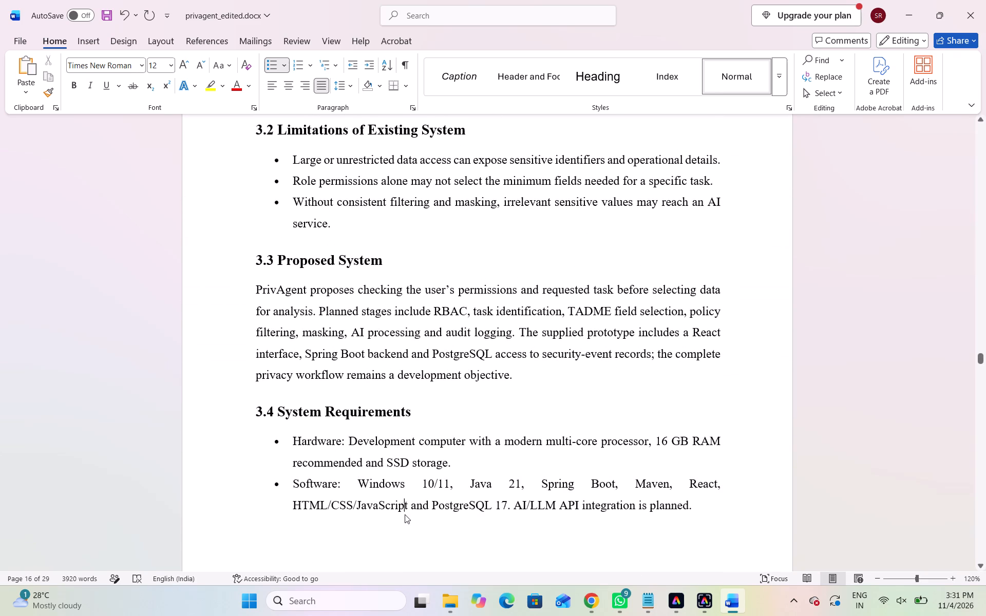
pyautogui.scroll(1, 405, 514)
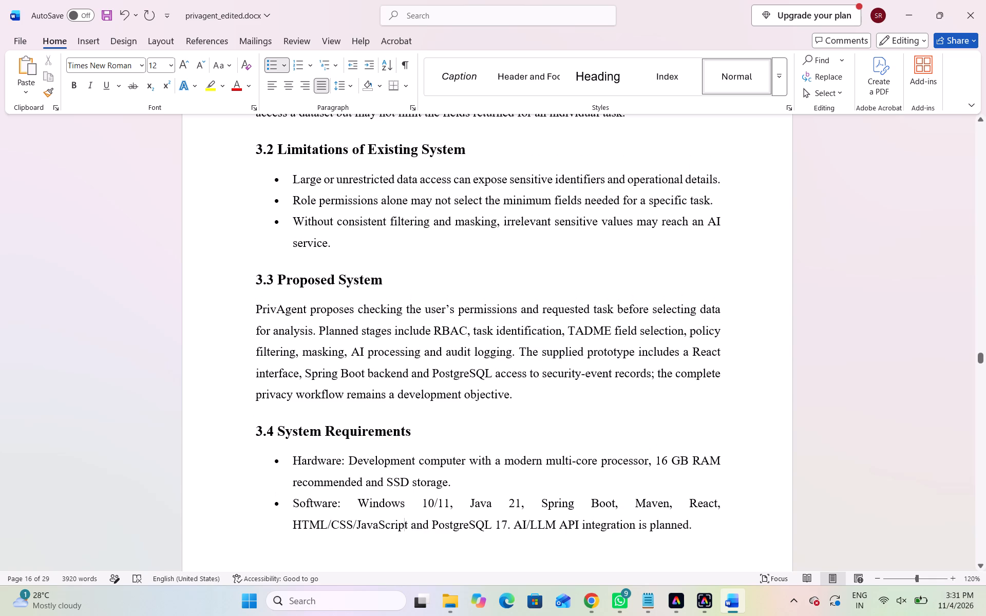
pyautogui.scroll(2, 377, 502)
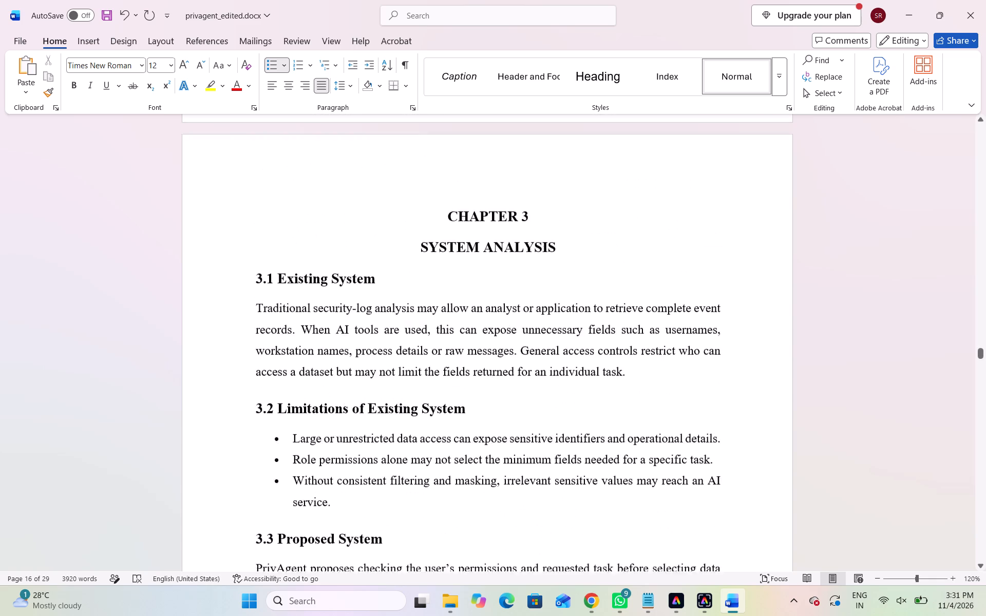
pyautogui.scroll(1, 377, 502)
pyautogui.moveTo(631, 447); pyautogui.dragTo(260, 426)
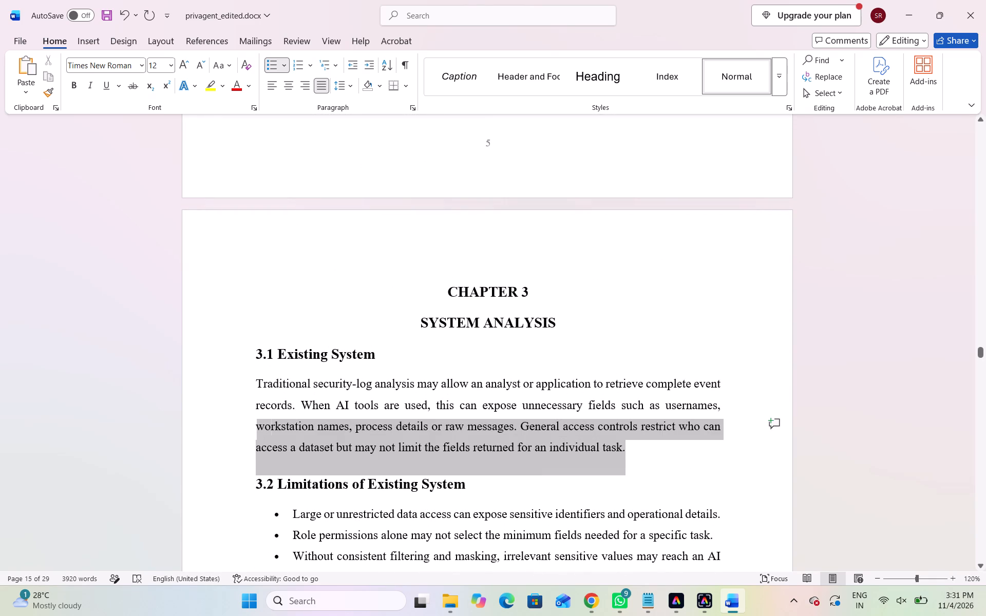
pyautogui.moveTo(260, 426); pyautogui.dragTo(253, 415)
pyautogui.click(374, 498)
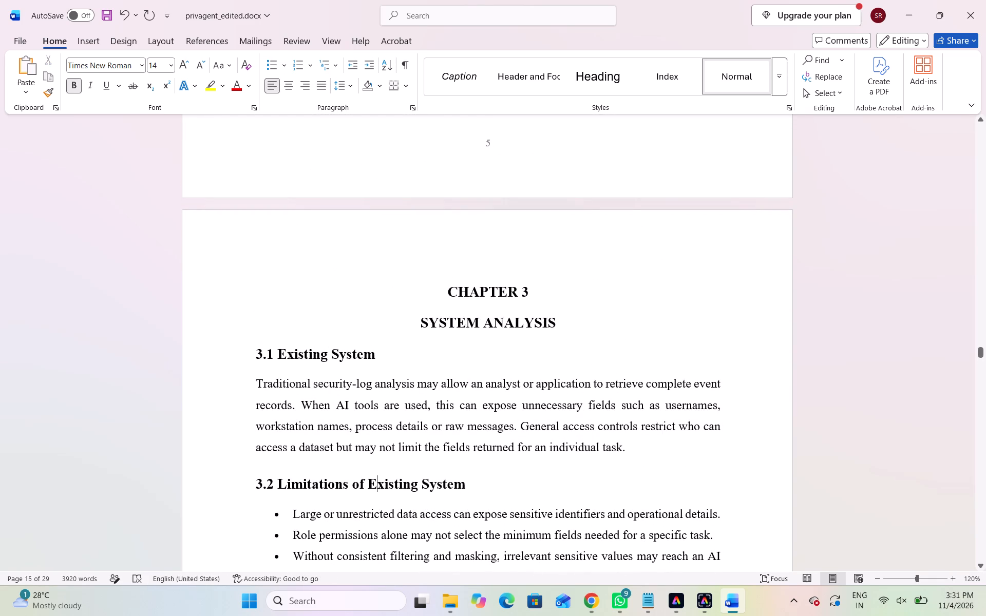
pyautogui.moveTo(544, 545); pyautogui.dragTo(431, 544)
pyautogui.click(437, 419)
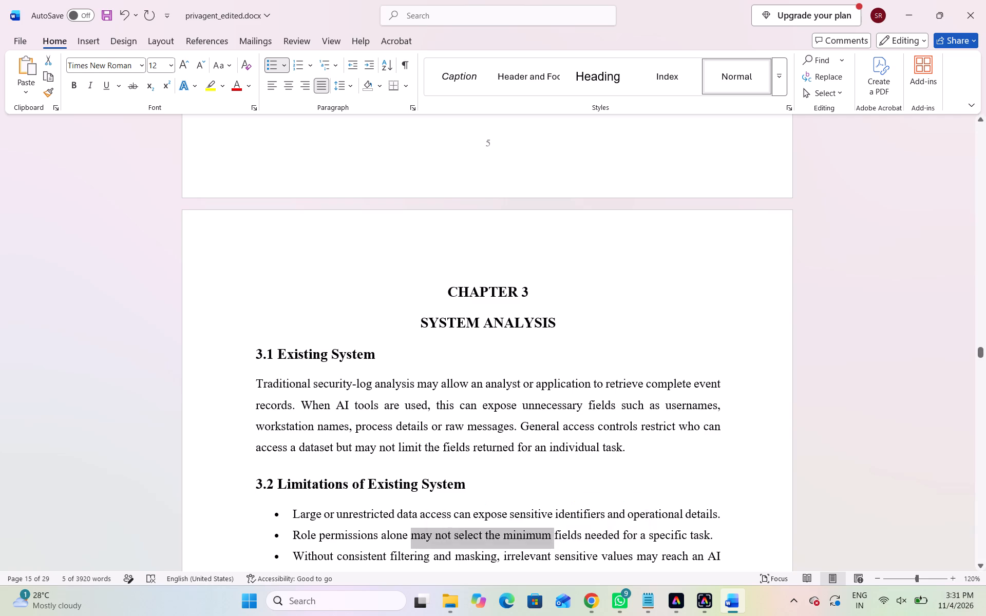
# Check the font size of the body text in sections 2.4, 1.6 and 1.5 of the earlier chapters.
pyautogui.scroll(18, 437, 419)
pyautogui.scroll(-2, 437, 419)
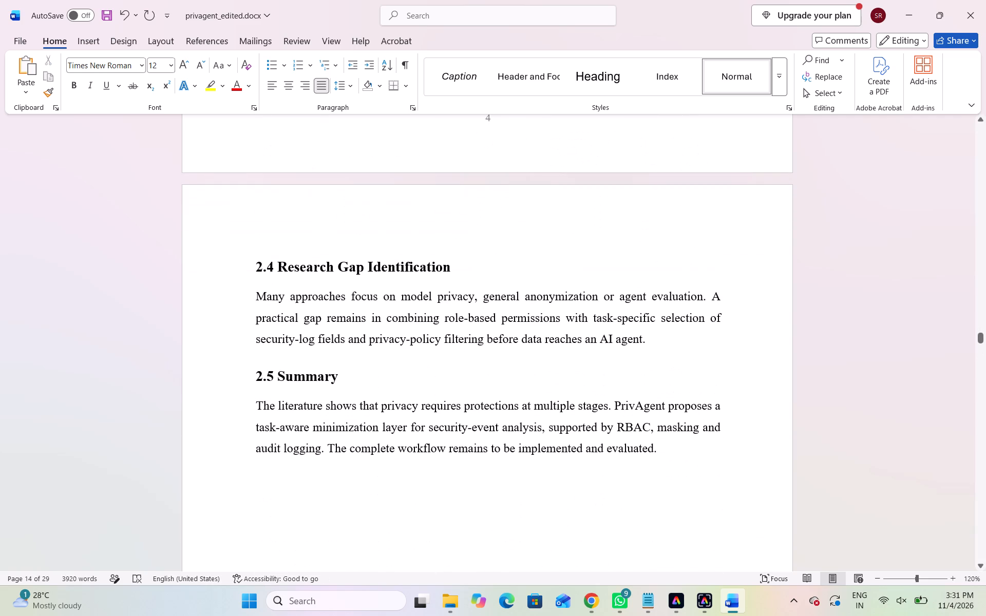
pyautogui.moveTo(659, 341); pyautogui.dragTo(281, 304)
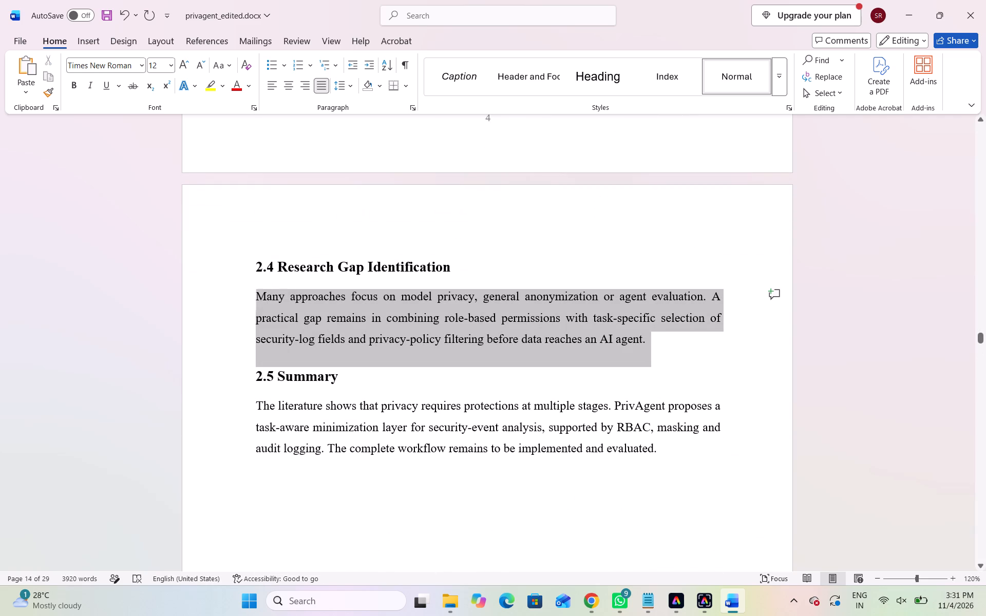
pyautogui.moveTo(281, 304); pyautogui.dragTo(284, 306)
pyautogui.click(441, 386)
pyautogui.scroll(20, 441, 386)
pyautogui.scroll(16, 441, 386)
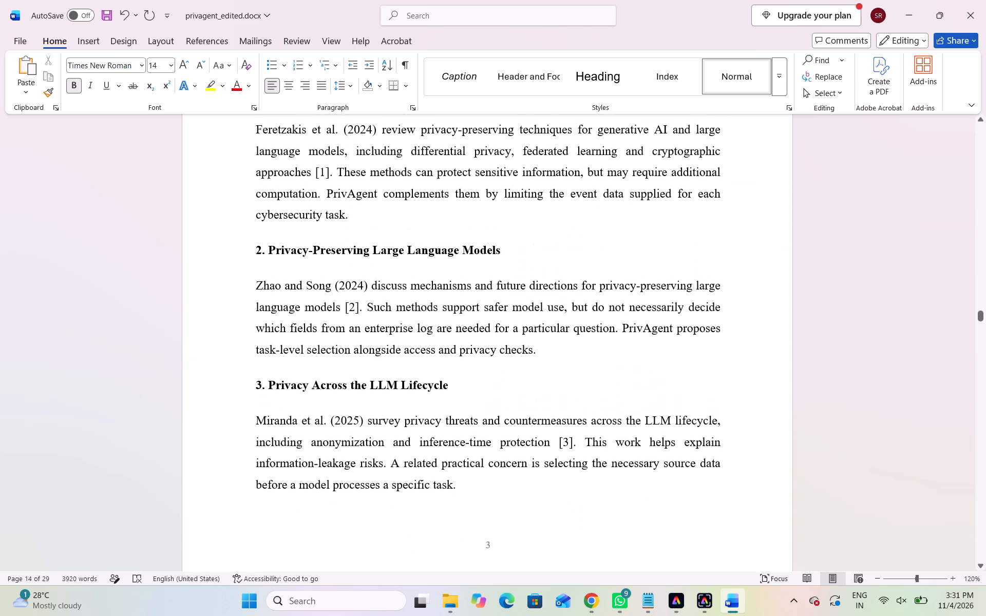
pyautogui.scroll(13, 415, 376)
pyautogui.scroll(16, 415, 376)
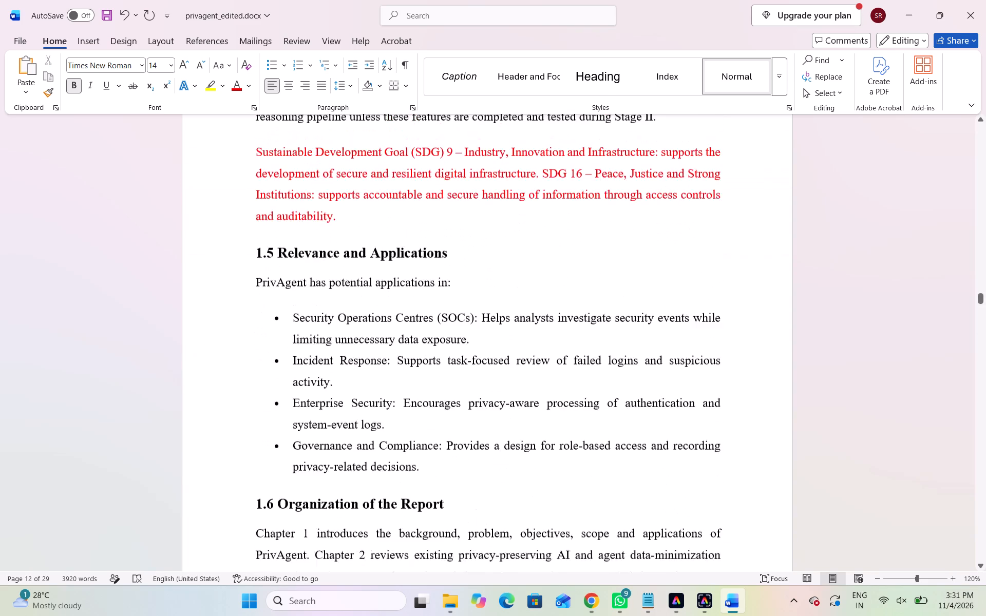
pyautogui.scroll(-2, 415, 356)
pyautogui.moveTo(391, 508); pyautogui.dragTo(280, 438)
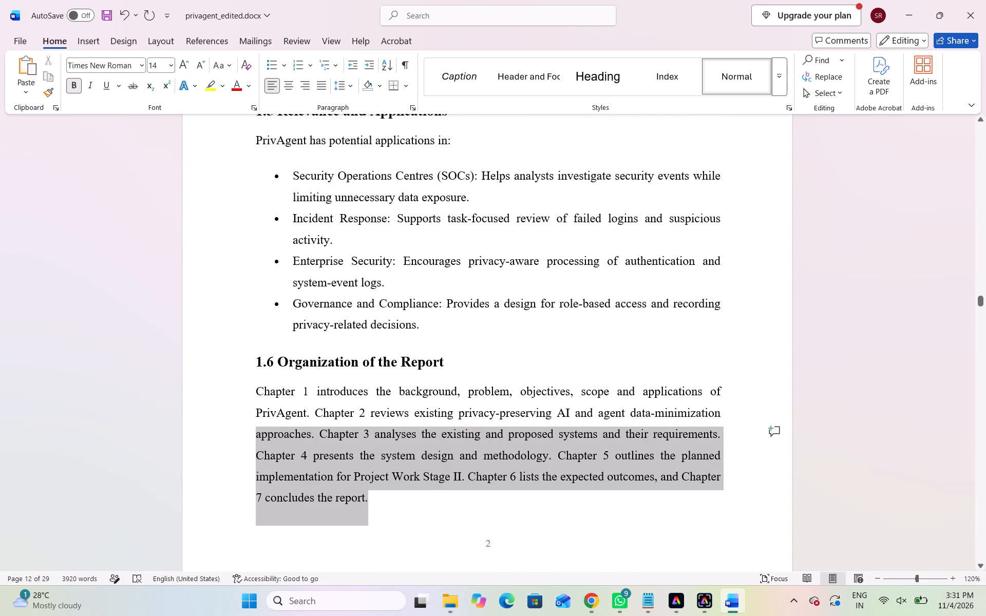
pyautogui.moveTo(280, 438); pyautogui.dragTo(276, 433)
pyautogui.scroll(1, 276, 433)
pyautogui.click(403, 428)
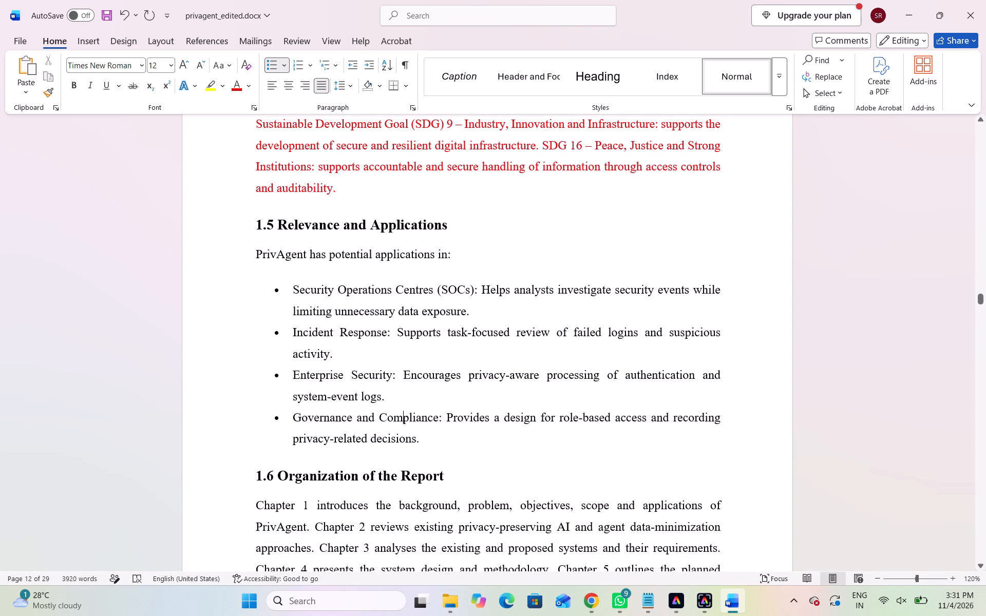
# Check the font size of the Chapter 1 body text: the 1.5 and 1.3 bullets and the 1.1 paragraph.
pyautogui.moveTo(426, 438); pyautogui.dragTo(281, 314)
pyautogui.click(345, 328)
pyautogui.scroll(2, 345, 328)
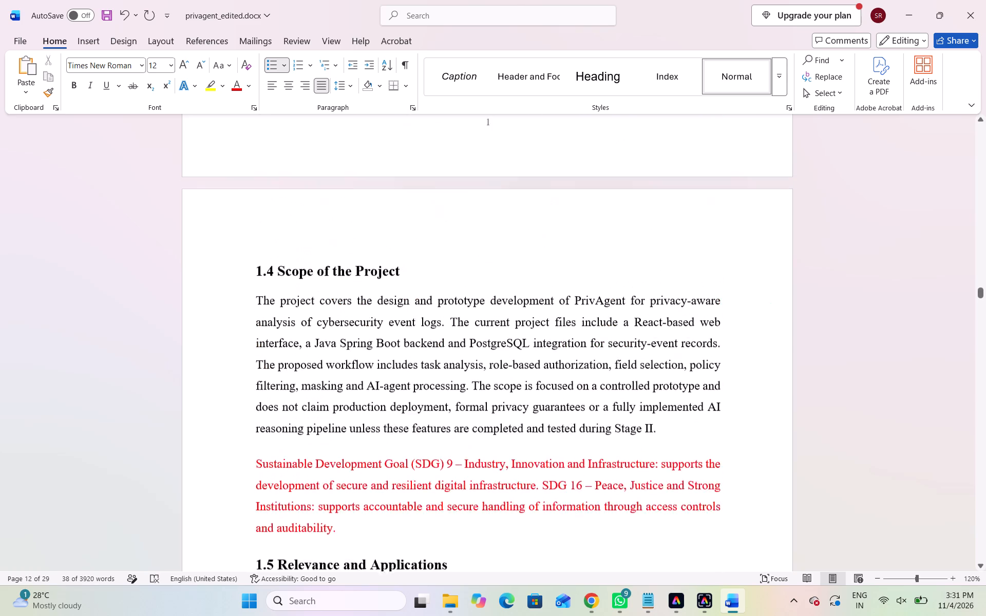
pyautogui.scroll(1, 345, 328)
pyautogui.scroll(2, 489, 424)
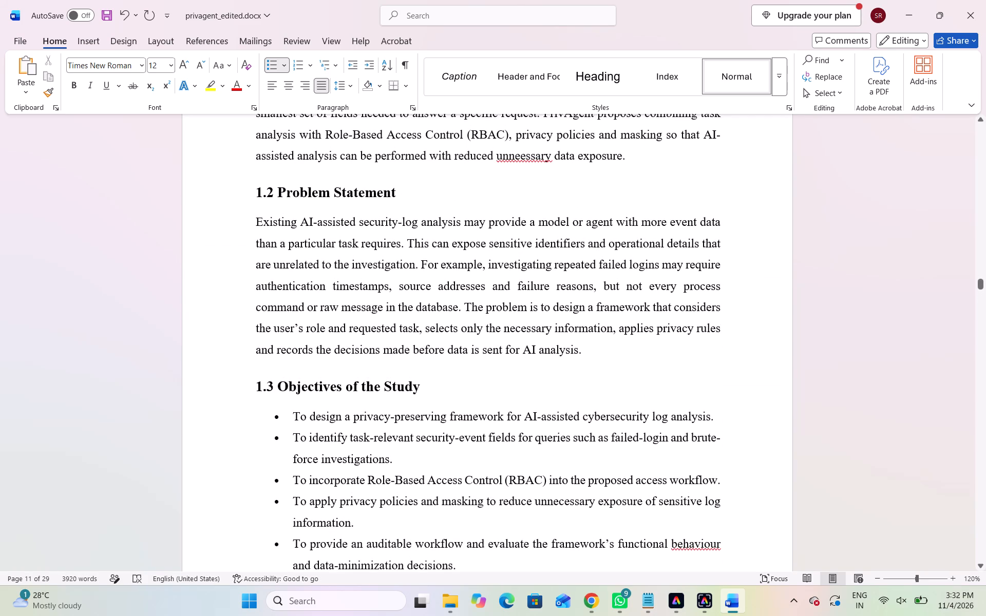
pyautogui.scroll(-1, 479, 495)
pyautogui.moveTo(469, 415); pyautogui.dragTo(260, 284)
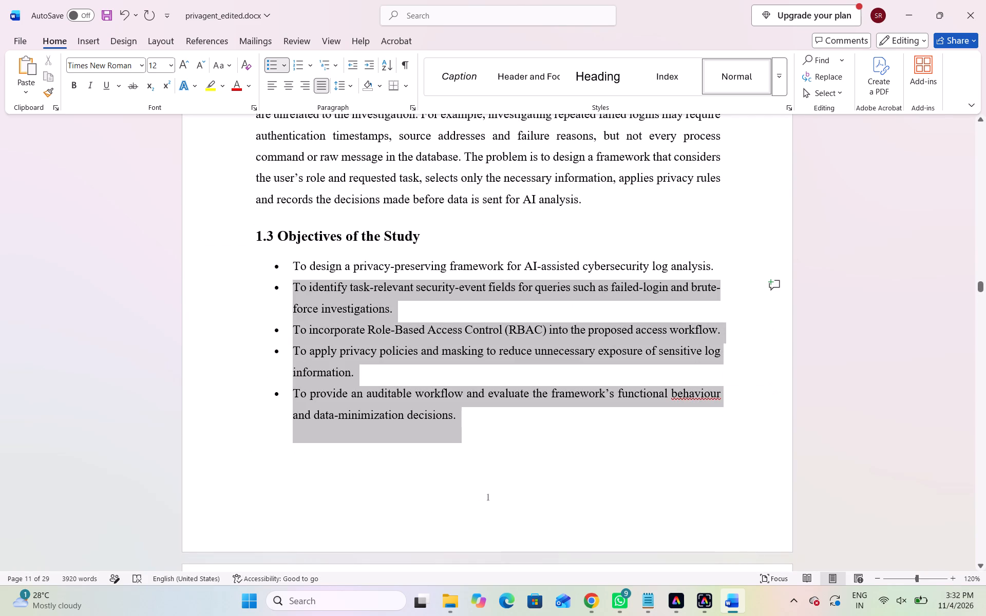
pyautogui.moveTo(260, 284); pyautogui.dragTo(260, 283)
pyautogui.click(383, 365)
pyautogui.scroll(17, 383, 365)
pyautogui.scroll(-1, 383, 365)
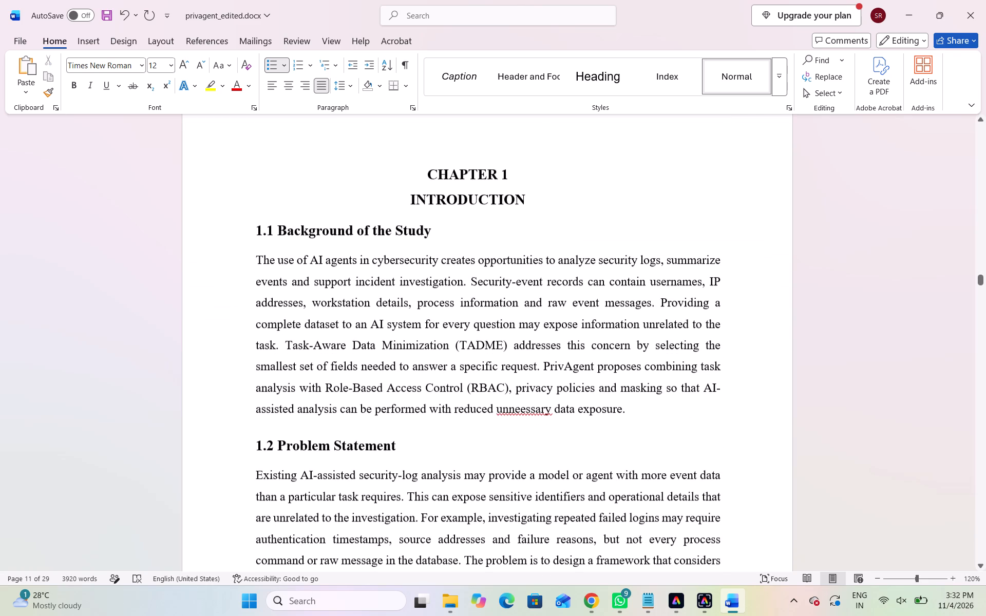
pyautogui.moveTo(628, 401); pyautogui.dragTo(308, 288)
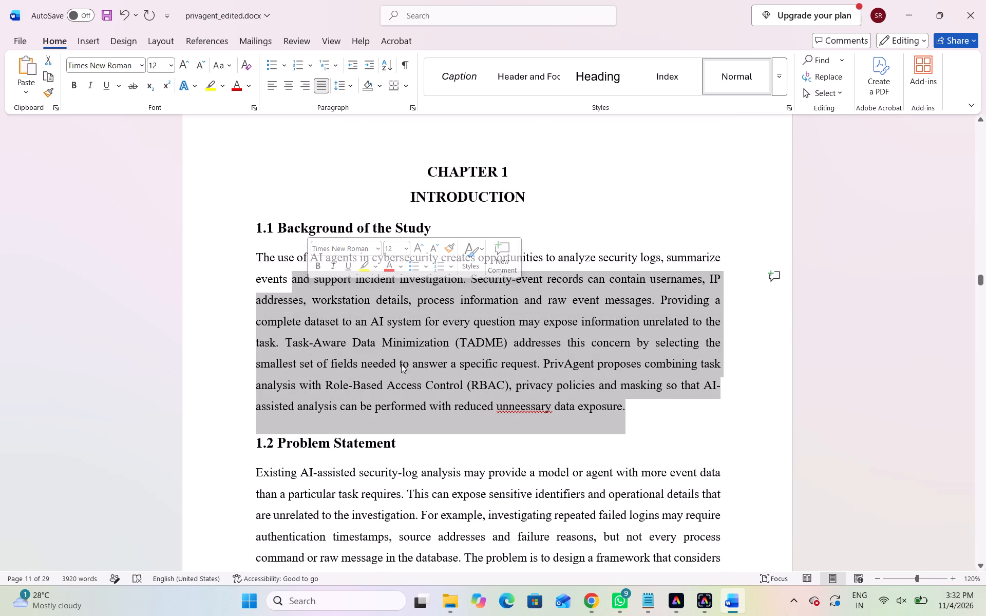
pyautogui.click(401, 364)
pyautogui.scroll(16, 401, 364)
pyautogui.hscroll(1, 401, 364)
pyautogui.scroll(1, 401, 364)
# Paste the copied class diagram description as new paragraphs below the existing paragraph under the Fig. 4.3 caption.
pyautogui.scroll(-3, 401, 364)
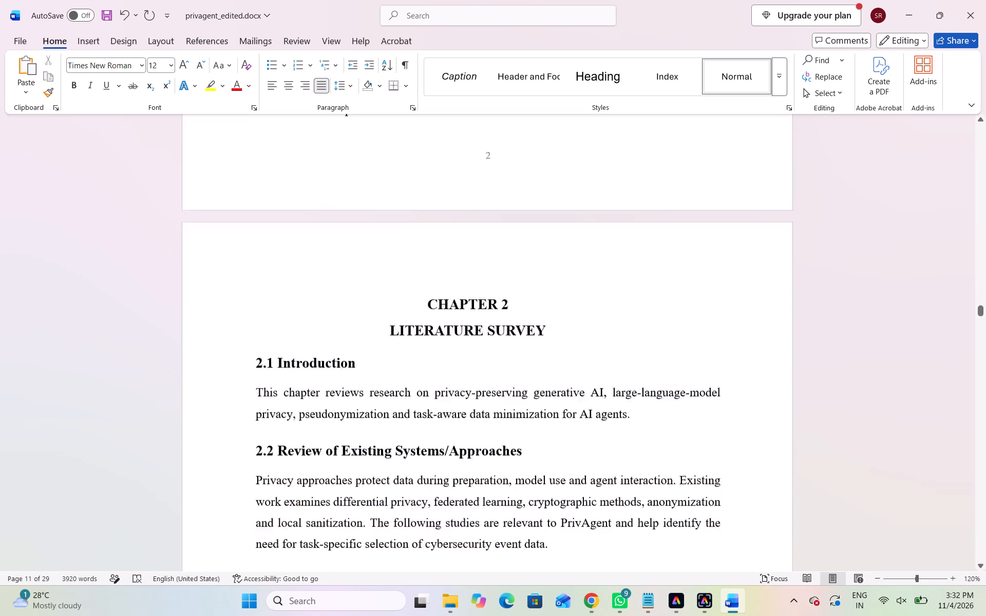
pyautogui.scroll(-3, 401, 364)
pyautogui.scroll(-3, 392, 483)
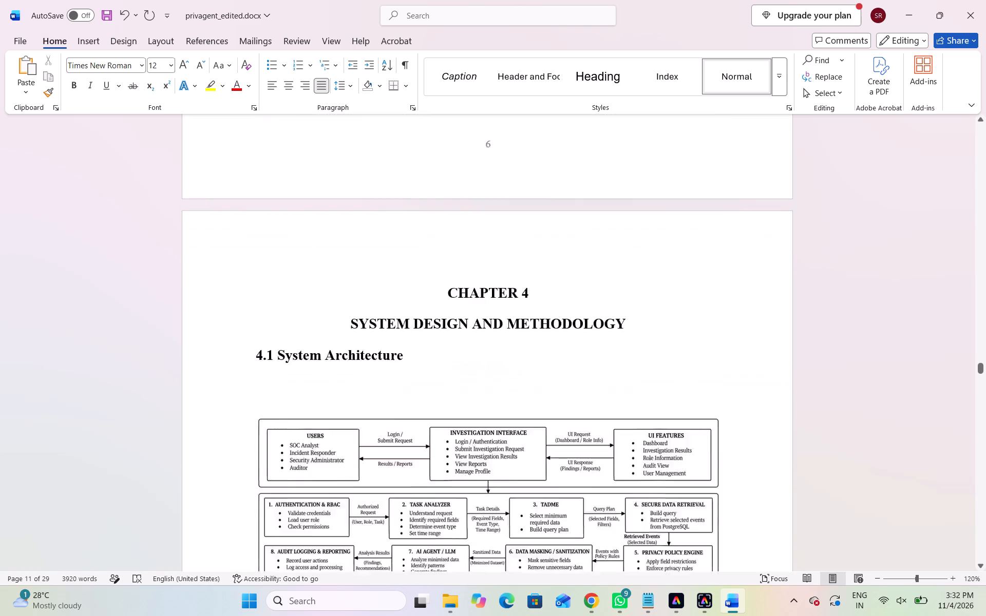
pyautogui.scroll(-5, 392, 483)
pyautogui.scroll(1, 392, 483)
pyautogui.scroll(-1, 392, 483)
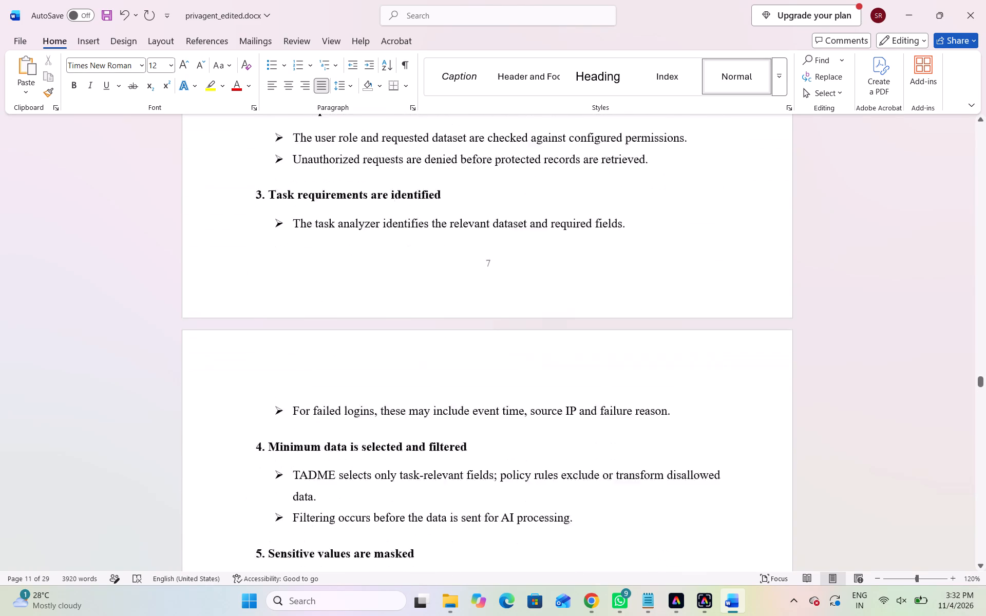
pyautogui.scroll(-1, 392, 483)
pyautogui.scroll(1, 392, 483)
pyautogui.scroll(-2, 392, 483)
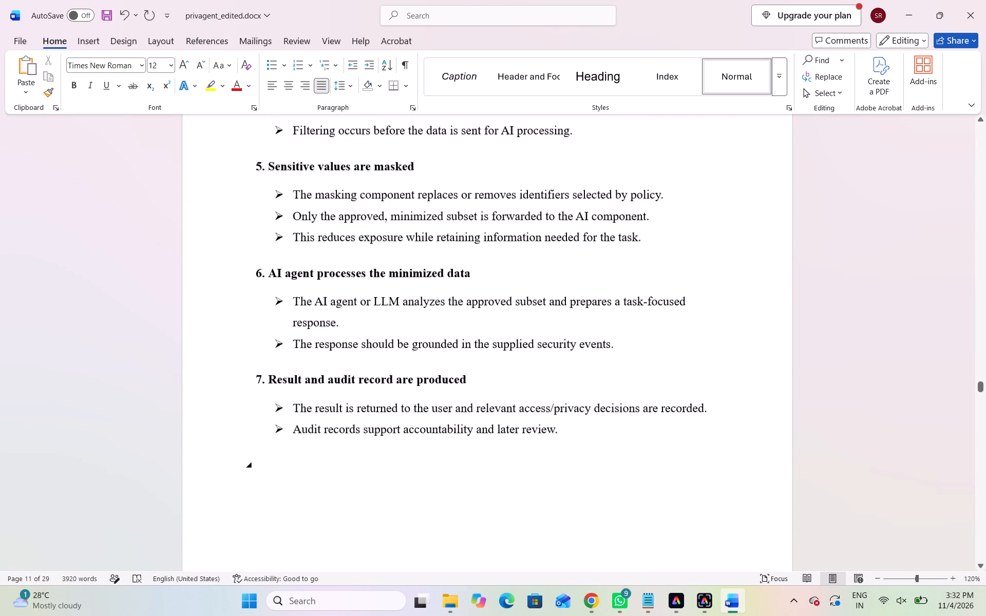
pyautogui.scroll(-1, 392, 483)
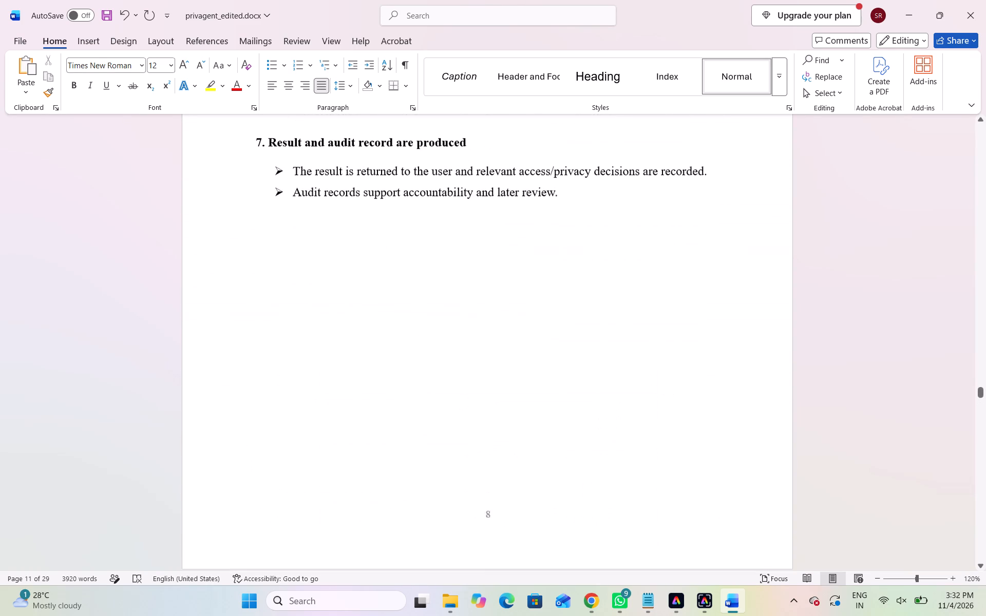
pyautogui.scroll(-5, 392, 483)
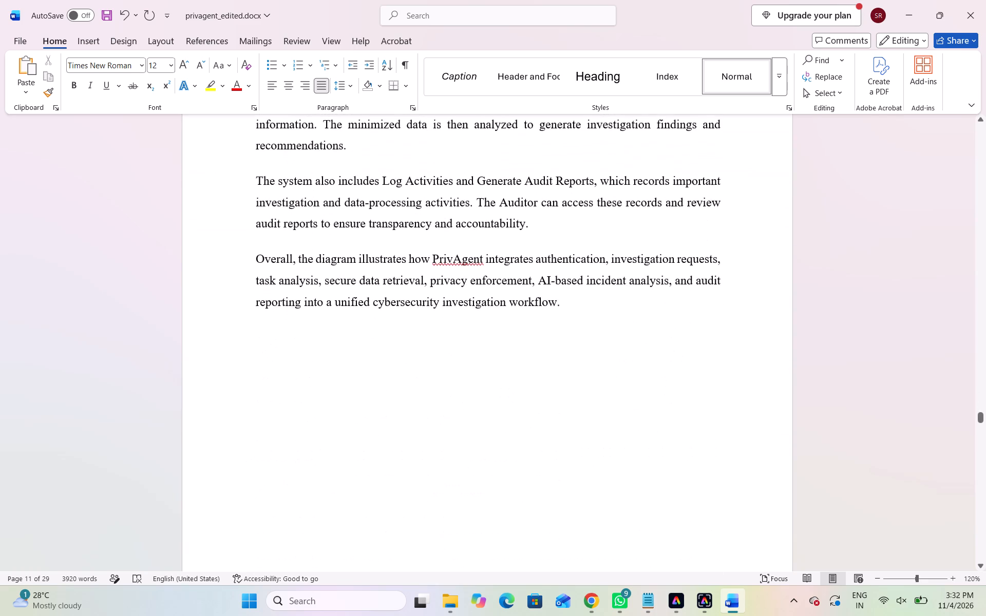
pyautogui.scroll(-4, 392, 483)
pyautogui.scroll(-2, 481, 431)
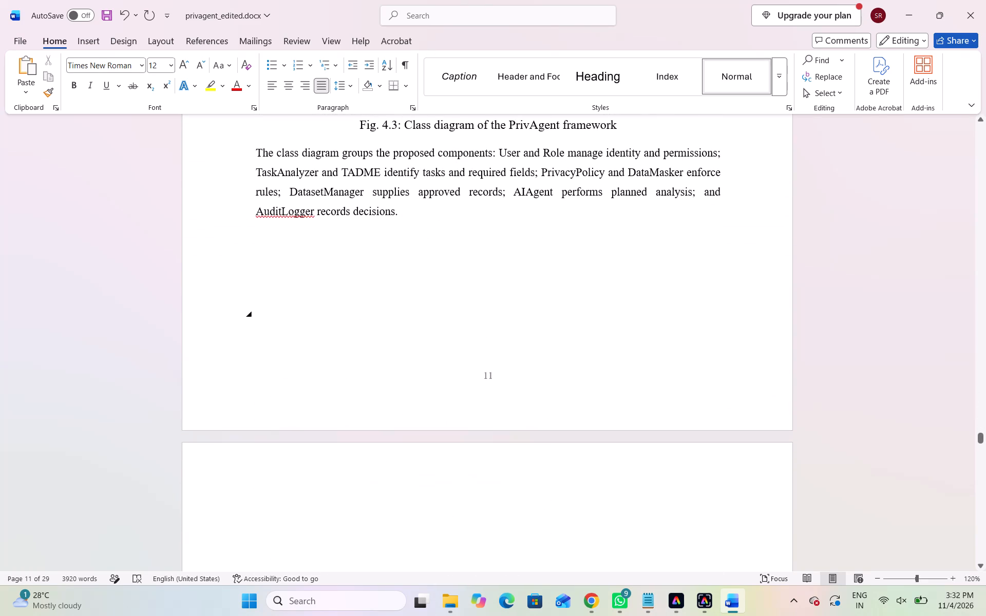
pyautogui.scroll(-1, 475, 280)
pyautogui.scroll(1, 456, 286)
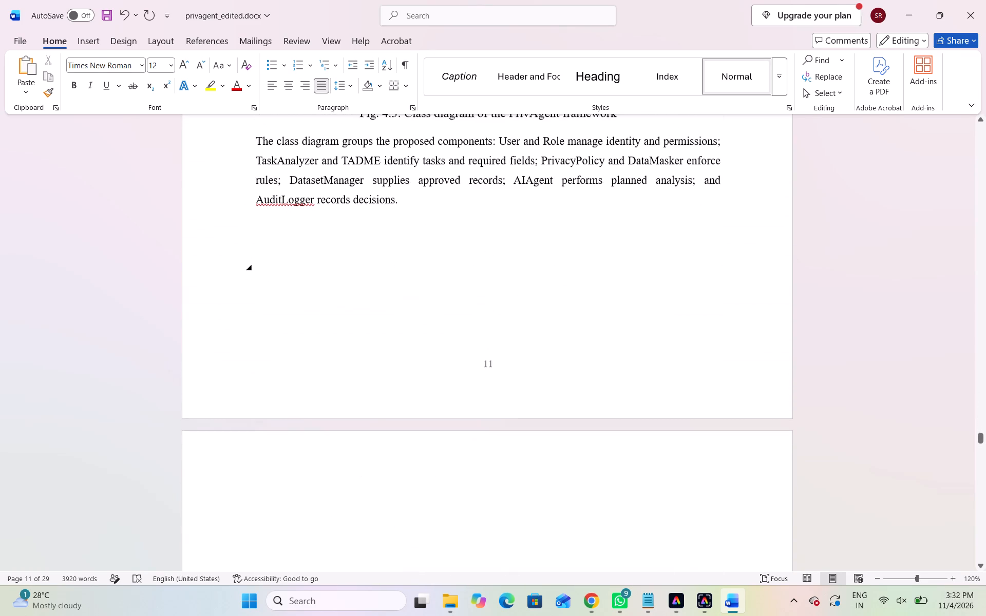
pyautogui.click(422, 227)
pyautogui.press('Return')
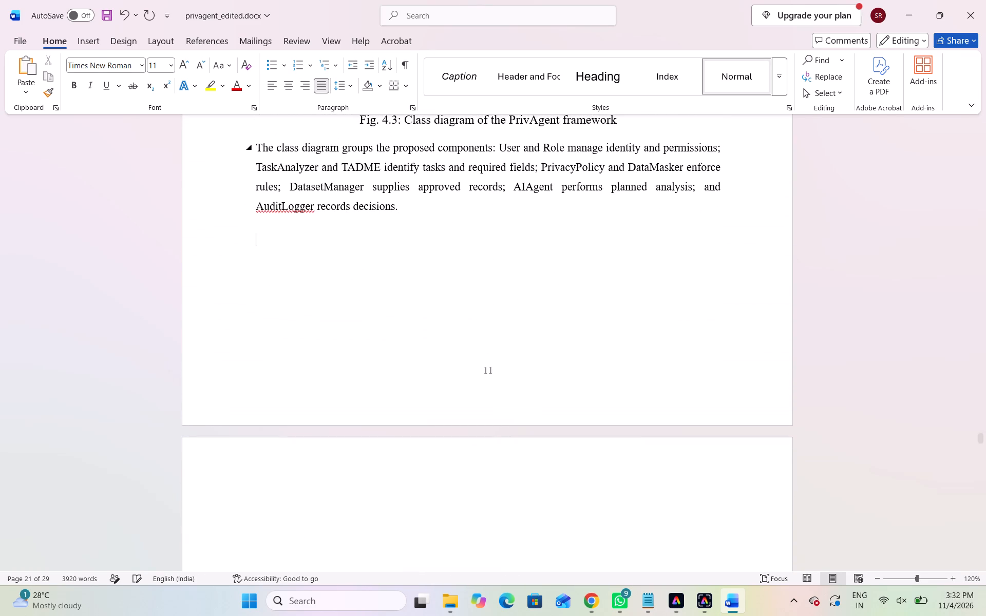
pyautogui.hotkey('ctrl', 'v')
# Set the Fig. 4.3 caption and all the class diagram description paragraphs below it to 12 pt.
pyautogui.scroll(1, 405, 261)
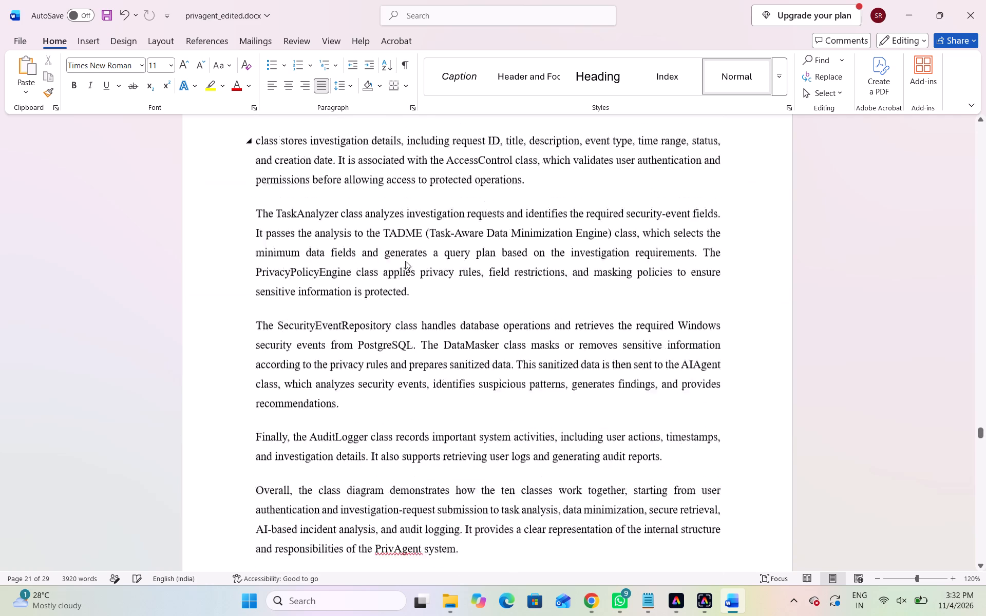
pyautogui.scroll(1, 405, 261)
pyautogui.scroll(1, 358, 307)
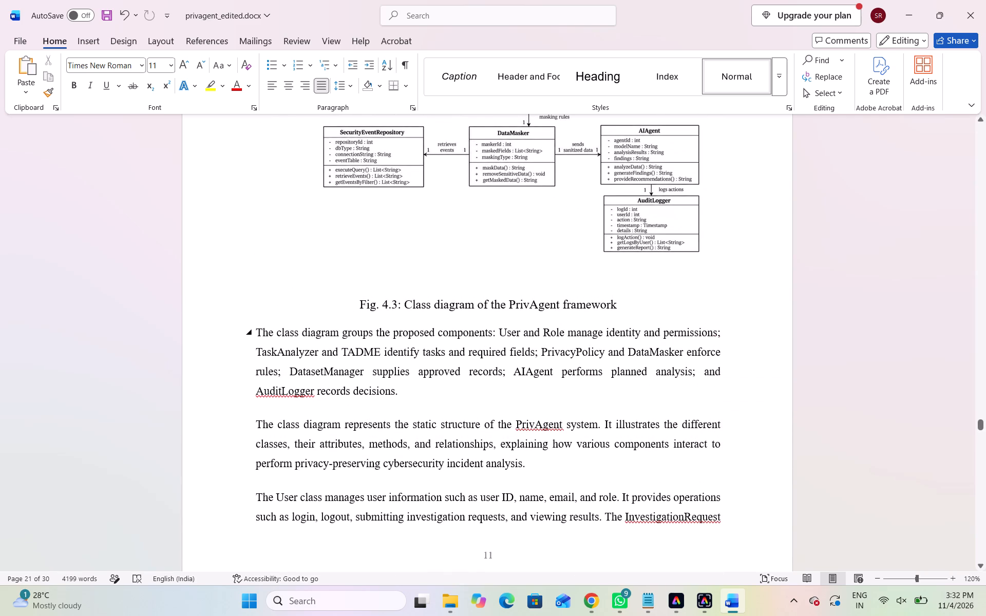
pyautogui.scroll(-1, 428, 420)
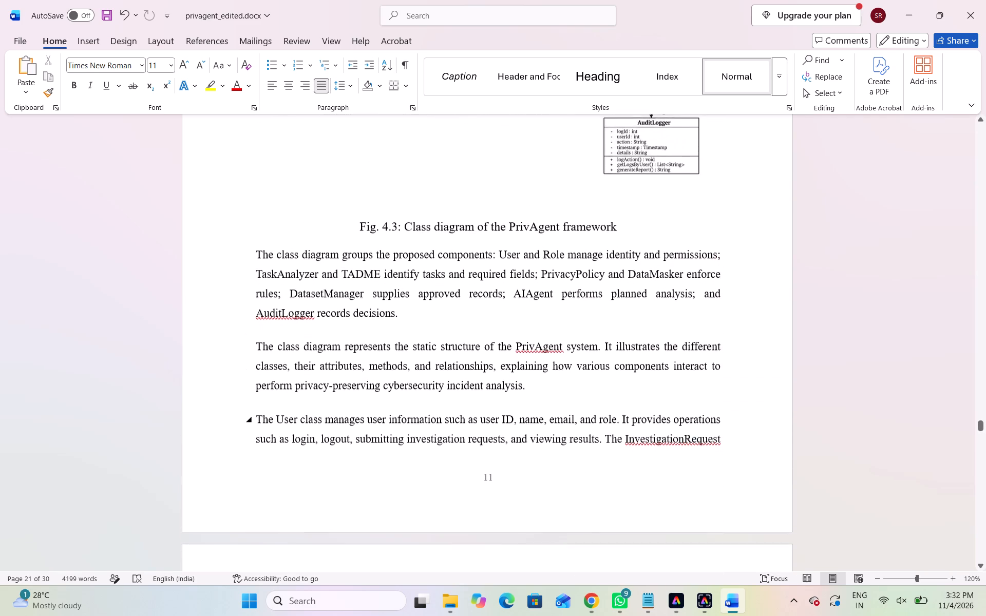
pyautogui.scroll(-1, 428, 420)
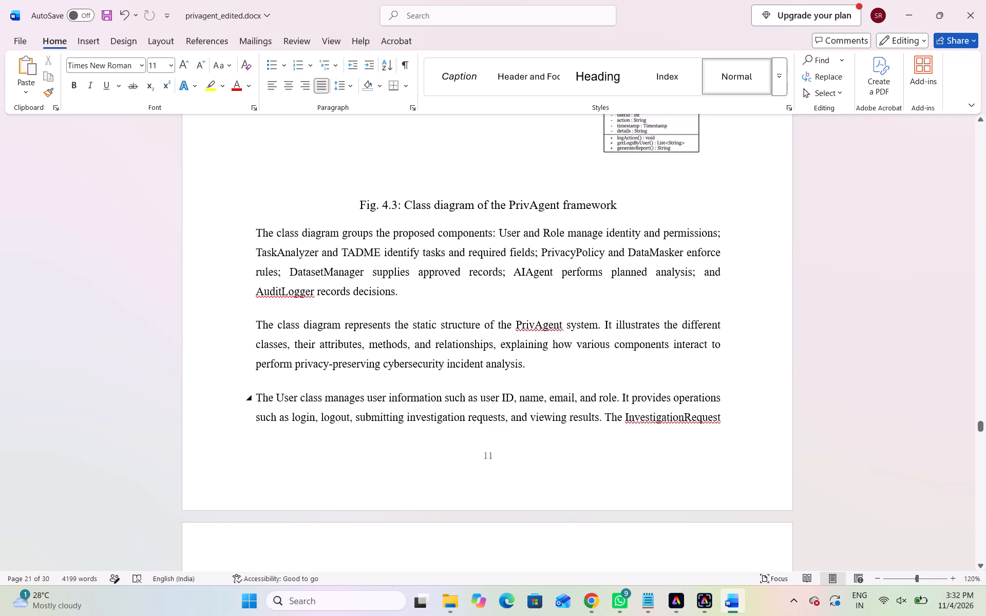
pyautogui.moveTo(391, 393); pyautogui.dragTo(304, 294)
pyautogui.click(321, 370)
pyautogui.moveTo(349, 205); pyautogui.dragTo(338, 469)
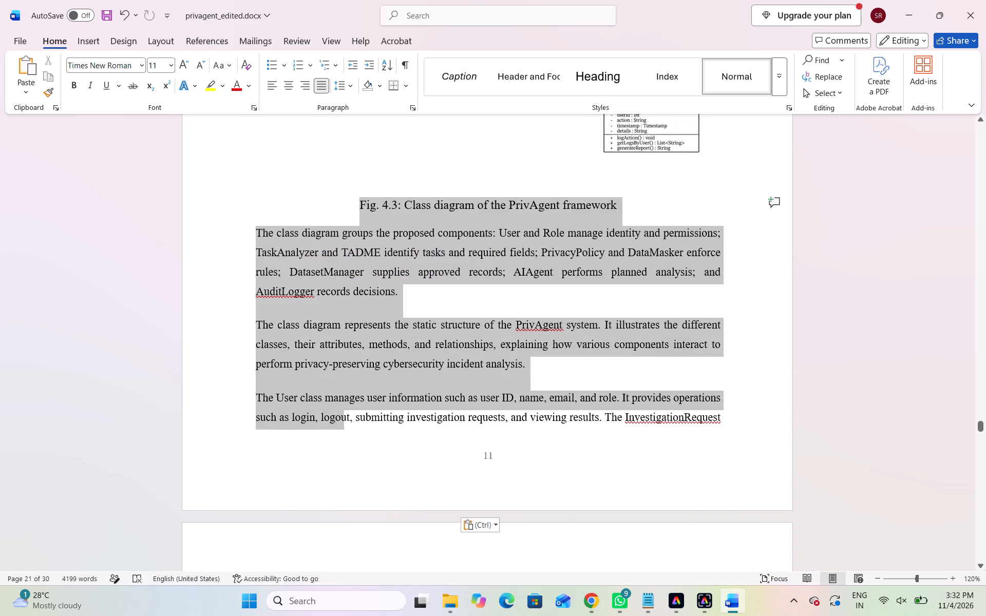
pyautogui.moveTo(338, 469); pyautogui.dragTo(417, 168)
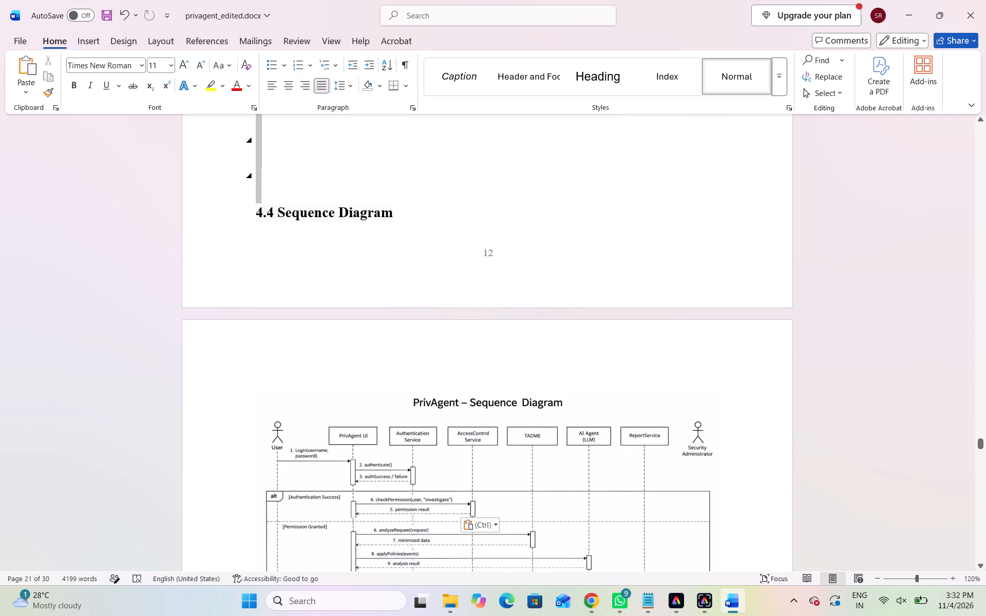
pyautogui.moveTo(417, 168); pyautogui.dragTo(415, 167)
pyautogui.scroll(2, 415, 167)
pyautogui.click(160, 69)
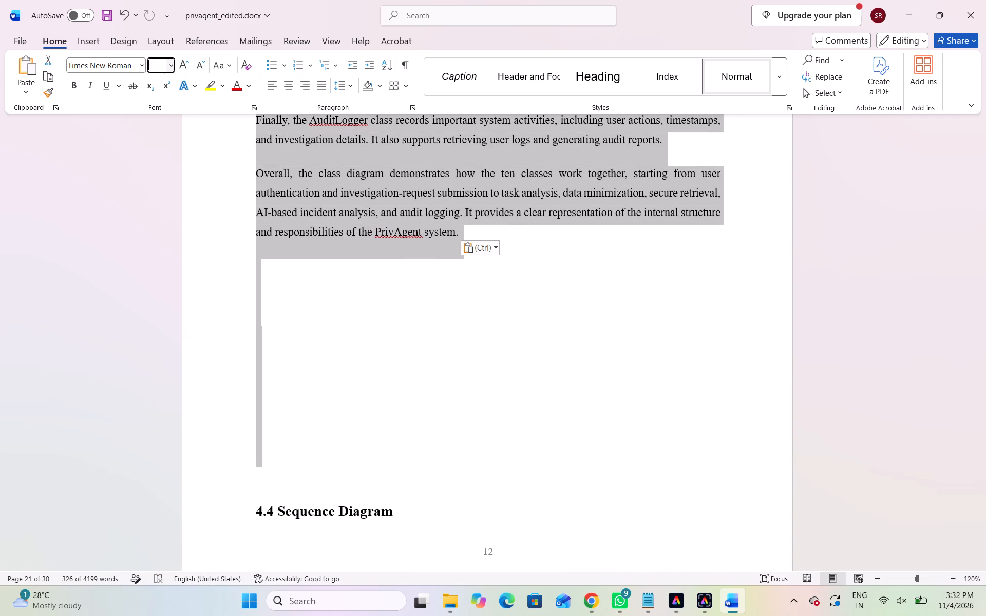
pyautogui.write('12')
pyautogui.press('Return')
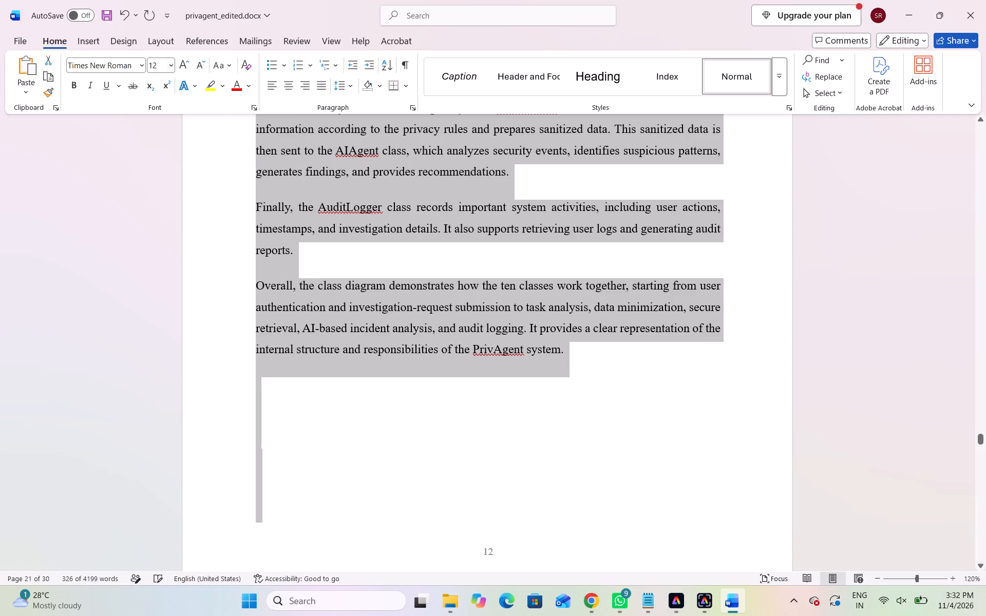
pyautogui.click(298, 202)
# Delete the blank lines above the "4.3 Class Diagram" heading so it starts at the top of its page.
pyautogui.scroll(13, 298, 202)
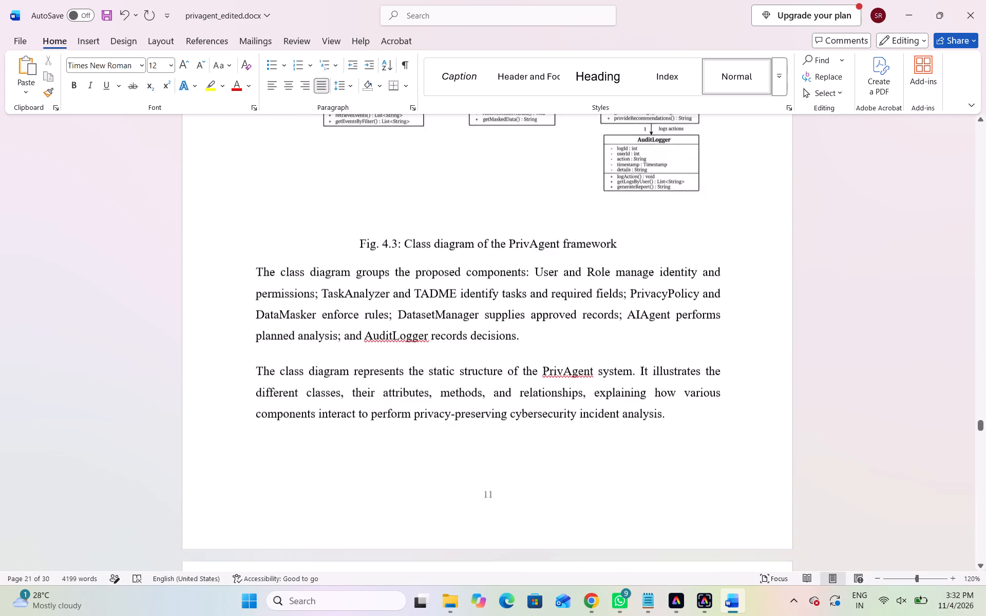
pyautogui.scroll(8, 298, 202)
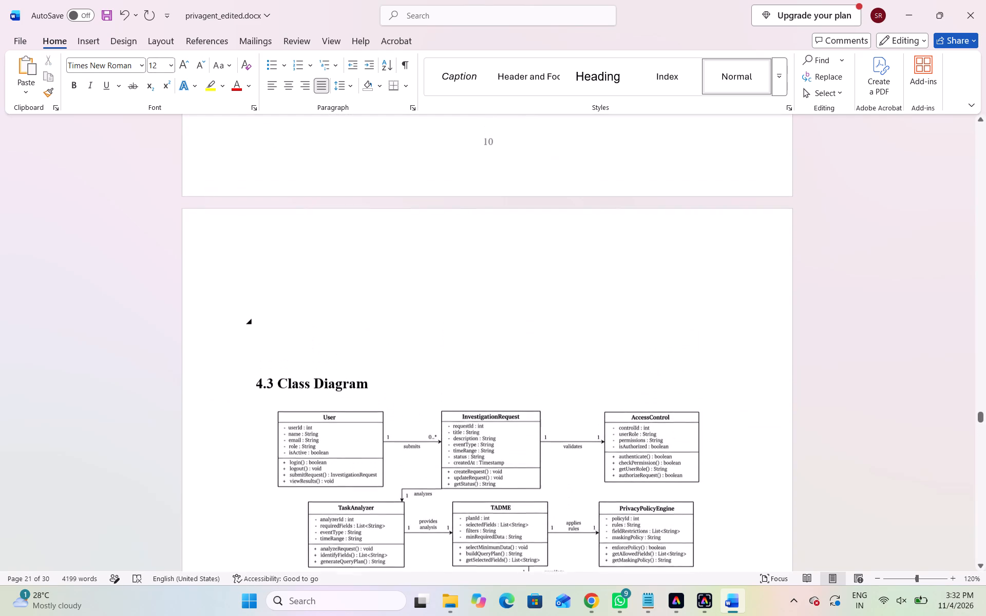
pyautogui.click(275, 355)
pyautogui.press('BackSpace')
pyautogui.press('BackSpace')
pyautogui.press('BackSpace')
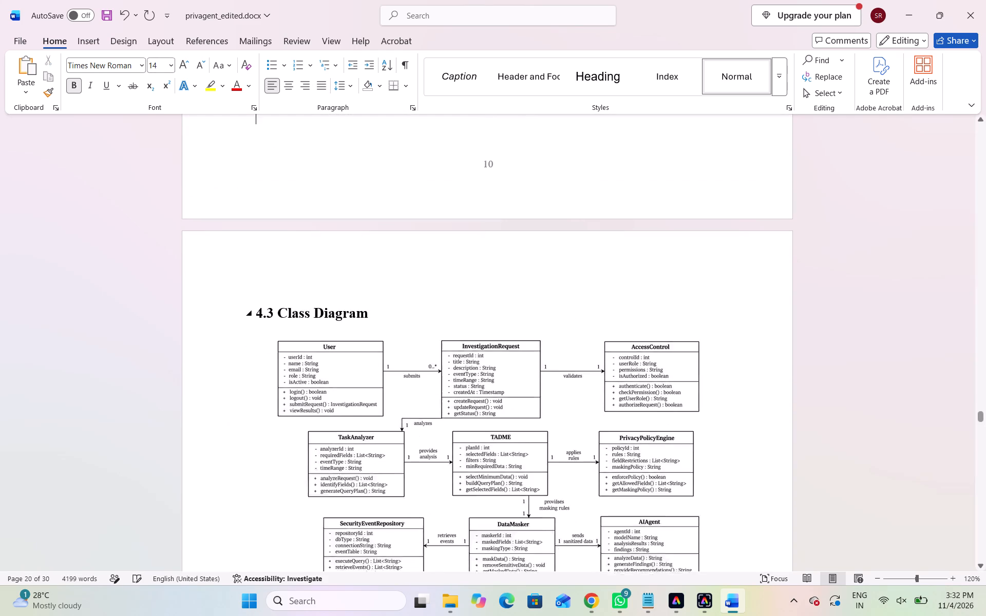
# Delete the blank lines above the "4.2 Use Case Diagram" heading so it starts at the top of its page.
pyautogui.scroll(1, 275, 355)
pyautogui.scroll(5, 337, 474)
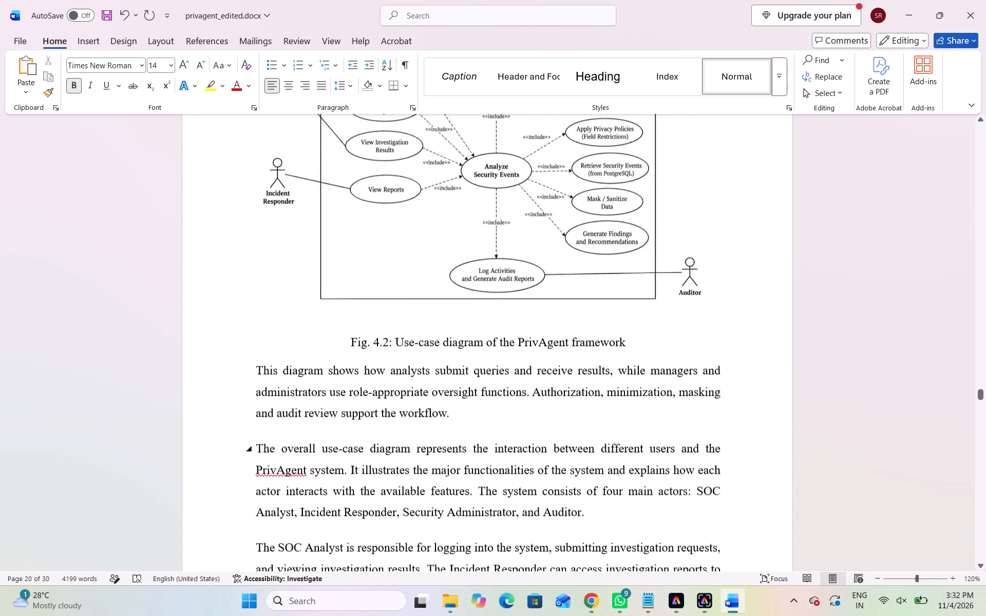
pyautogui.scroll(3, 337, 474)
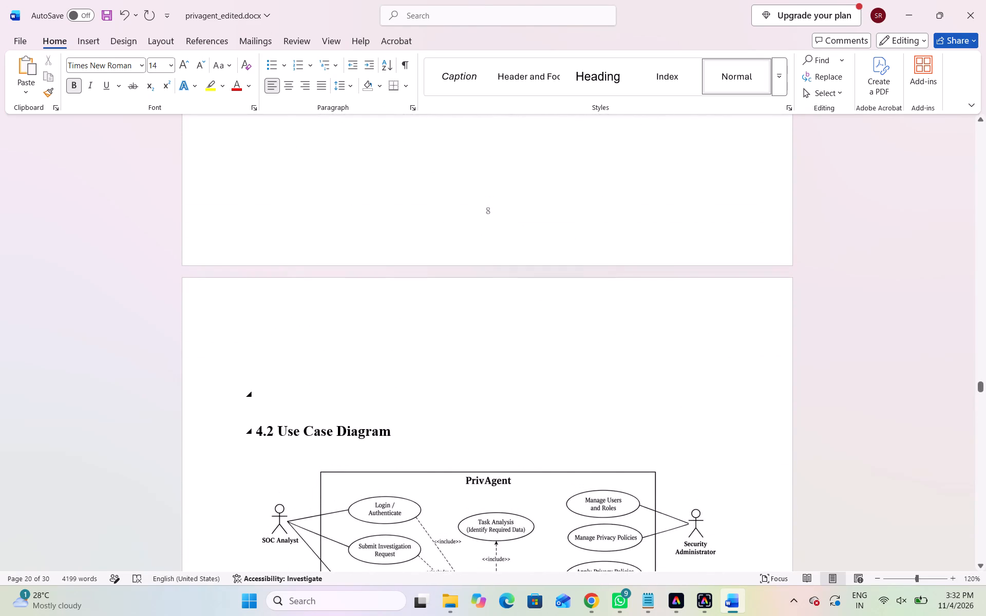
pyautogui.click(274, 410)
pyautogui.press('BackSpace')
pyautogui.press('BackSpace')
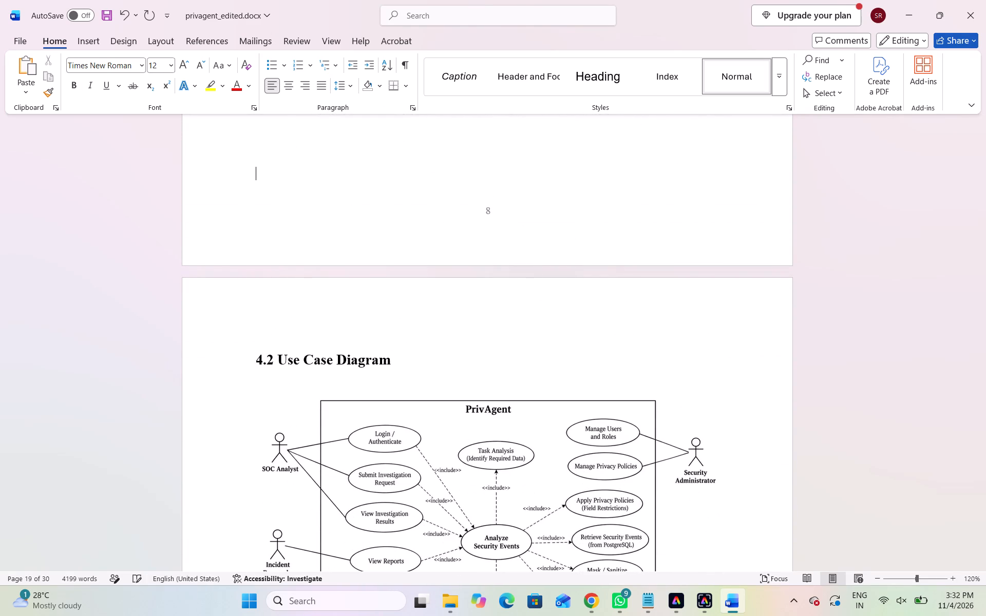
# Insert a blank line before the "4.4 Sequence Diagram" heading to move it onto the same page as its diagram.
pyautogui.scroll(2, 274, 410)
pyautogui.scroll(5, 272, 471)
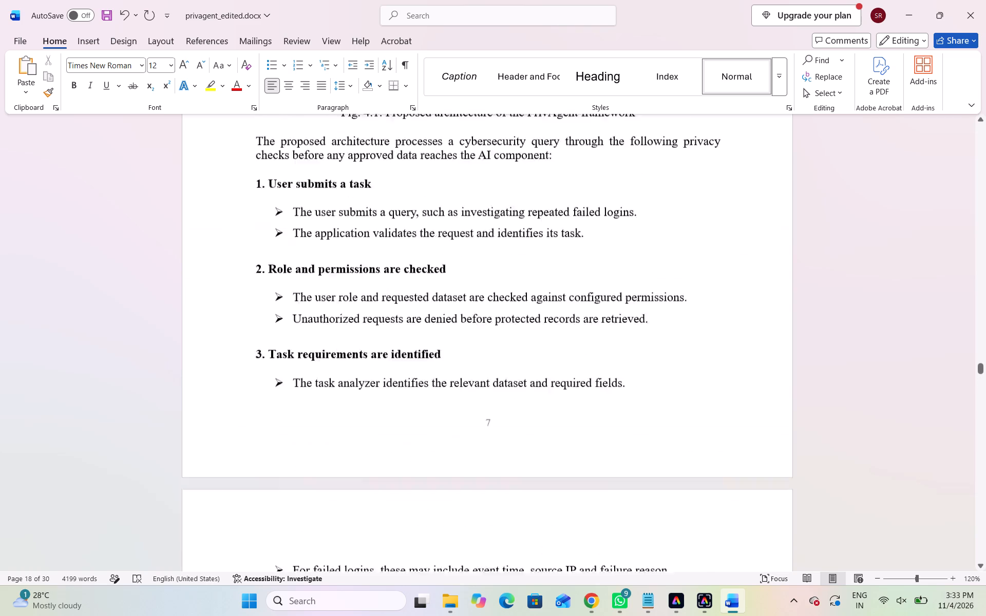
pyautogui.scroll(7, 272, 471)
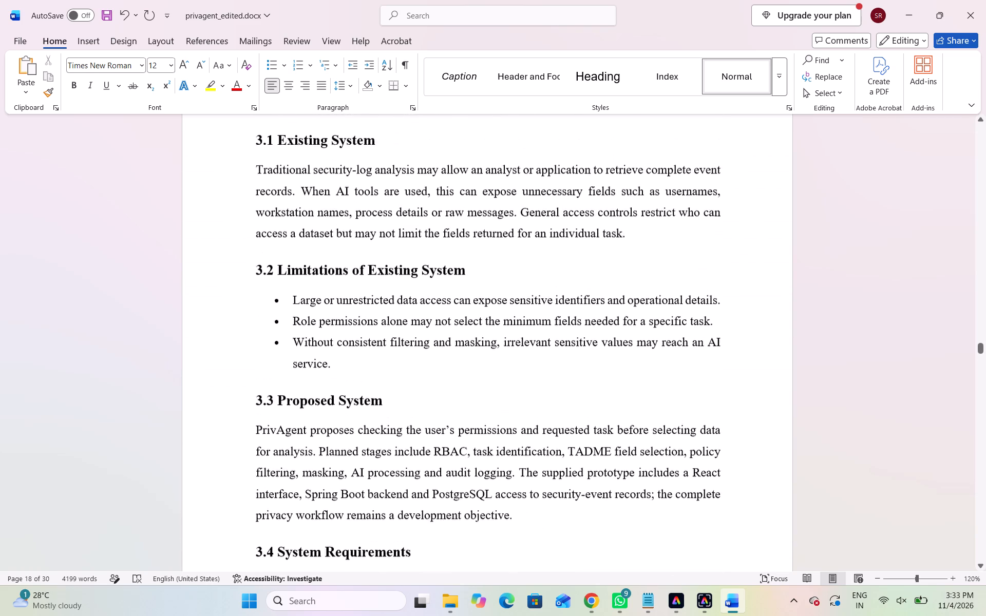
pyautogui.scroll(2, 272, 471)
pyautogui.scroll(-17, 272, 471)
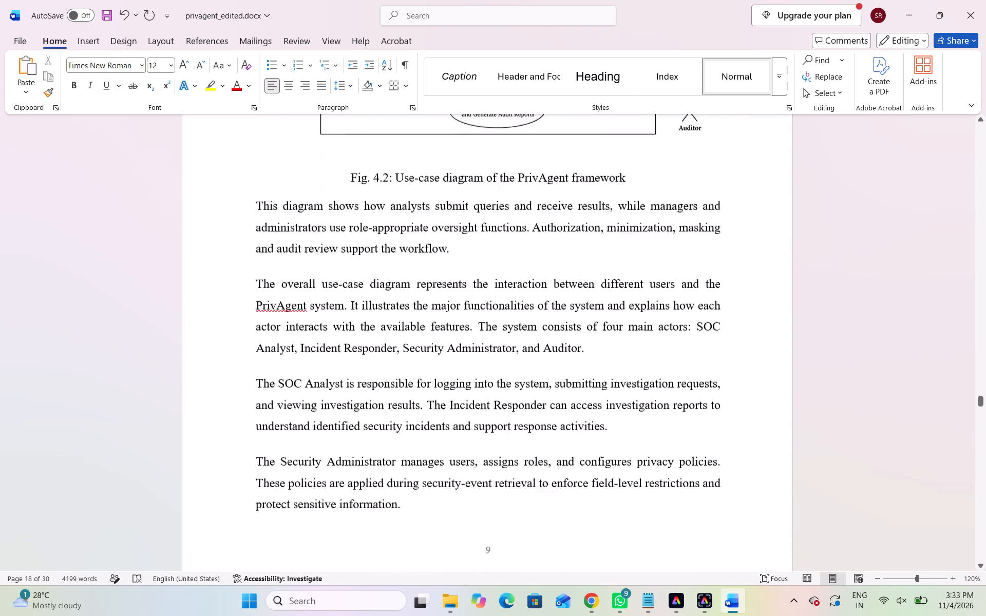
pyautogui.scroll(-2, 272, 471)
pyautogui.scroll(-5, 349, 409)
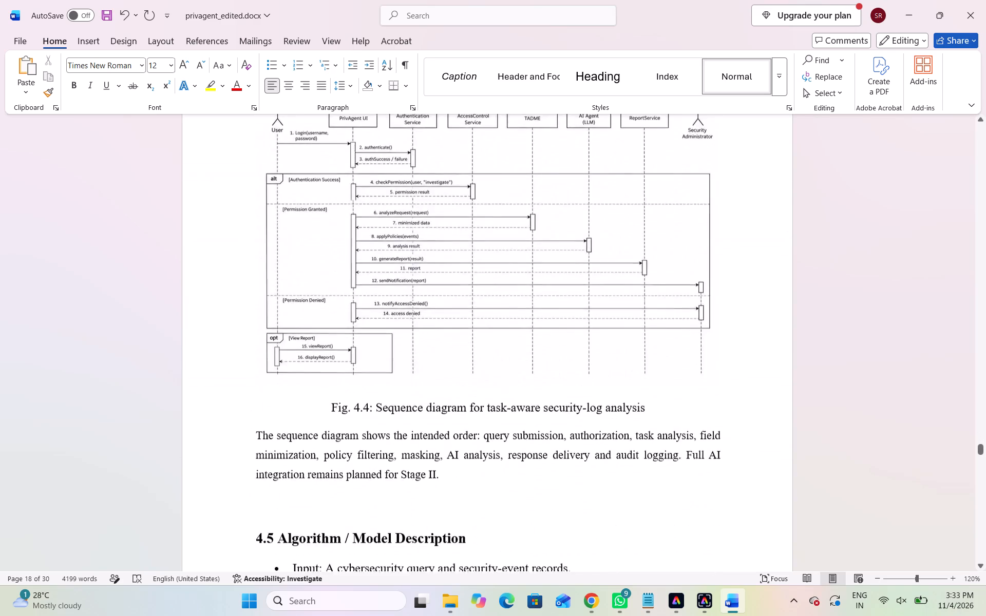
pyautogui.scroll(2, 349, 409)
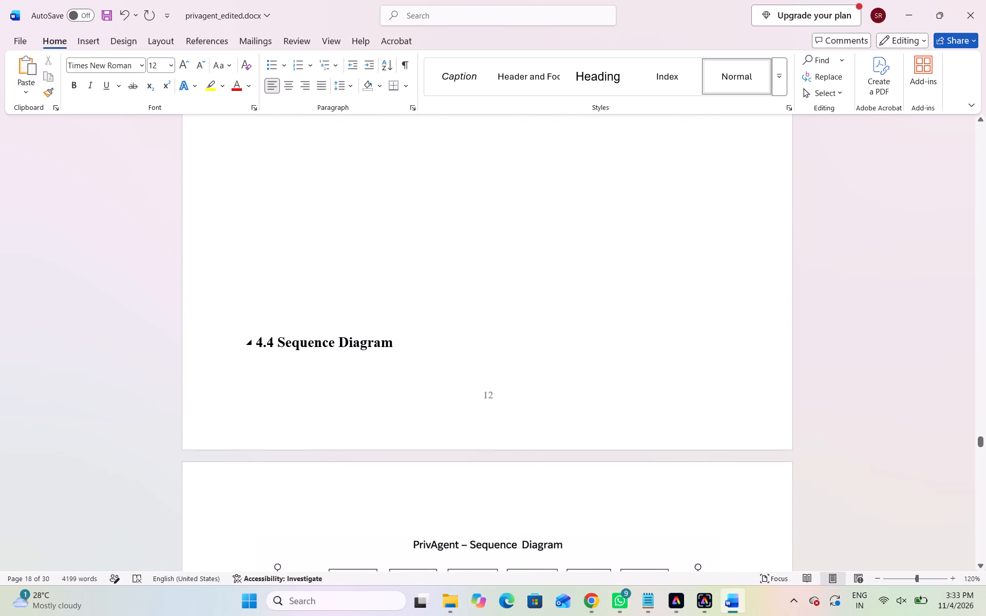
pyautogui.click(257, 341)
pyautogui.press('Return')
pyautogui.scroll(-3, 257, 341)
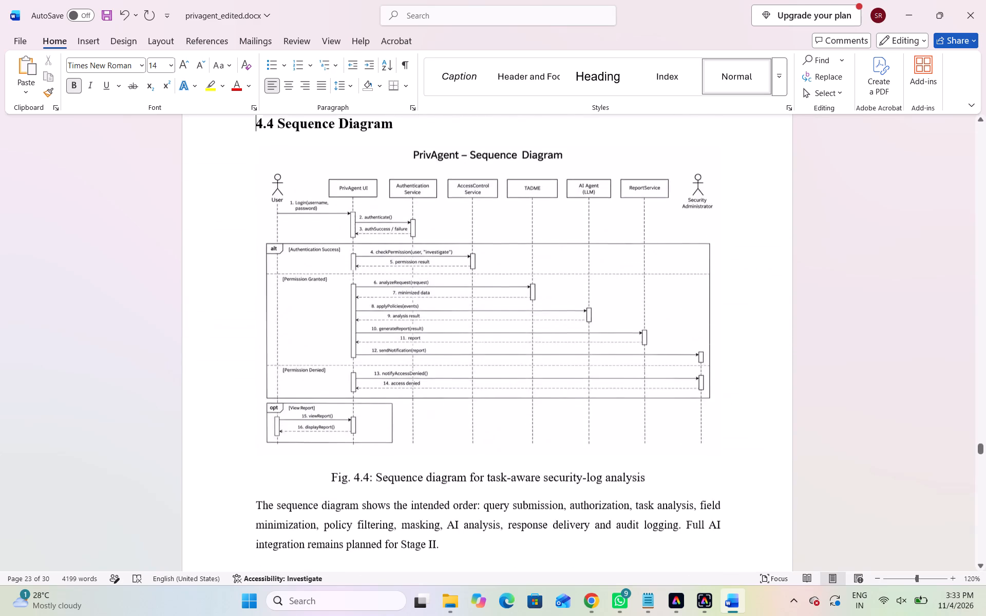
# Look through the layout of Section 4.6, the certificate and declaration pages, and the references.
pyautogui.scroll(-2, 299, 284)
pyautogui.scroll(-4, 400, 309)
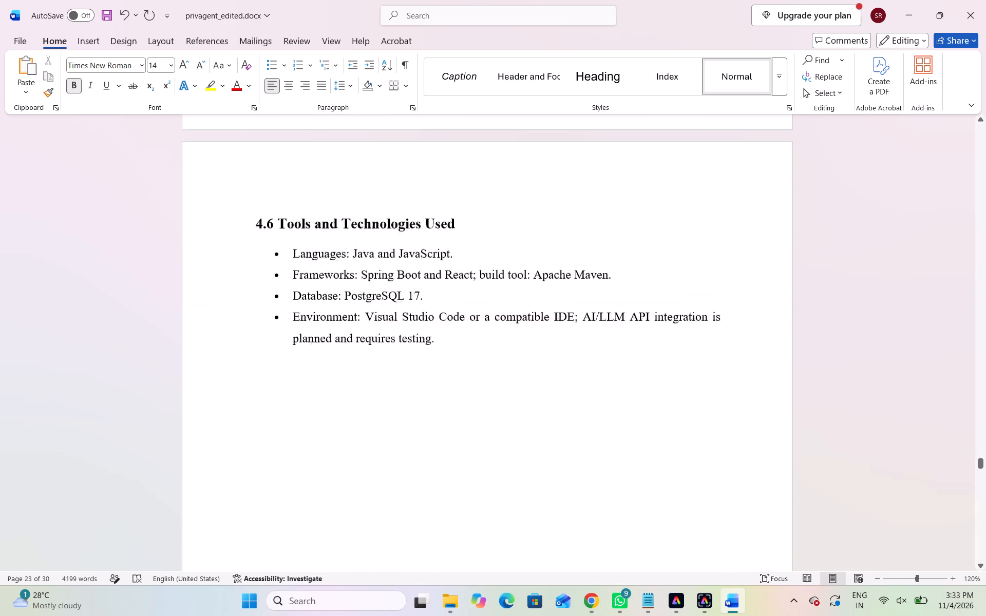
pyautogui.scroll(-4, 400, 309)
pyautogui.scroll(2, 400, 309)
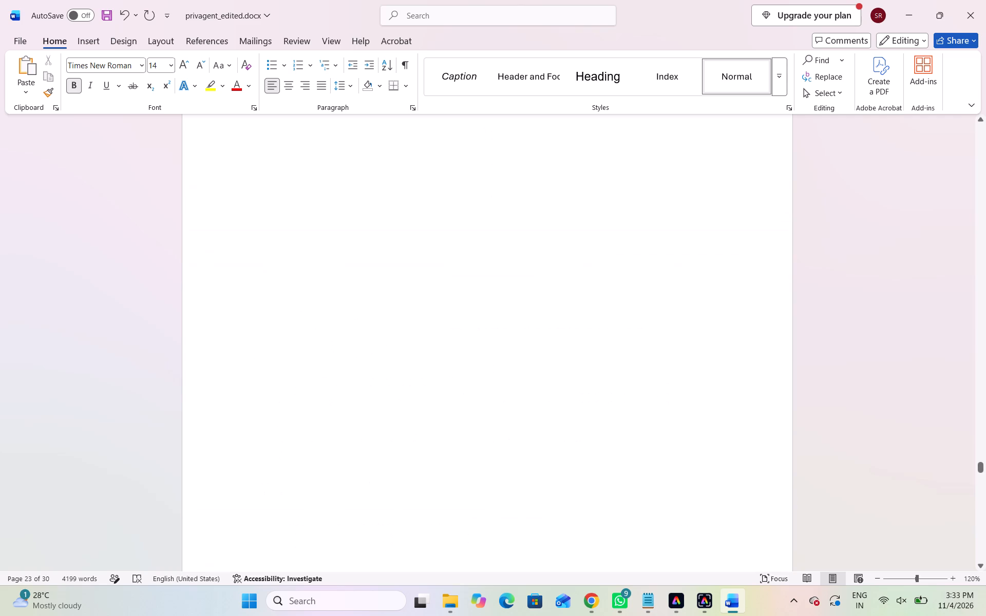
pyautogui.scroll(2, 400, 309)
pyautogui.scroll(20, 373, 367)
pyautogui.scroll(6, 373, 367)
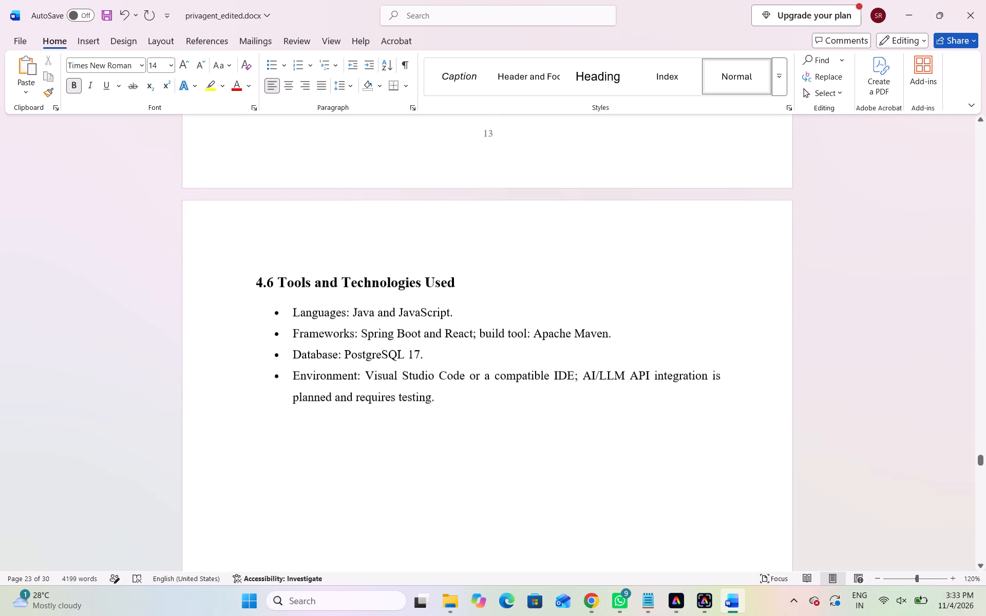
pyautogui.scroll(20, 373, 367)
pyautogui.scroll(20, 373, 367)
pyautogui.scroll(20, 373, 367)
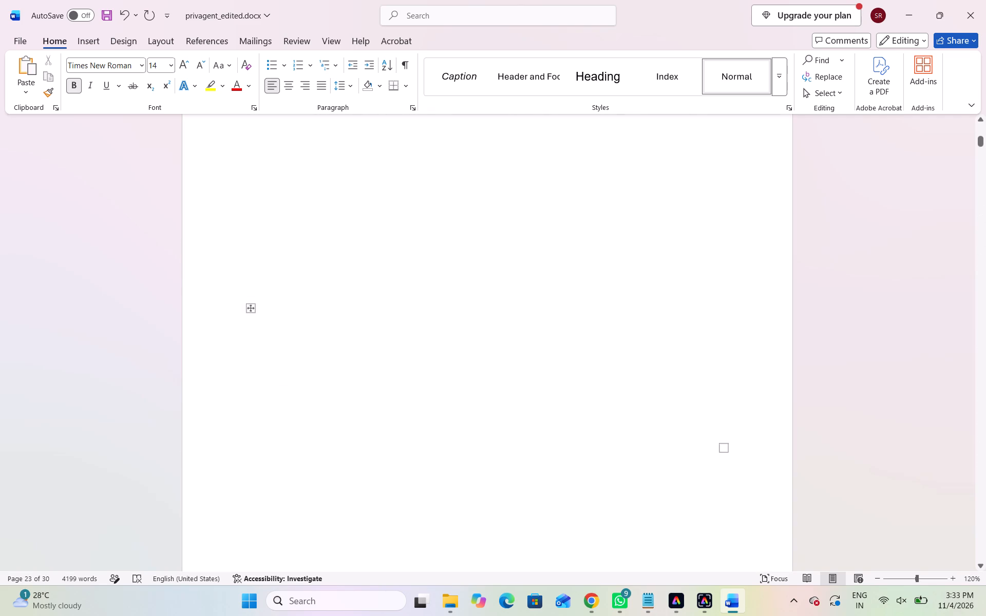
pyautogui.scroll(12, 373, 367)
pyautogui.scroll(-3, 480, 377)
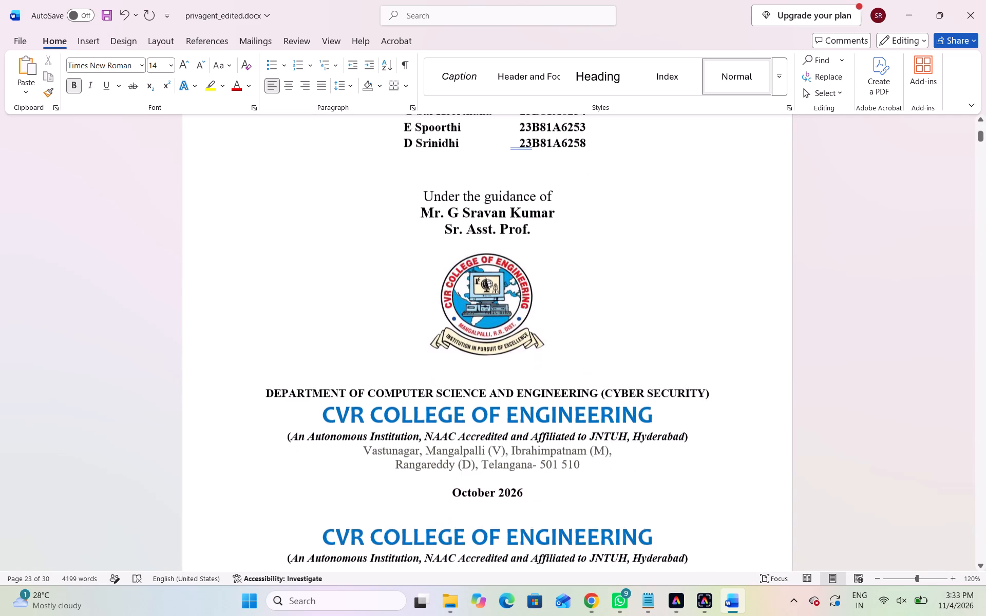
pyautogui.scroll(-4, 480, 377)
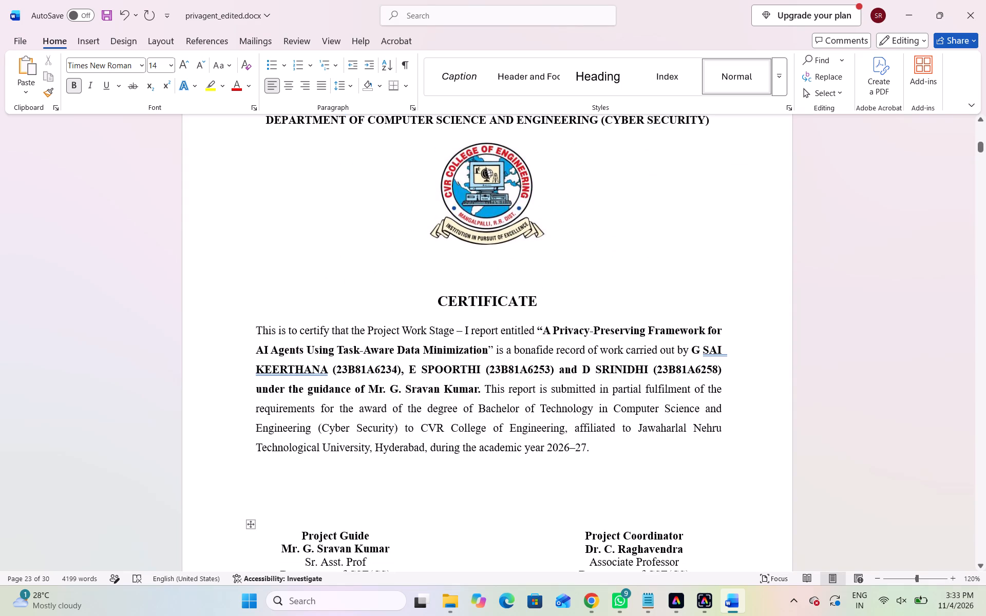
pyautogui.click(631, 298)
pyautogui.click(615, 331)
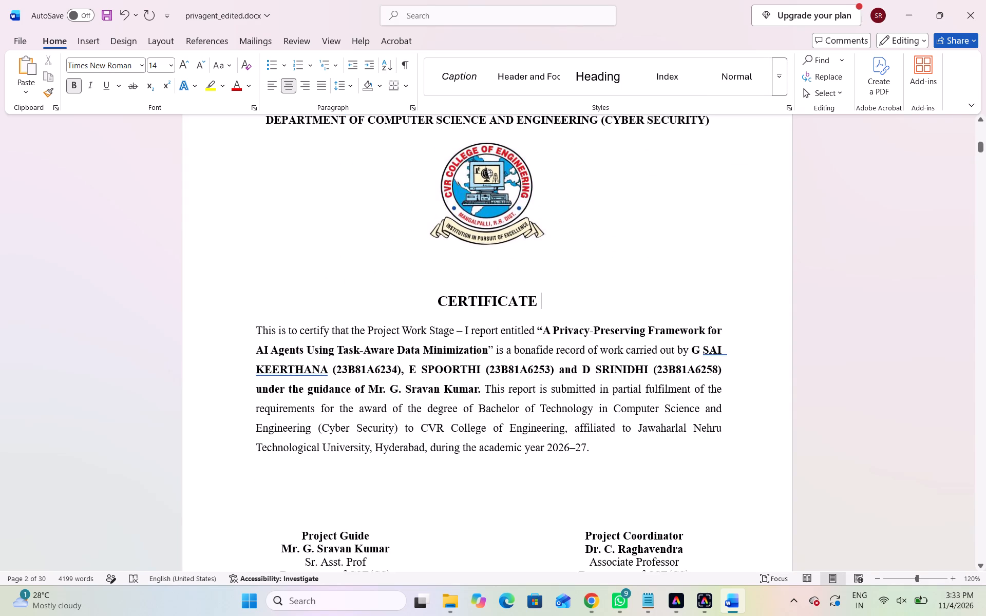
pyautogui.scroll(-4, 577, 409)
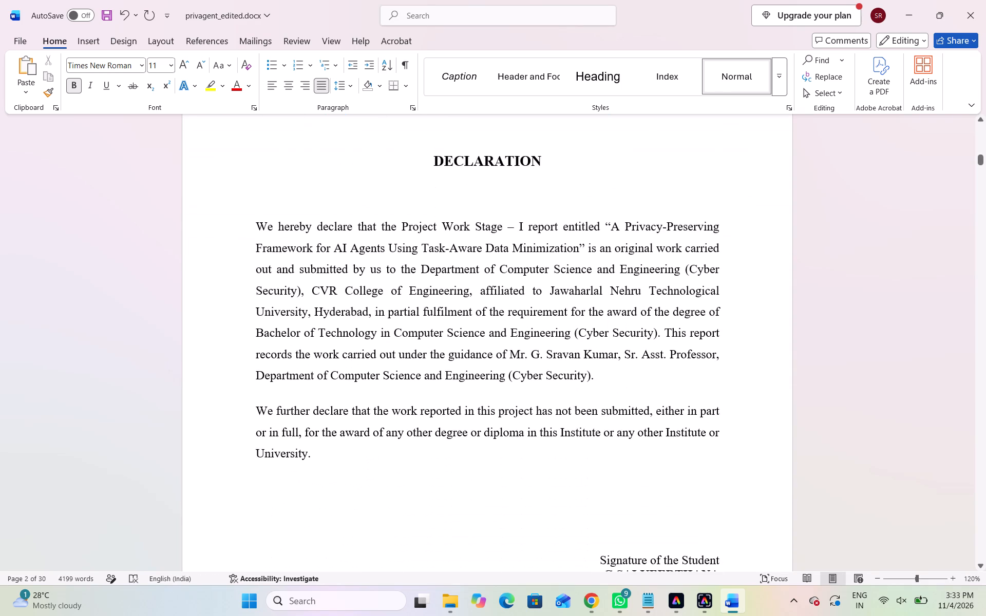
pyautogui.scroll(-1, 522, 433)
pyautogui.scroll(-20, 522, 433)
pyautogui.scroll(-9, 522, 433)
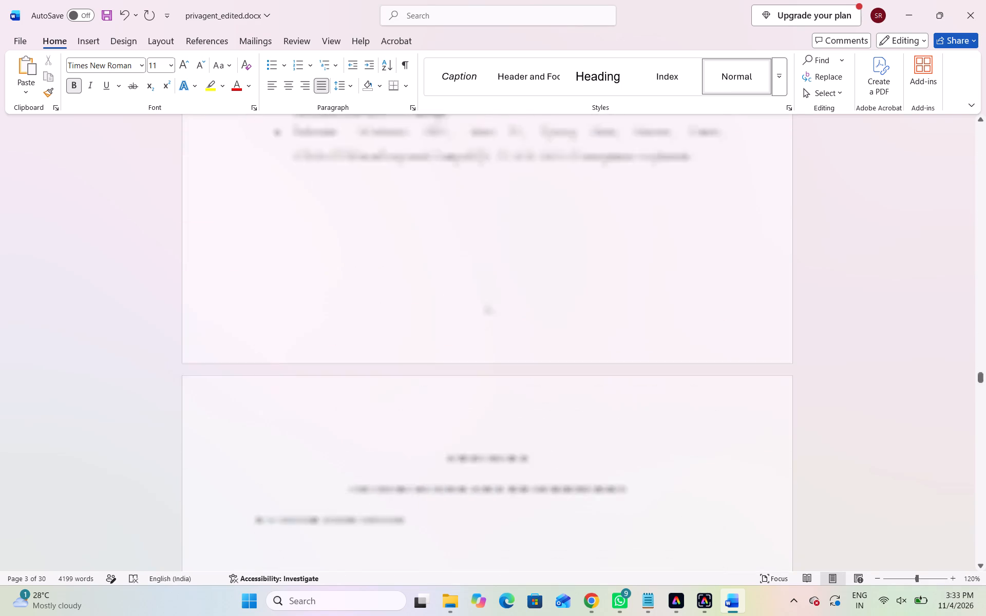
pyautogui.scroll(-19, 522, 433)
pyautogui.scroll(20, 578, 312)
pyautogui.scroll(6, 578, 312)
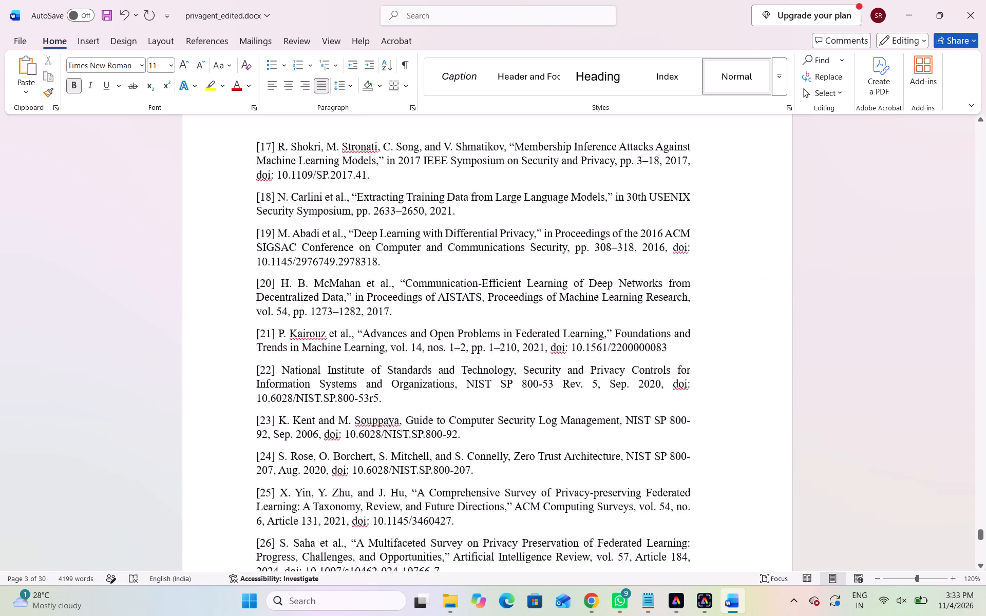
# Review the layout of the class diagram description and the page break before the "4.4 Sequence Diagram" heading.
pyautogui.scroll(20, 578, 312)
pyautogui.scroll(20, 578, 312)
pyautogui.scroll(20, 578, 312)
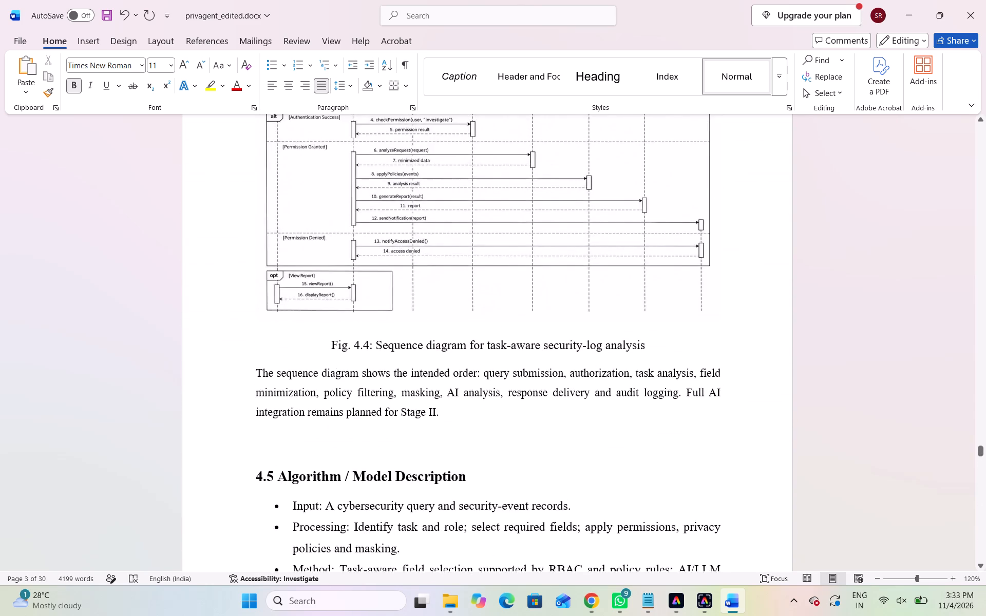
pyautogui.scroll(5, 578, 312)
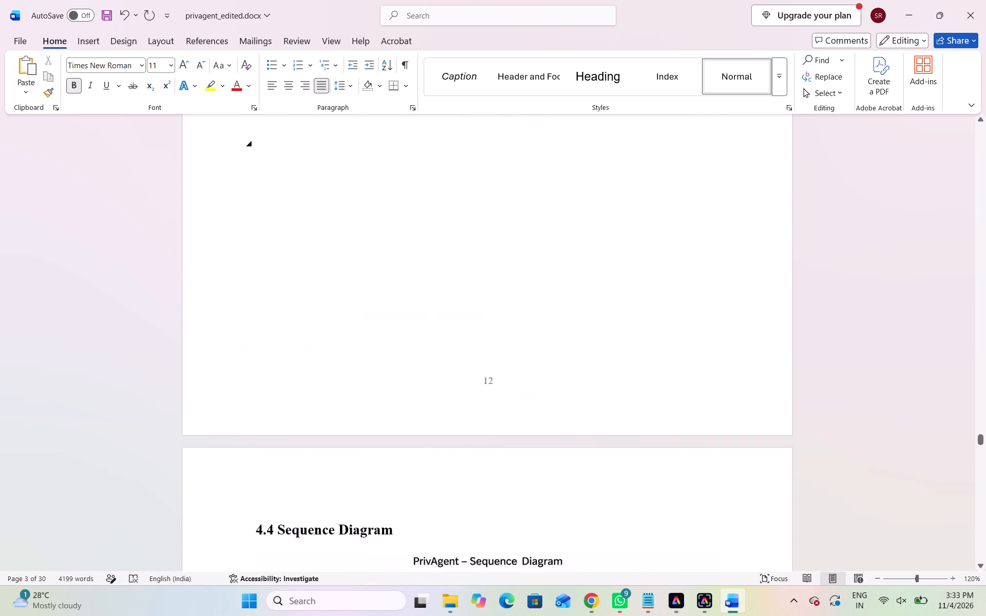
pyautogui.scroll(6, 578, 312)
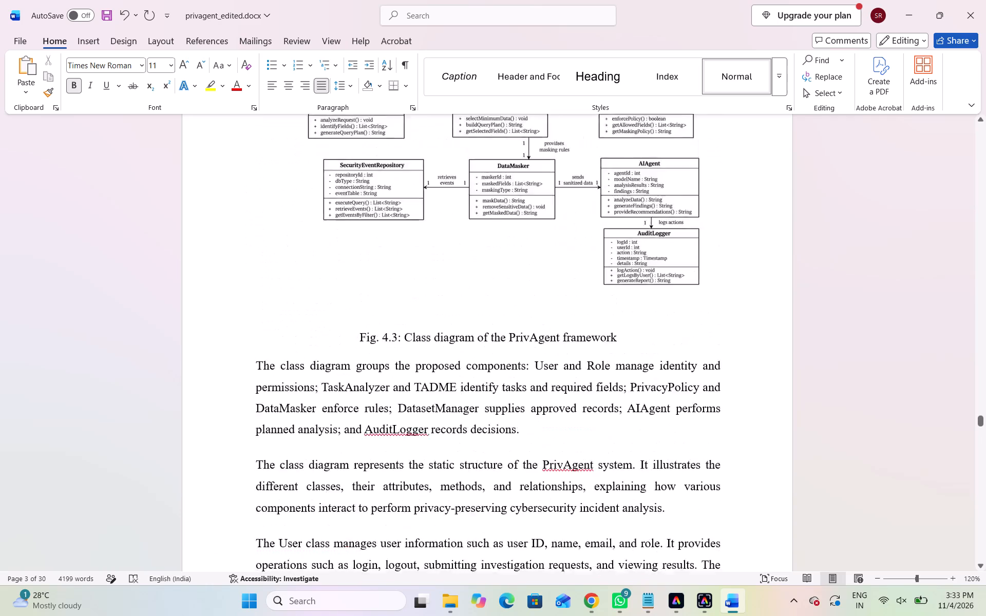
pyautogui.scroll(1, 578, 312)
pyautogui.scroll(-3, 578, 312)
pyautogui.scroll(-2, 541, 407)
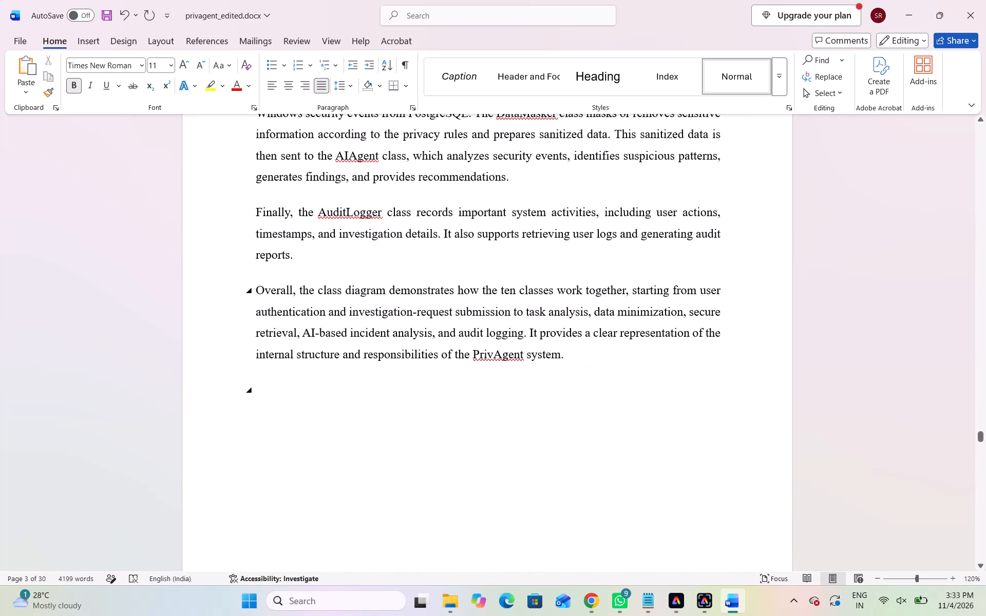
pyautogui.scroll(1, 571, 365)
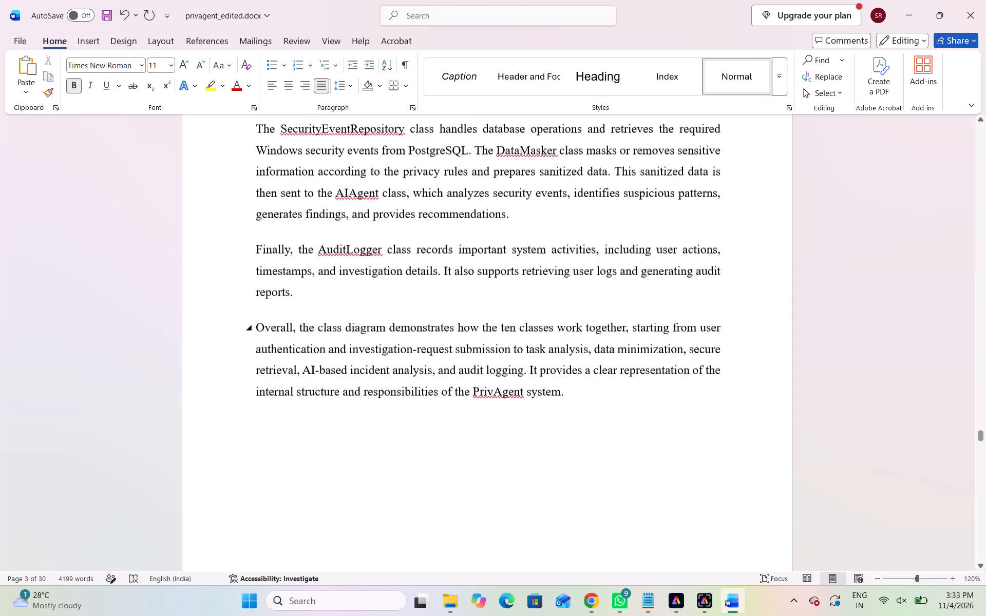
pyautogui.scroll(1, 571, 365)
pyautogui.scroll(-1, 605, 326)
pyautogui.scroll(1, 602, 445)
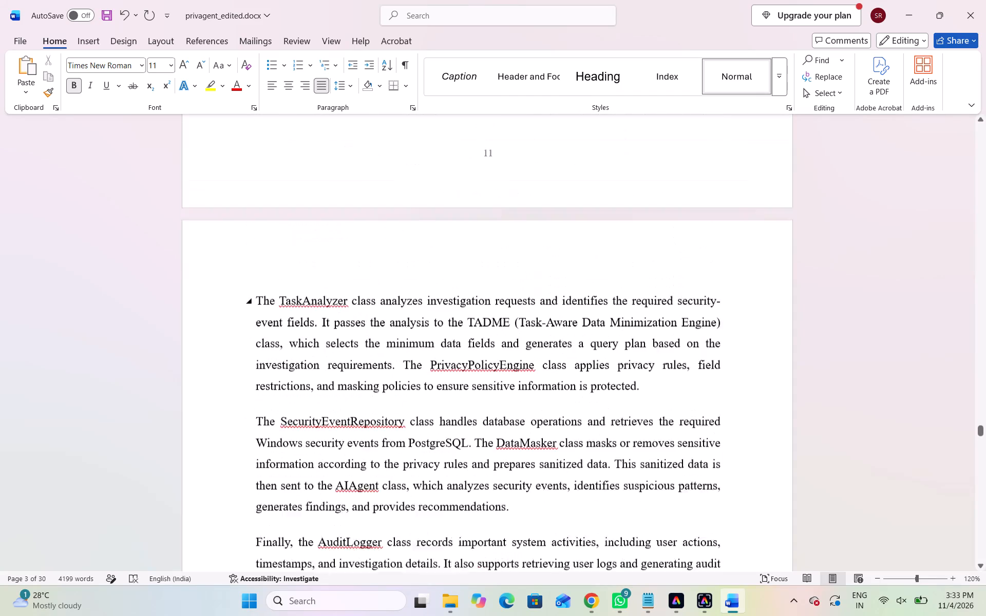
pyautogui.scroll(1, 602, 445)
pyautogui.scroll(-1, 602, 445)
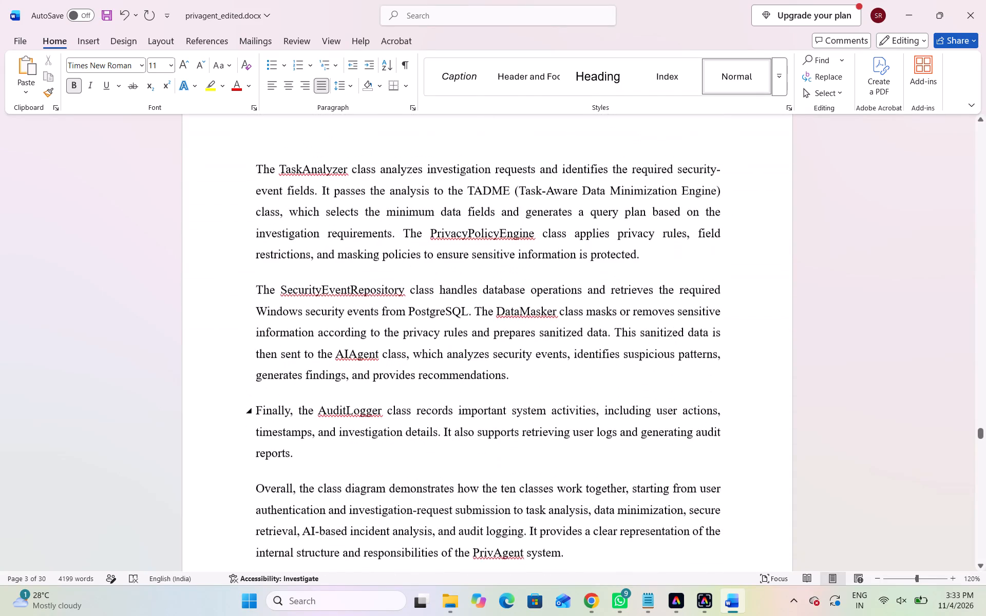
pyautogui.scroll(5, 566, 488)
pyautogui.scroll(-7, 566, 488)
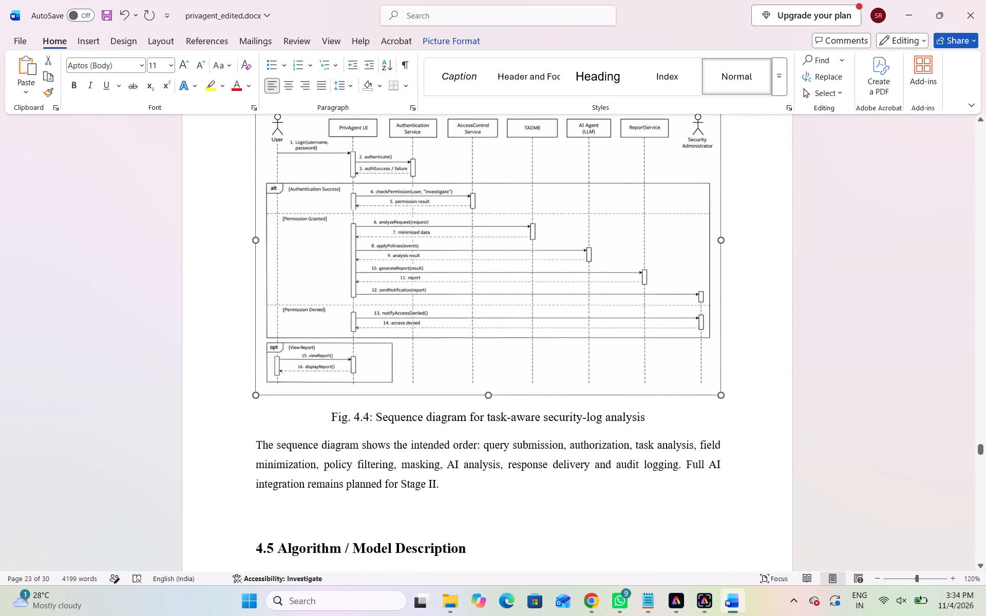
pyautogui.scroll(-1, 499, 505)
pyautogui.click(446, 365)
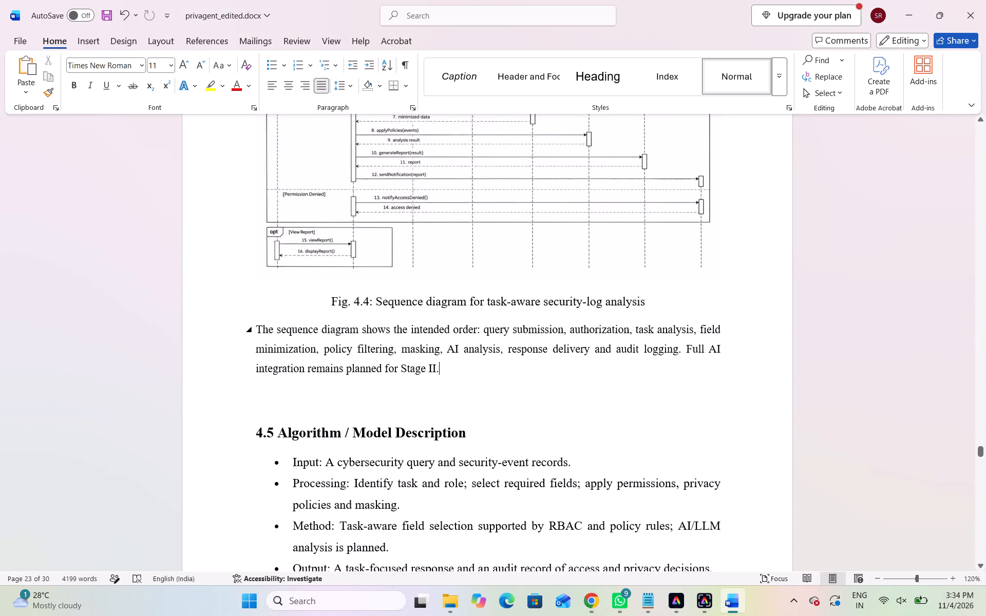
pyautogui.press('Return')
pyautogui.hotkey('ctrl', 'v')
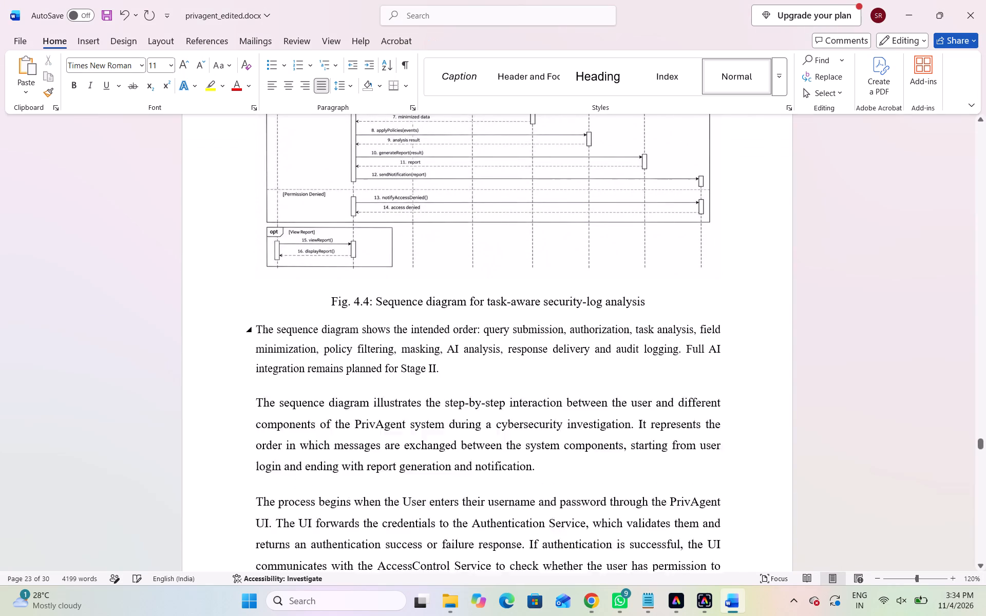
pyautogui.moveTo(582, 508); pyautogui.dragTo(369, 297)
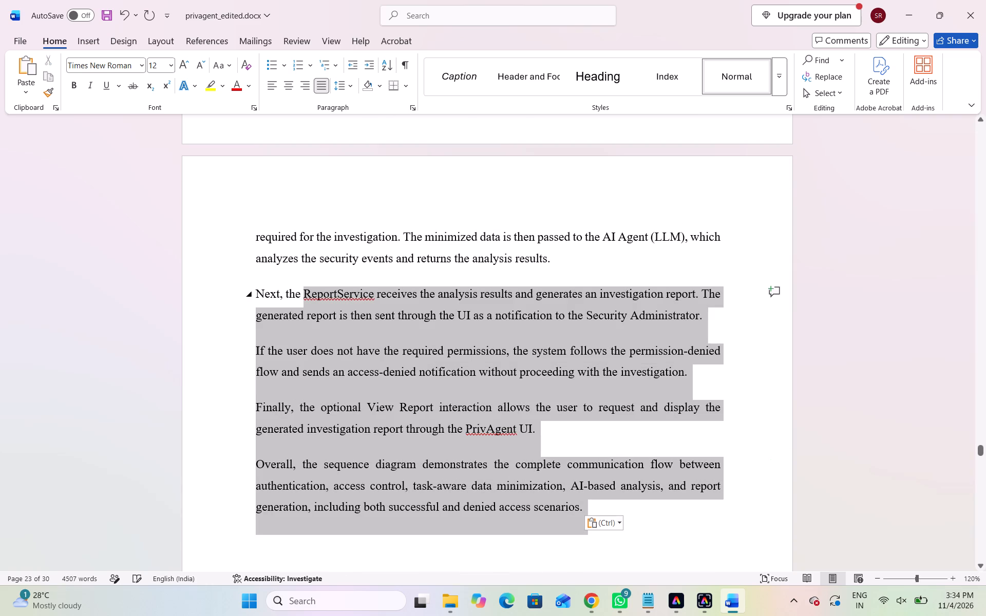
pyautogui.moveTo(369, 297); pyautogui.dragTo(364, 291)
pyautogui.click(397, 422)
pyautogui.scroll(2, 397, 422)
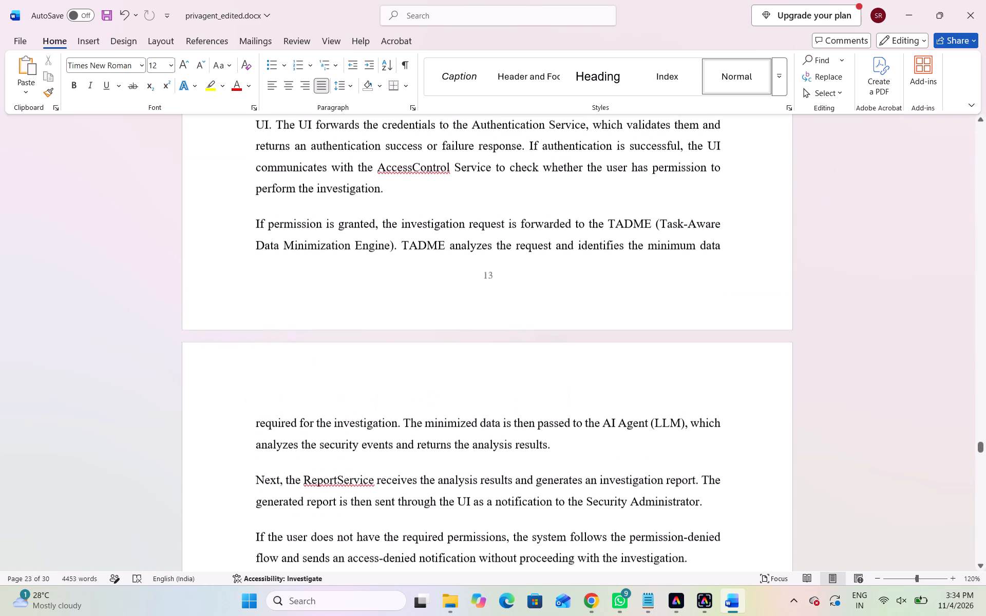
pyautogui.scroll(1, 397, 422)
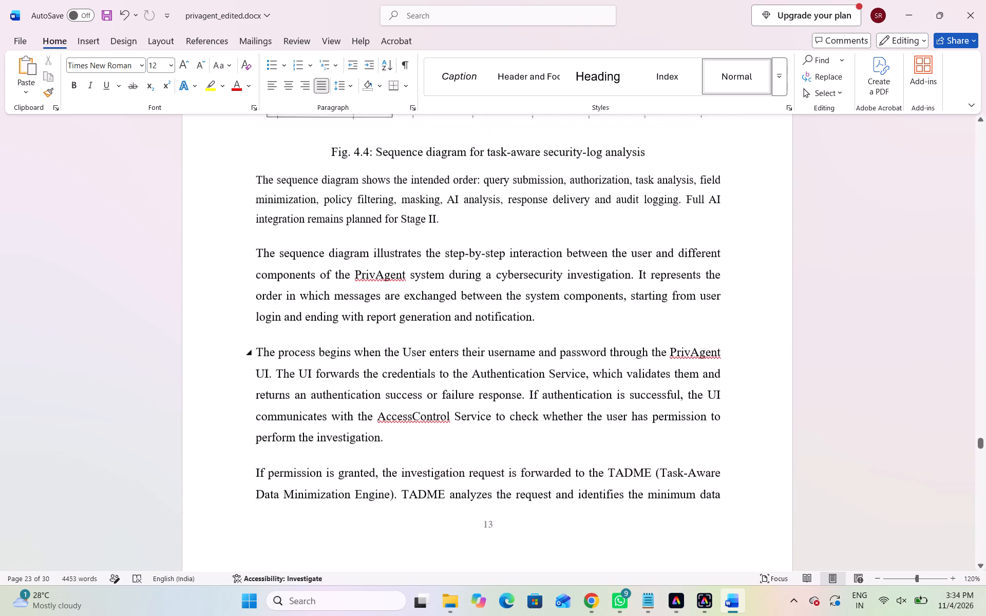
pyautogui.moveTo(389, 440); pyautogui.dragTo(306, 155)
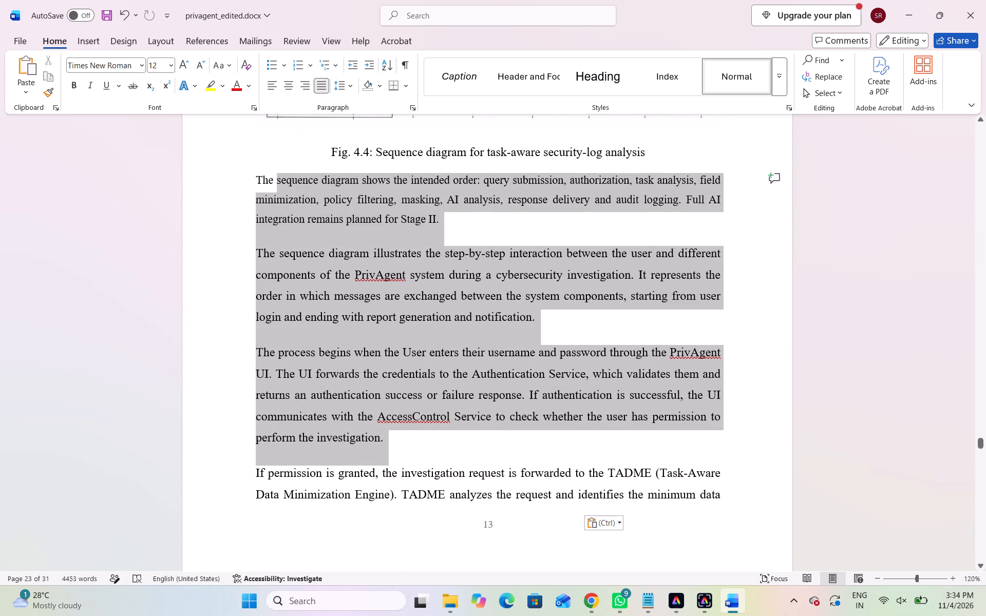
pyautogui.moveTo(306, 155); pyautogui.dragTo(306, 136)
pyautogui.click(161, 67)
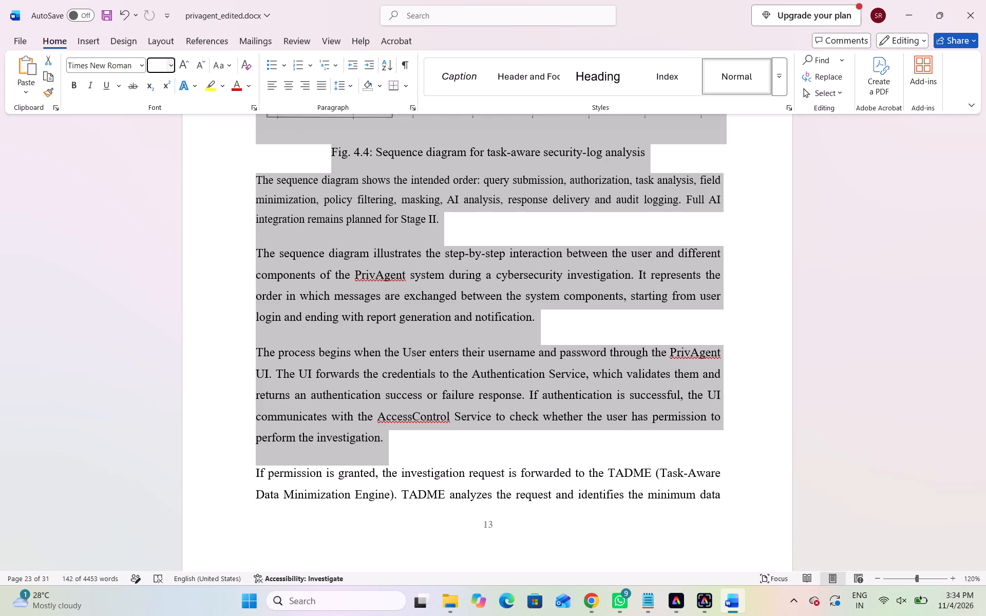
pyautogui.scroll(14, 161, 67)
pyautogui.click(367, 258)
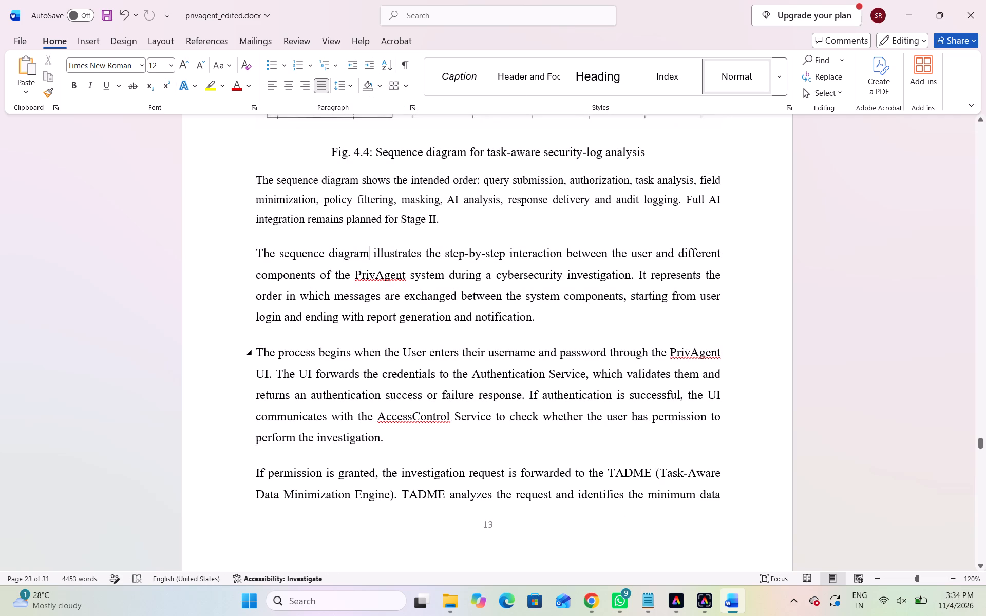
# Set the text from the Fig. 4.4 caption through the paragraph ending "perform the investigation." to 12 pt.
pyautogui.moveTo(384, 440); pyautogui.dragTo(278, 159)
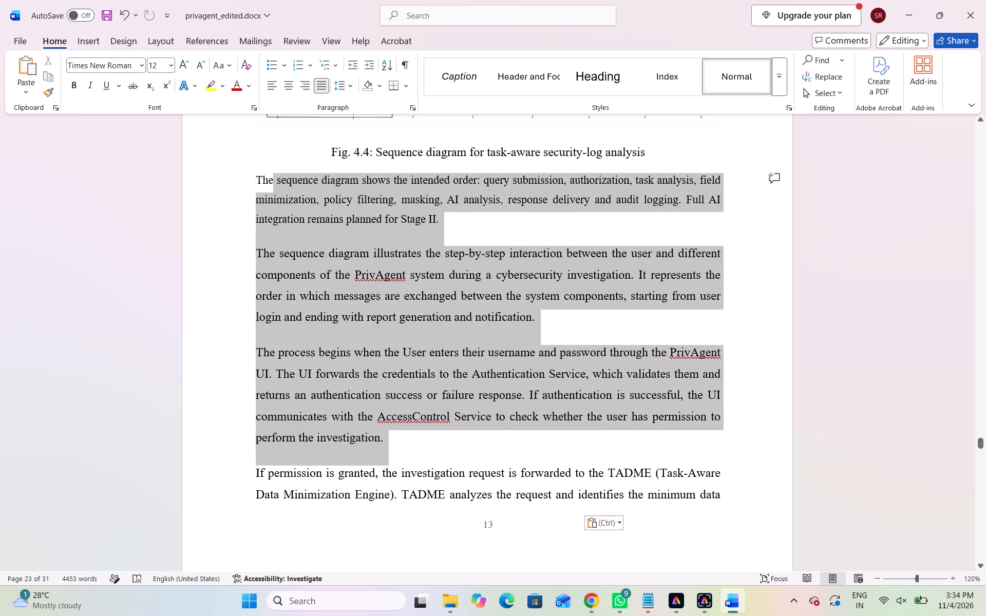
pyautogui.click(157, 65)
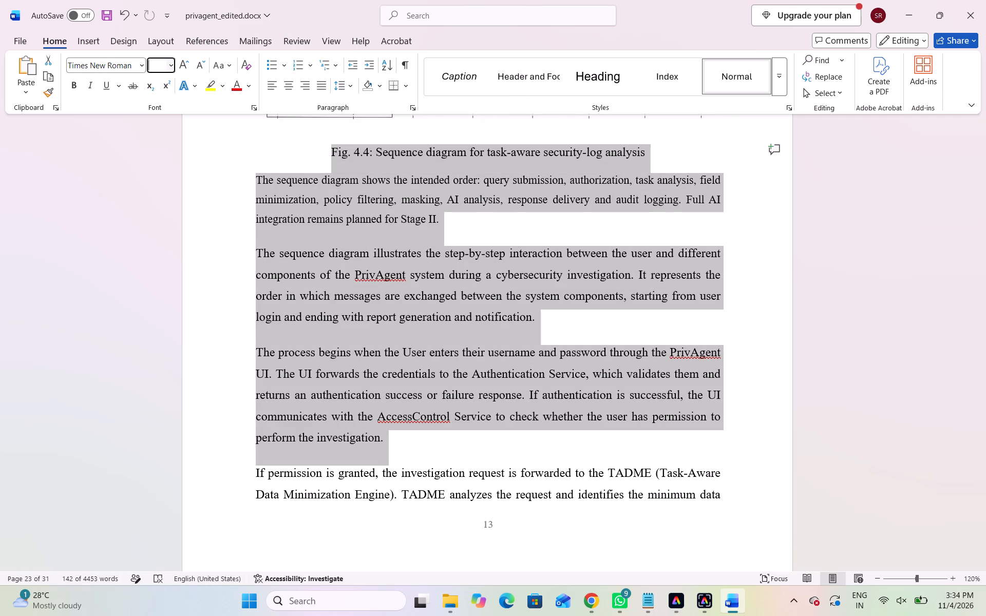
pyautogui.write('12')
pyautogui.press('Return')
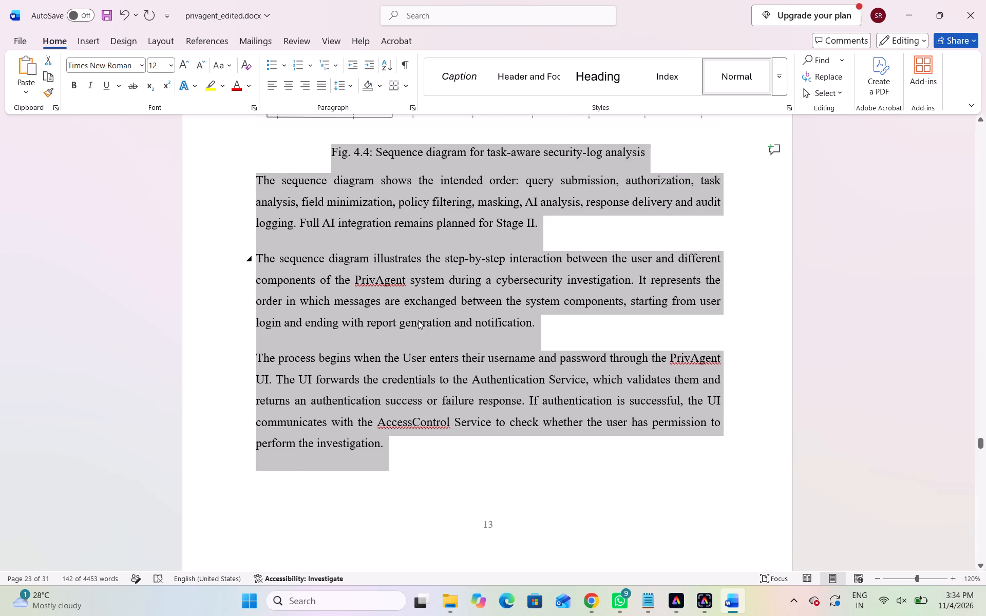
pyautogui.click(418, 328)
# Check the formatting of the sequence diagram description, including the paragraphs continuing on the following page.
pyautogui.scroll(4, 418, 328)
pyautogui.scroll(-5, 418, 328)
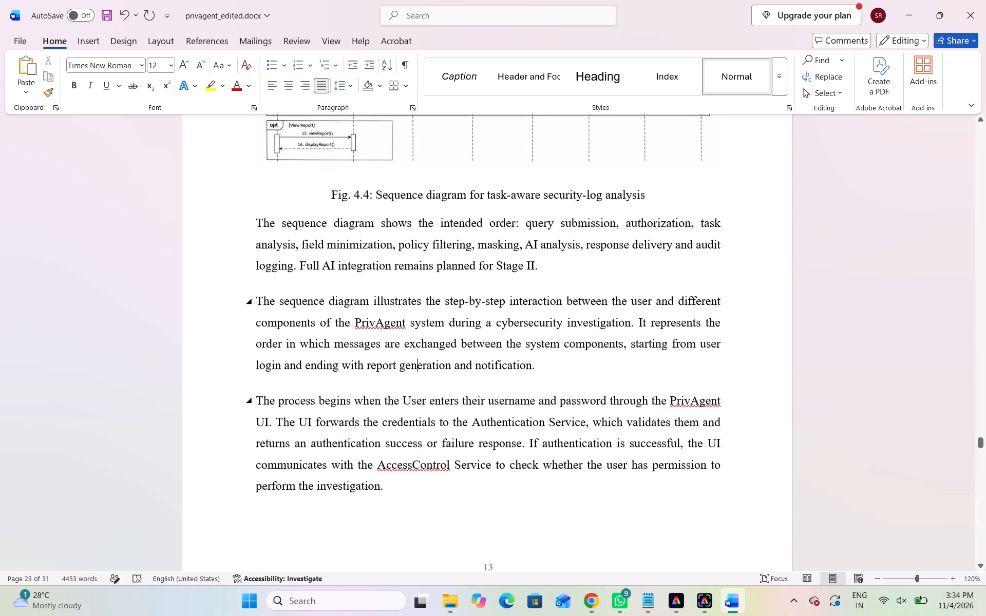
pyautogui.scroll(-1, 441, 458)
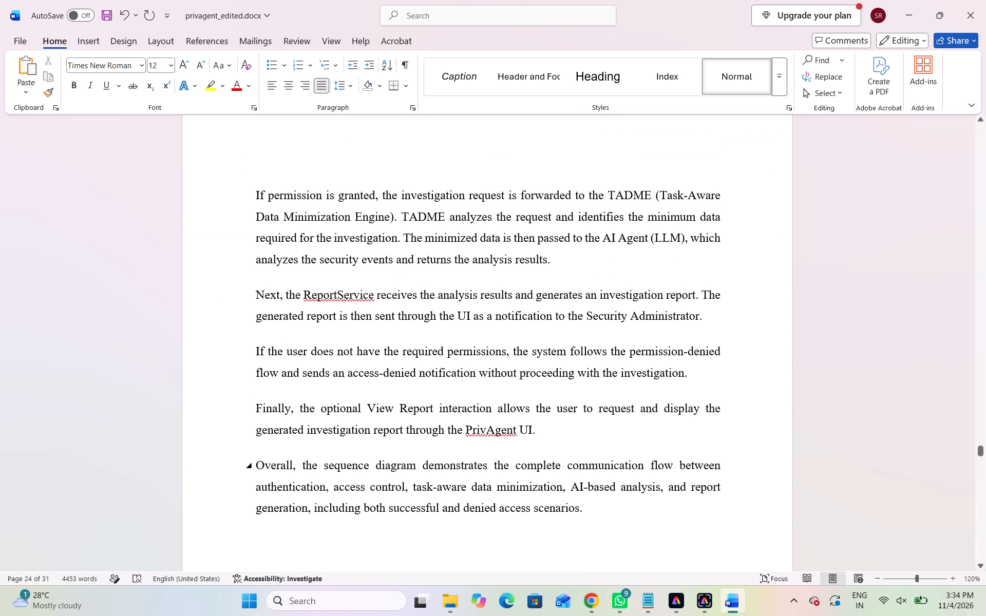
pyautogui.moveTo(601, 515); pyautogui.dragTo(304, 284)
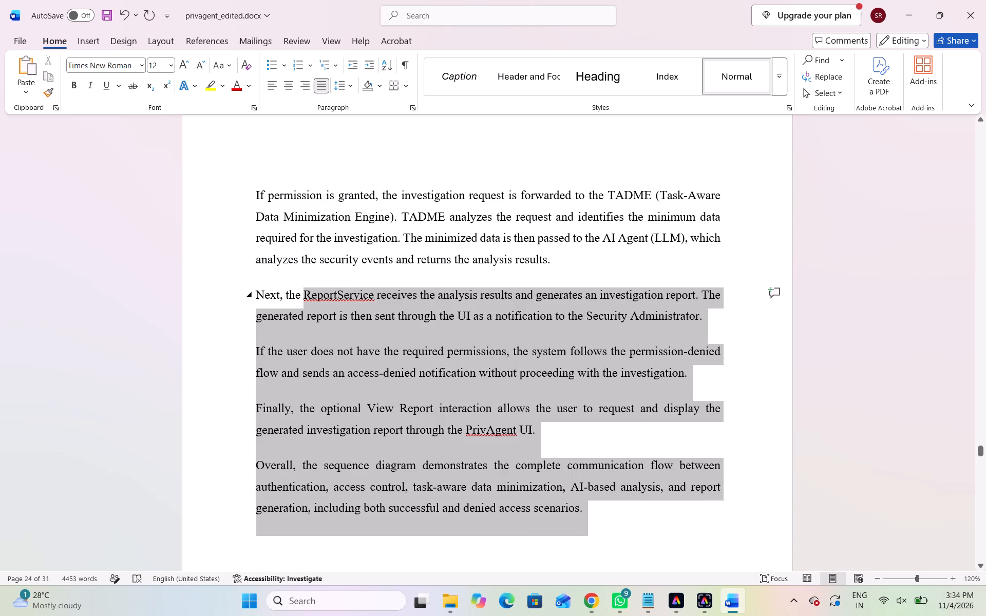
pyautogui.moveTo(304, 284); pyautogui.dragTo(266, 225)
pyautogui.click(385, 366)
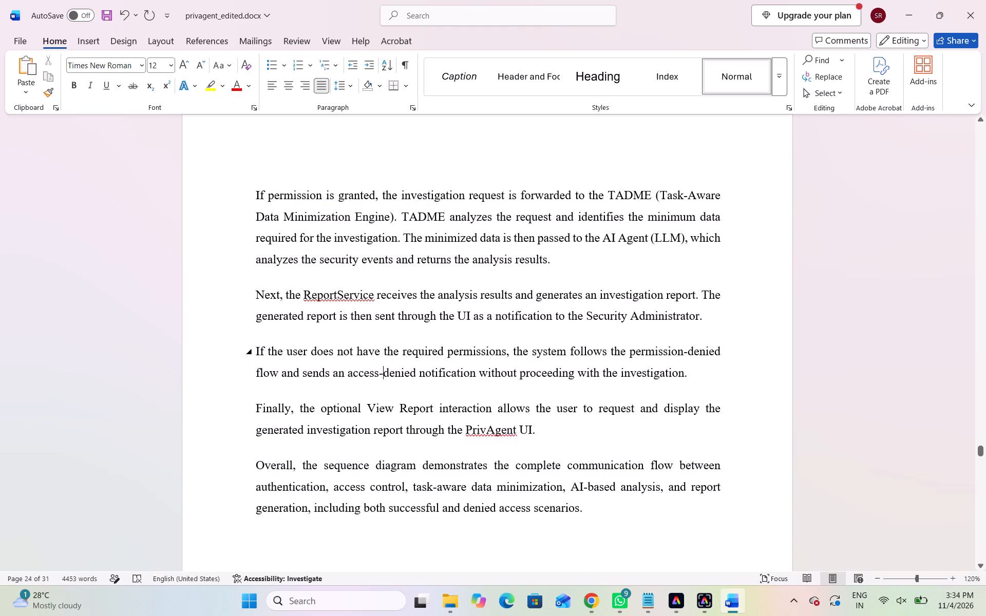
# Insert three blank lines before the "4.3 Class Diagram" heading to move it onto the page with its diagram.
pyautogui.scroll(1, 466, 374)
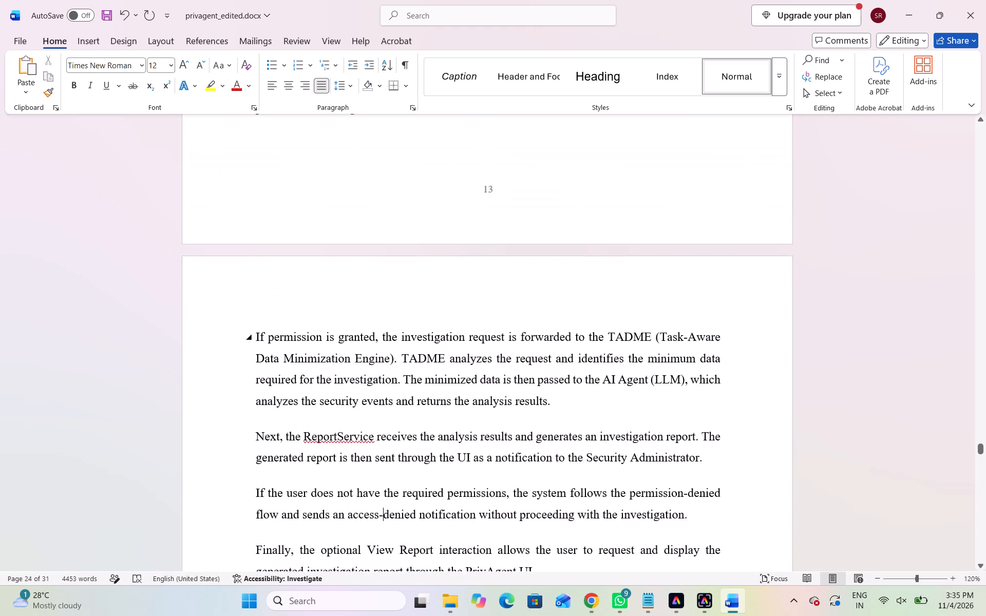
pyautogui.scroll(7, 466, 374)
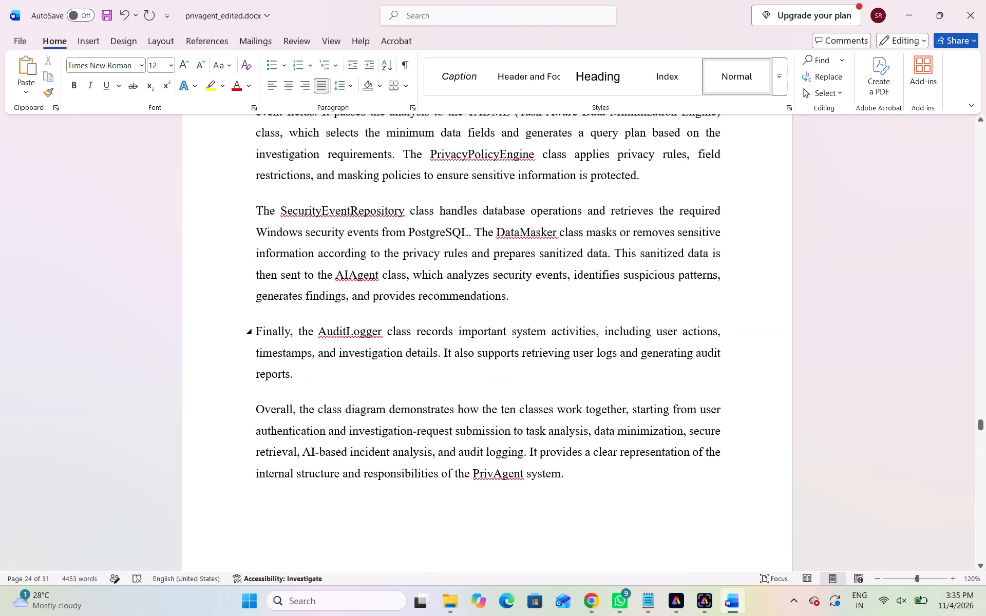
pyautogui.scroll(3, 466, 374)
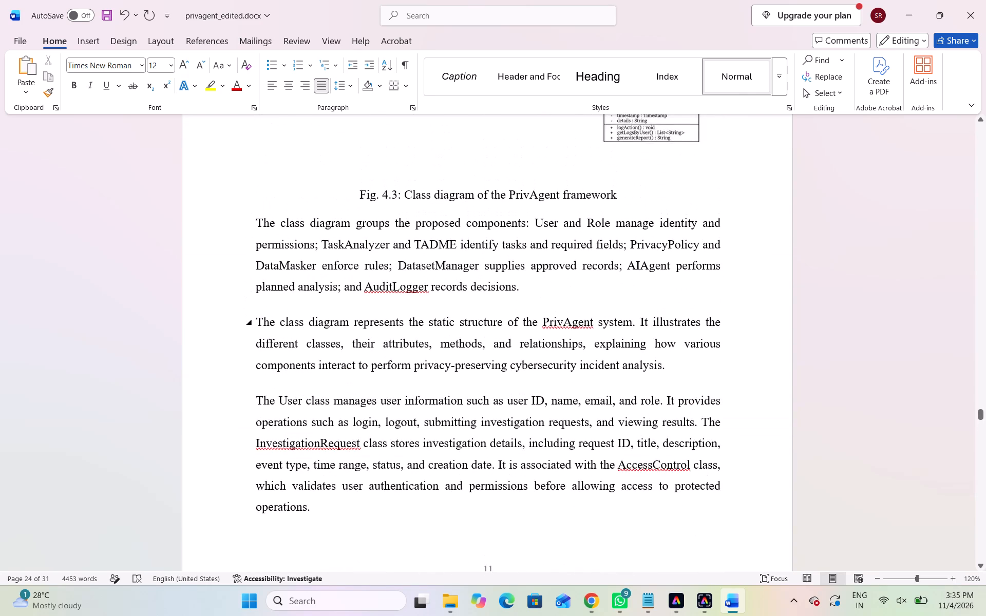
pyautogui.scroll(6, 466, 374)
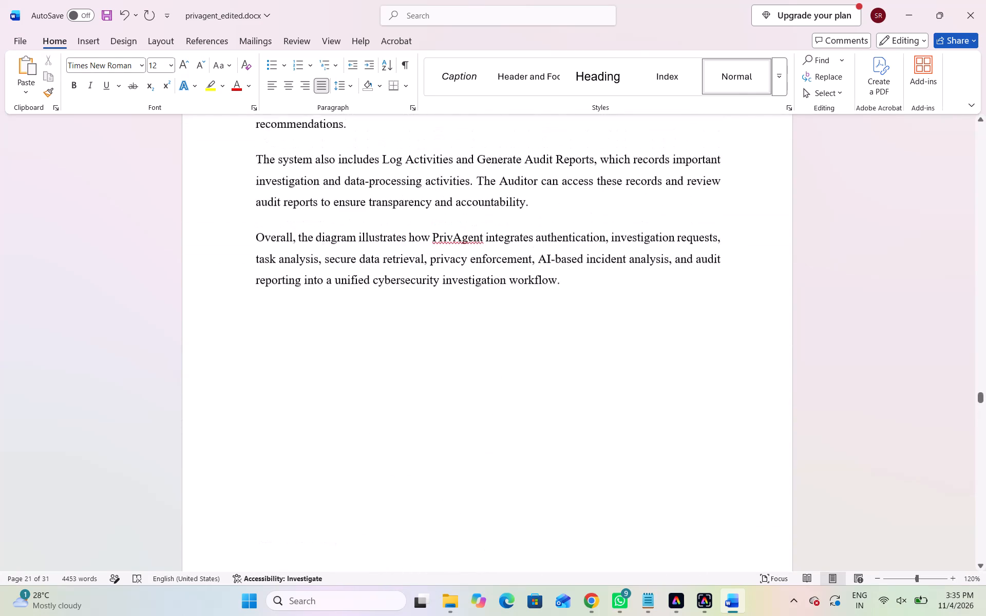
pyautogui.scroll(-3, 466, 374)
pyautogui.scroll(2, 367, 239)
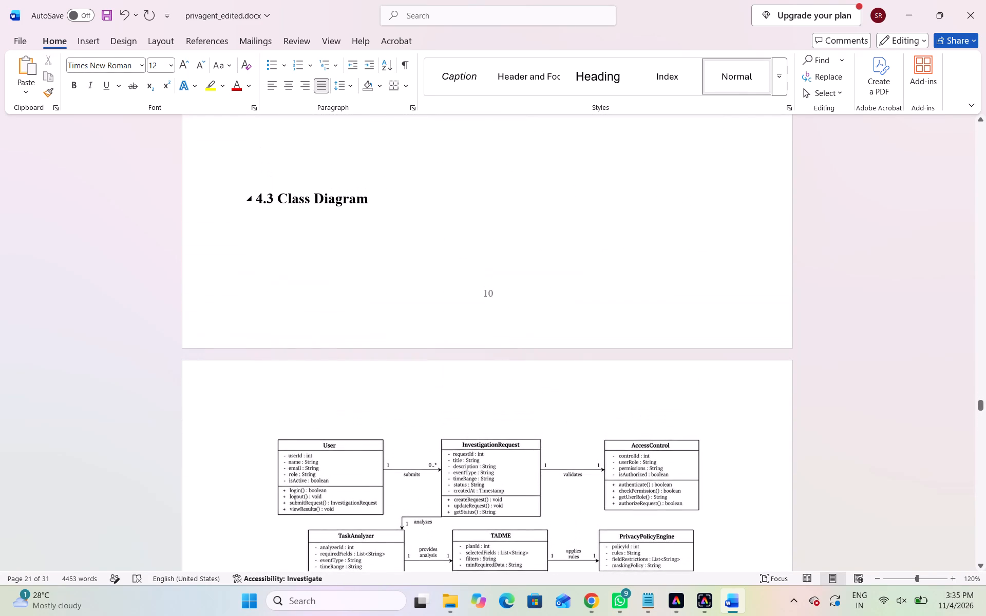
pyautogui.click(256, 195)
pyautogui.press('Return')
pyautogui.press('Return')
pyautogui.press('Return')
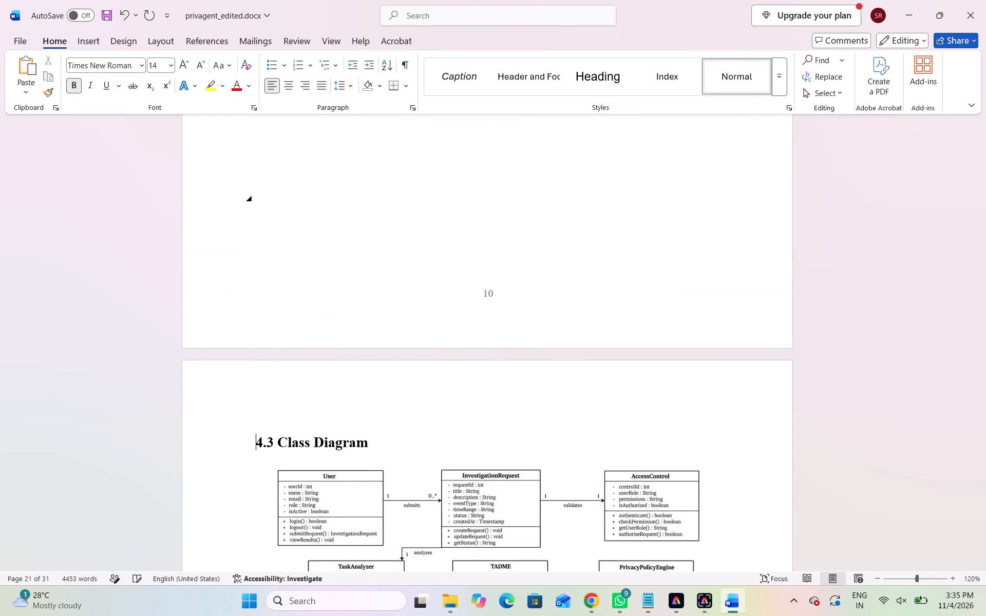
# Apply 1.5 line spacing to the four description paragraphs below the Fig. 4.2 caption, ending "protect sensitive information.".
pyautogui.scroll(4, 256, 195)
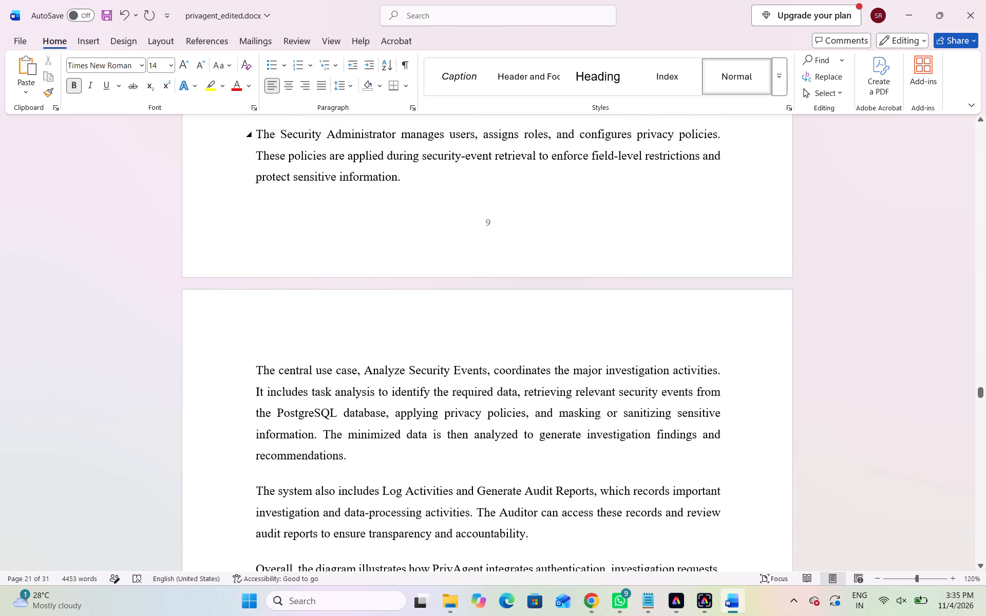
pyautogui.scroll(13, 256, 195)
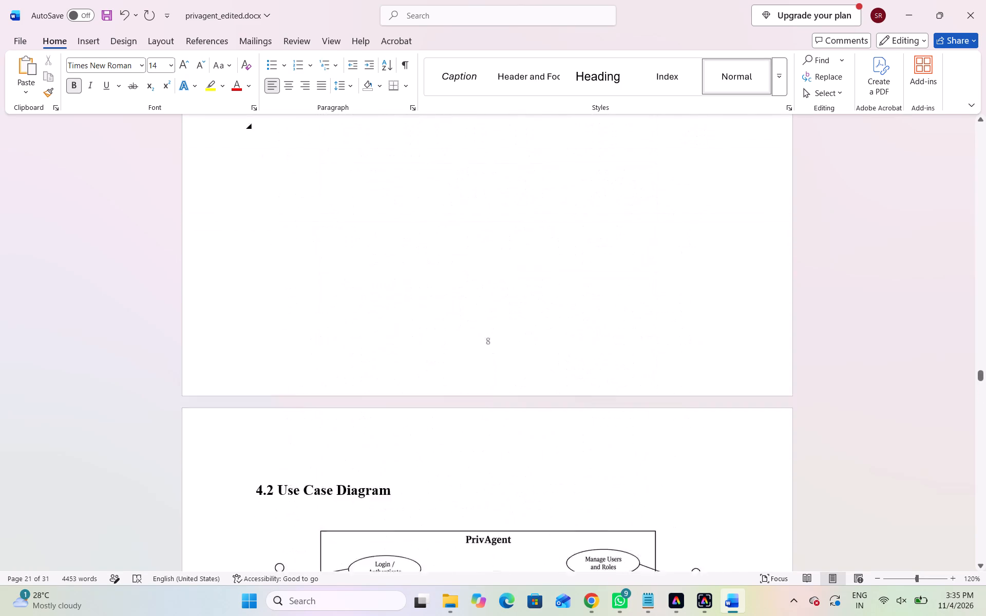
pyautogui.scroll(1, 256, 195)
pyautogui.scroll(-1, 256, 195)
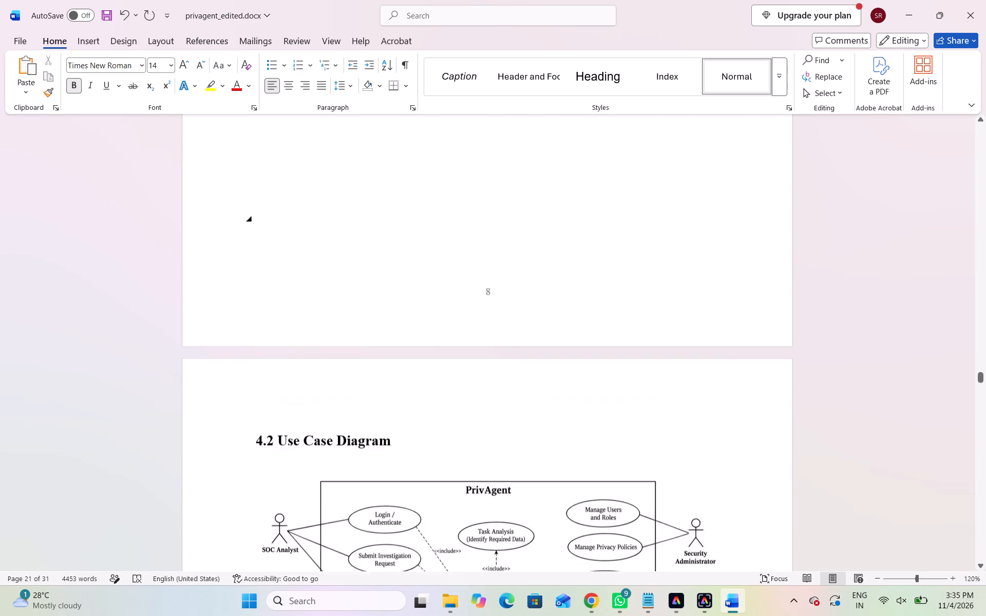
pyautogui.scroll(-1, 256, 195)
pyautogui.scroll(-2, 196, 232)
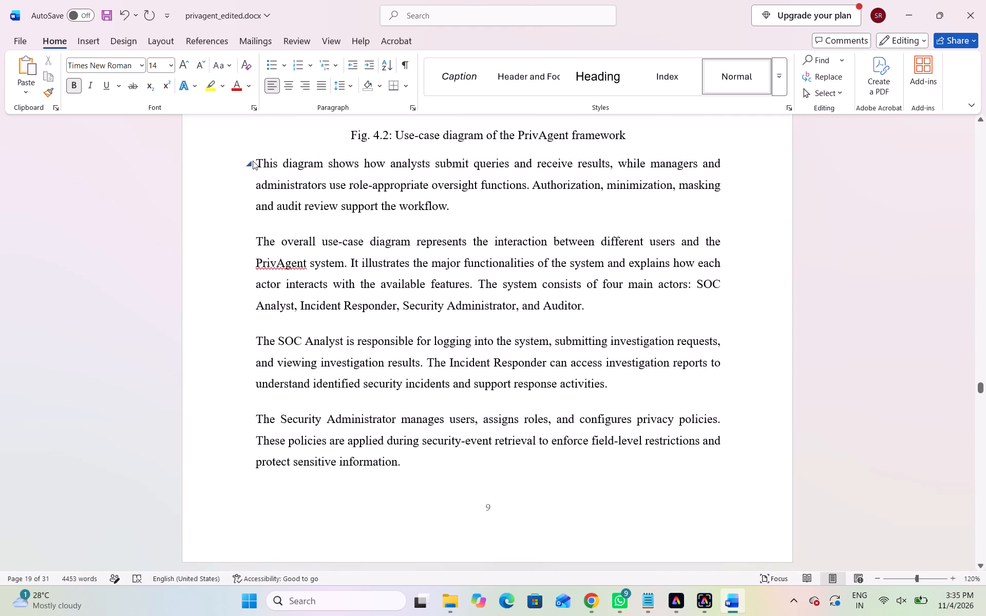
pyautogui.moveTo(256, 160); pyautogui.dragTo(419, 453)
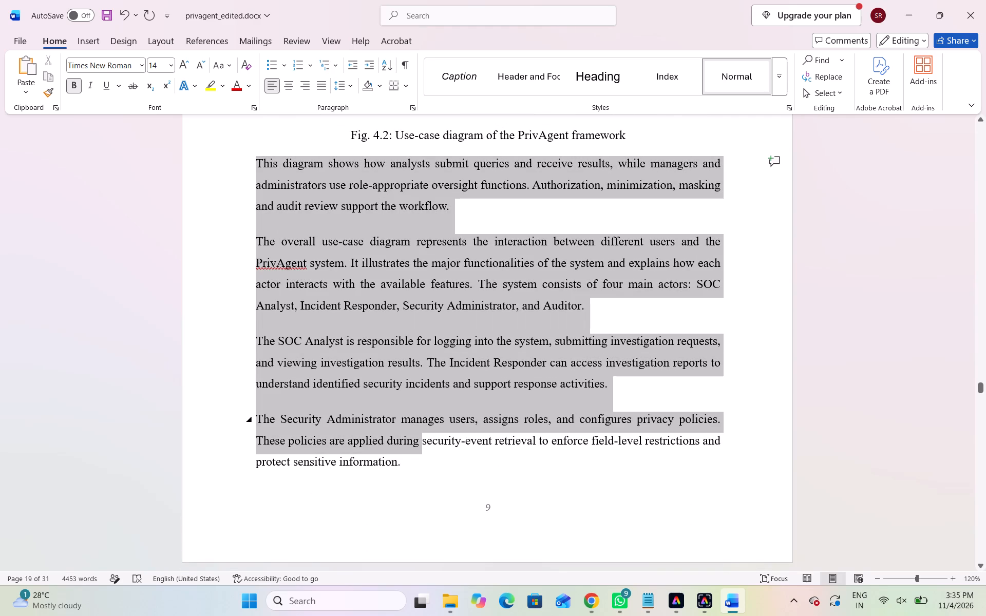
pyautogui.moveTo(419, 453); pyautogui.dragTo(416, 461)
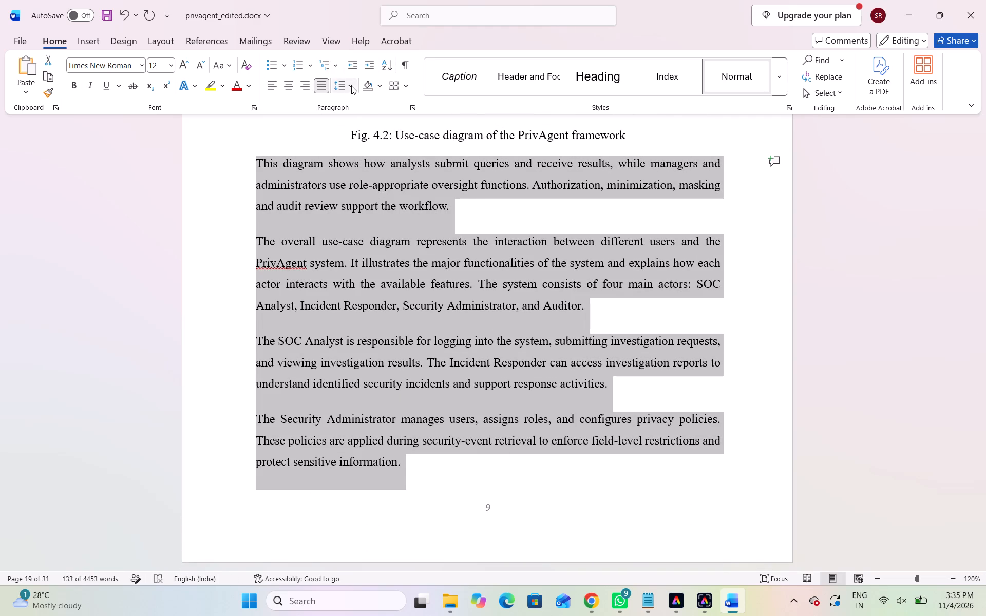
pyautogui.click(351, 85)
pyautogui.click(356, 132)
pyautogui.click(419, 465)
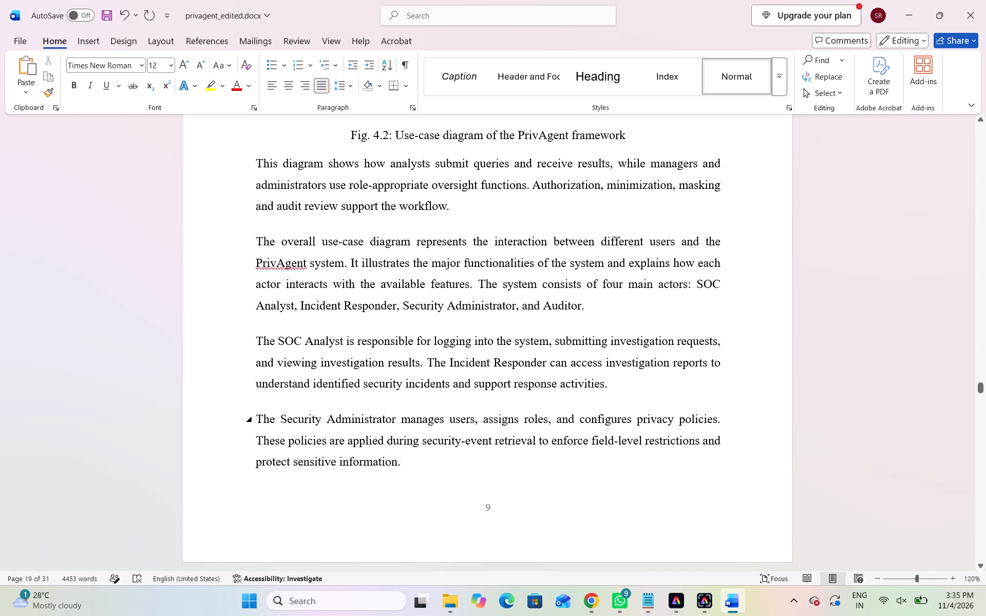
# Reapply 1.5 line spacing to the SOC Analyst and Security Administrator paragraphs of the use-case description.
pyautogui.moveTo(722, 421); pyautogui.dragTo(232, 390)
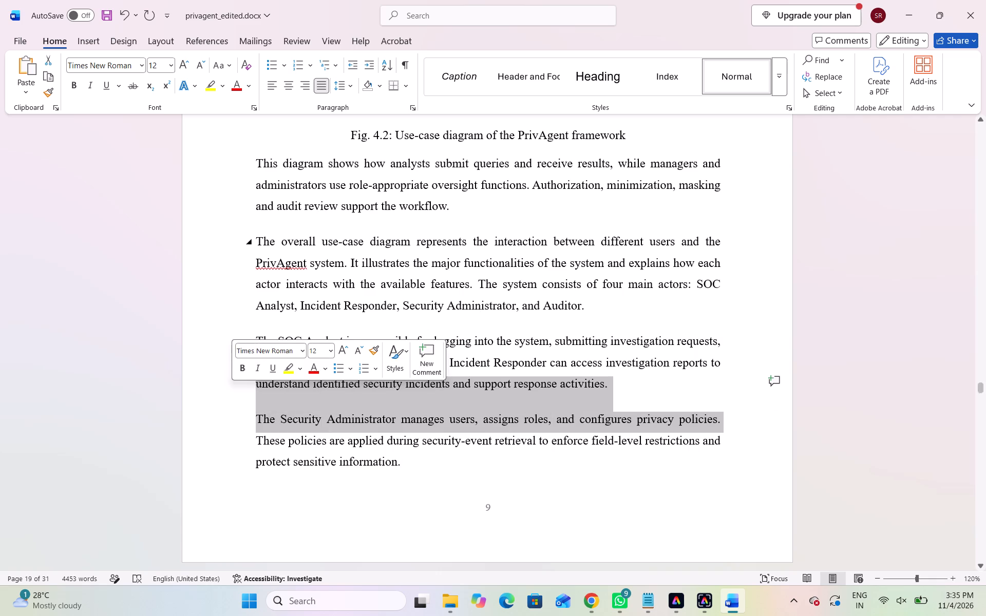
pyautogui.click(347, 84)
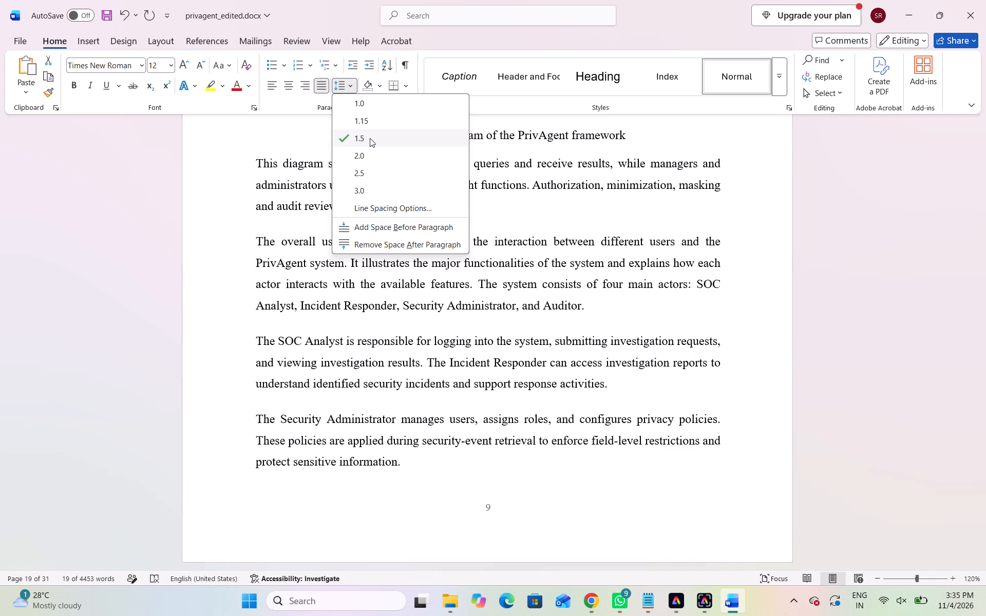
pyautogui.click(370, 138)
pyautogui.click(415, 432)
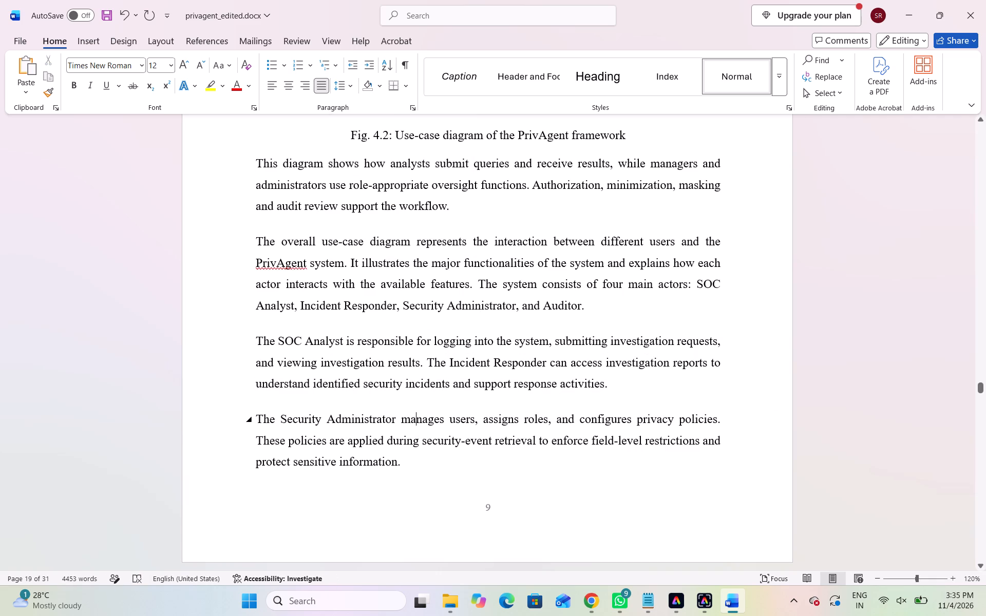
pyautogui.moveTo(728, 439); pyautogui.dragTo(539, 426)
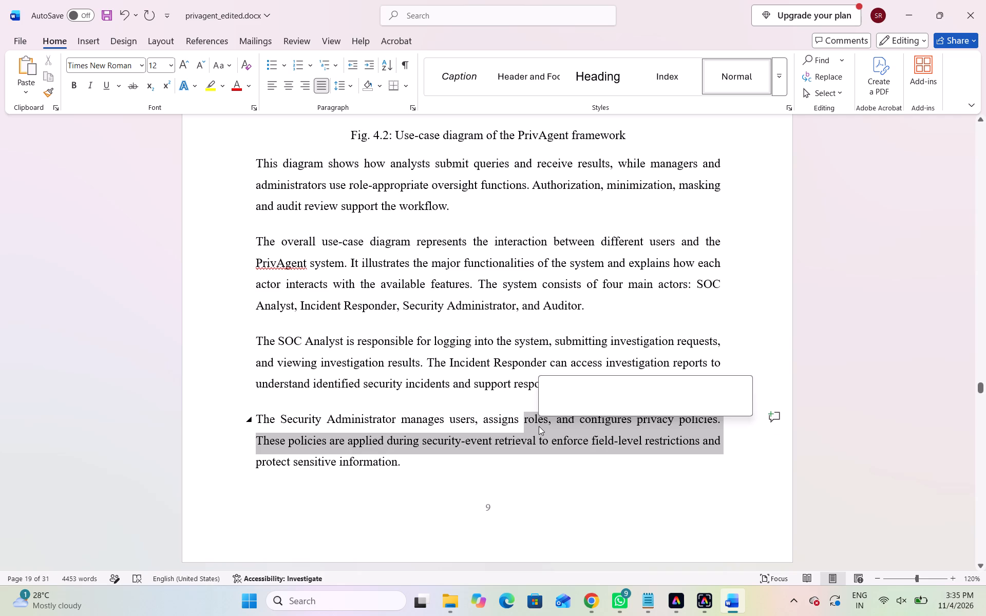
pyautogui.click(355, 88)
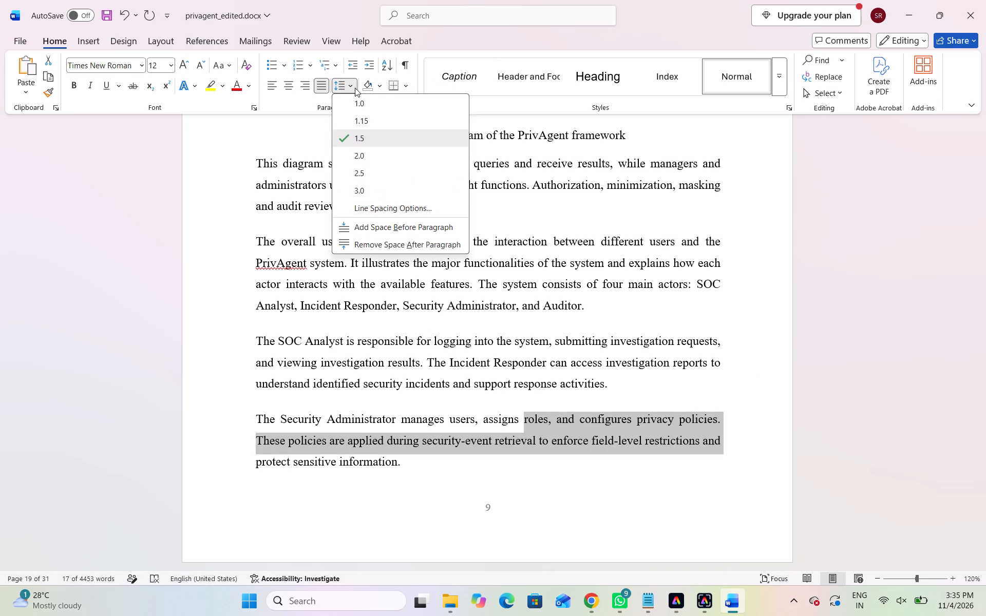
pyautogui.click(364, 138)
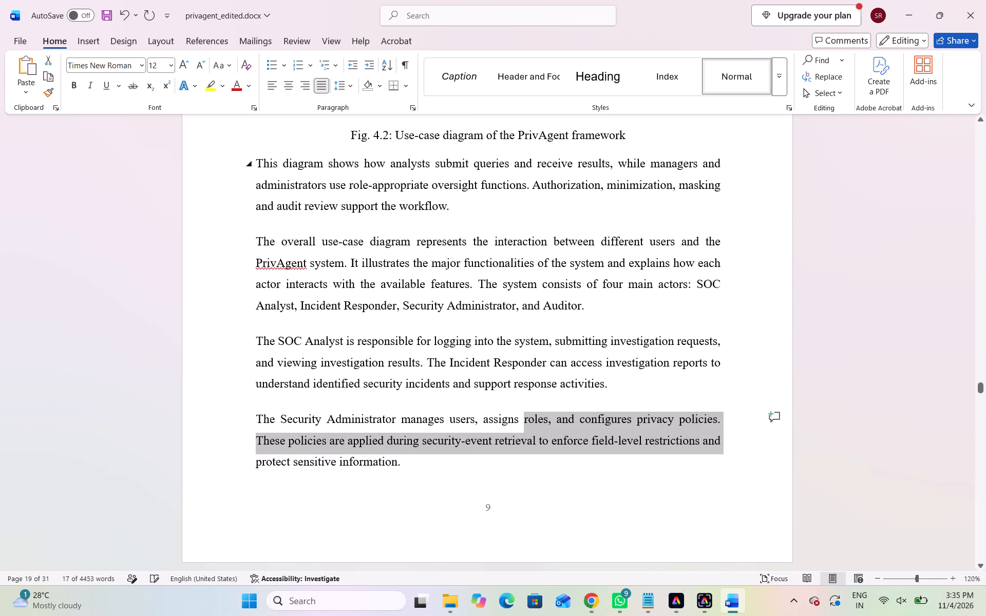
pyautogui.click(405, 413)
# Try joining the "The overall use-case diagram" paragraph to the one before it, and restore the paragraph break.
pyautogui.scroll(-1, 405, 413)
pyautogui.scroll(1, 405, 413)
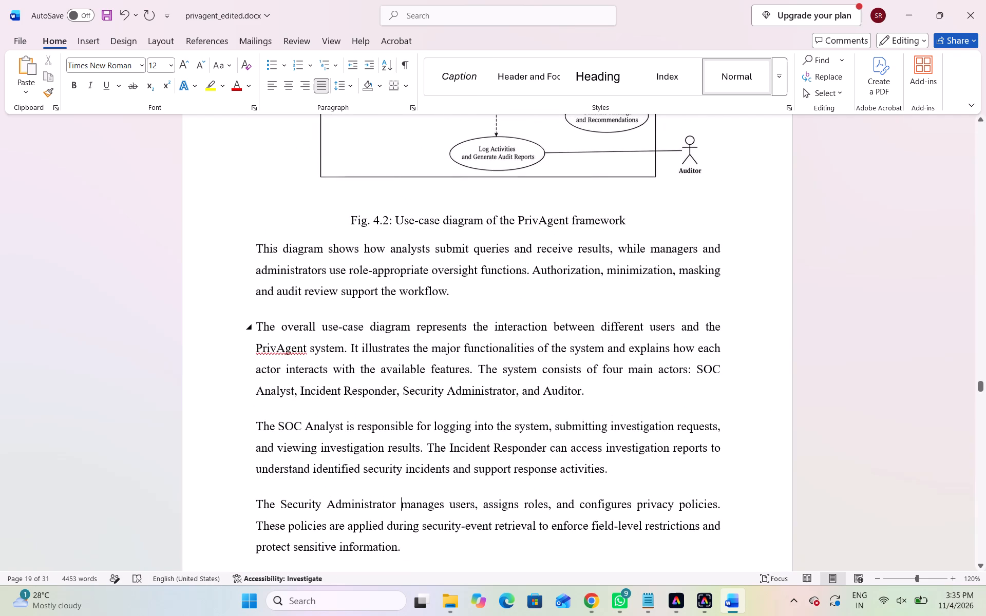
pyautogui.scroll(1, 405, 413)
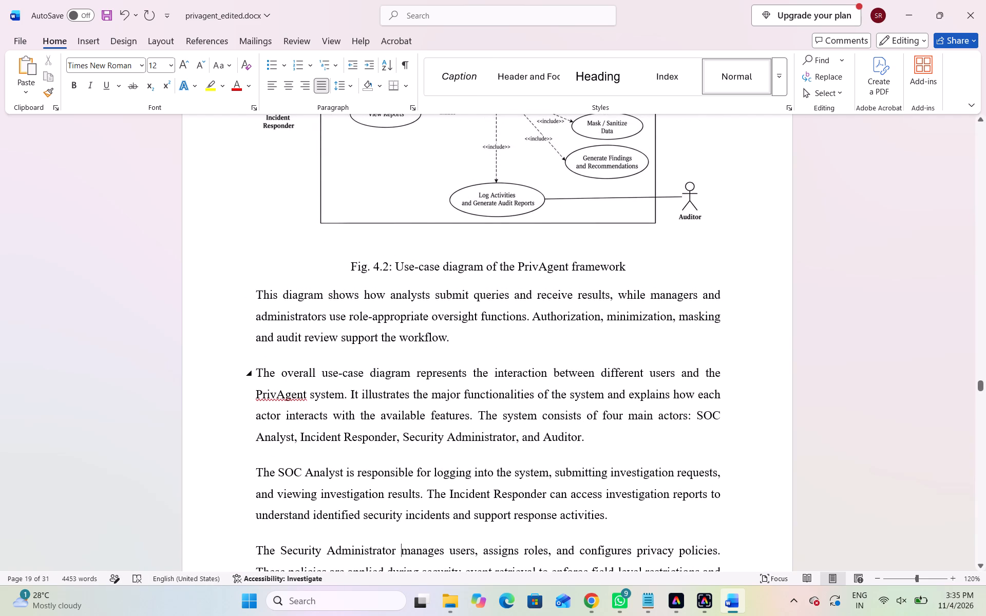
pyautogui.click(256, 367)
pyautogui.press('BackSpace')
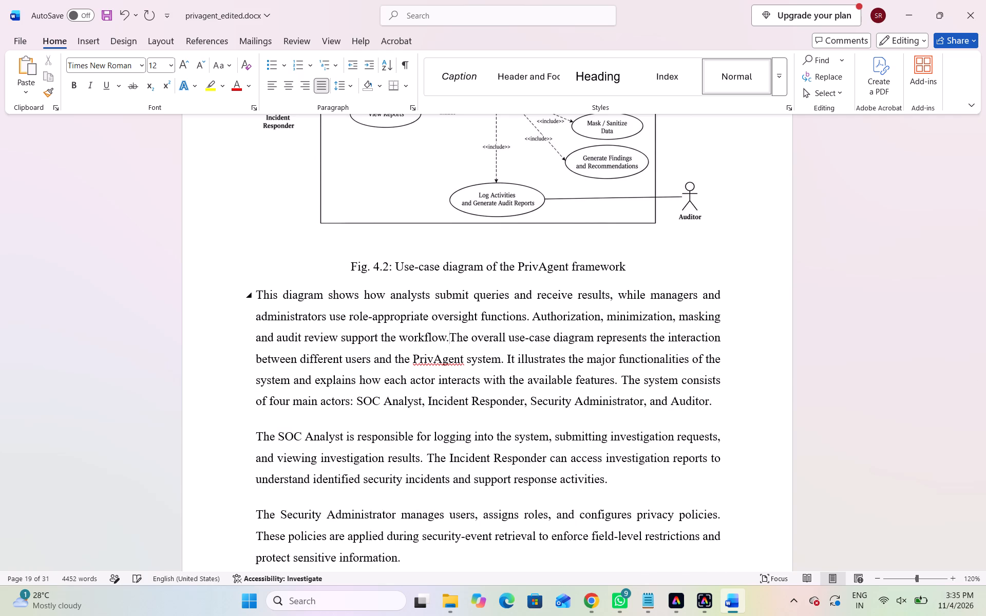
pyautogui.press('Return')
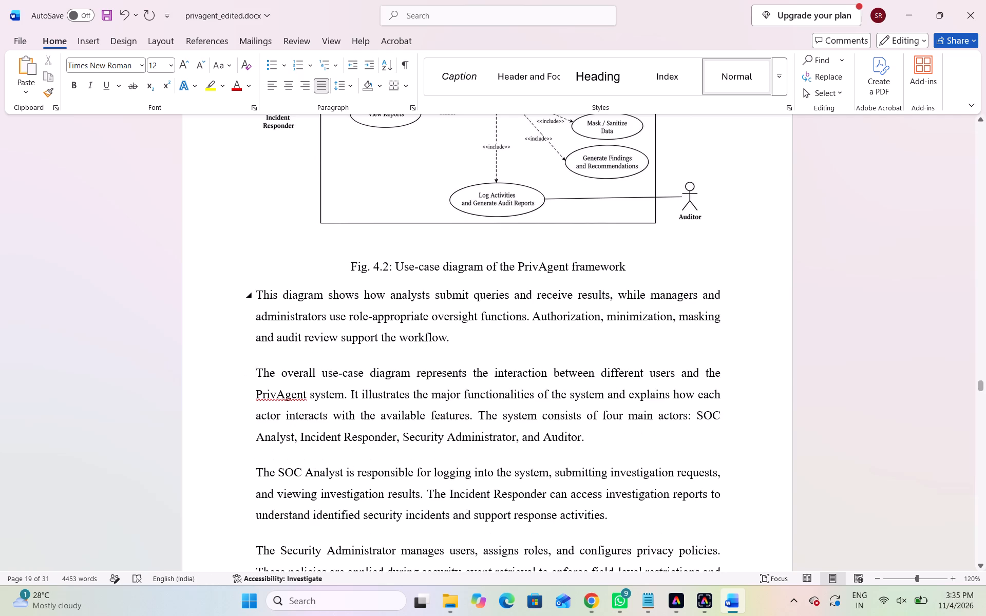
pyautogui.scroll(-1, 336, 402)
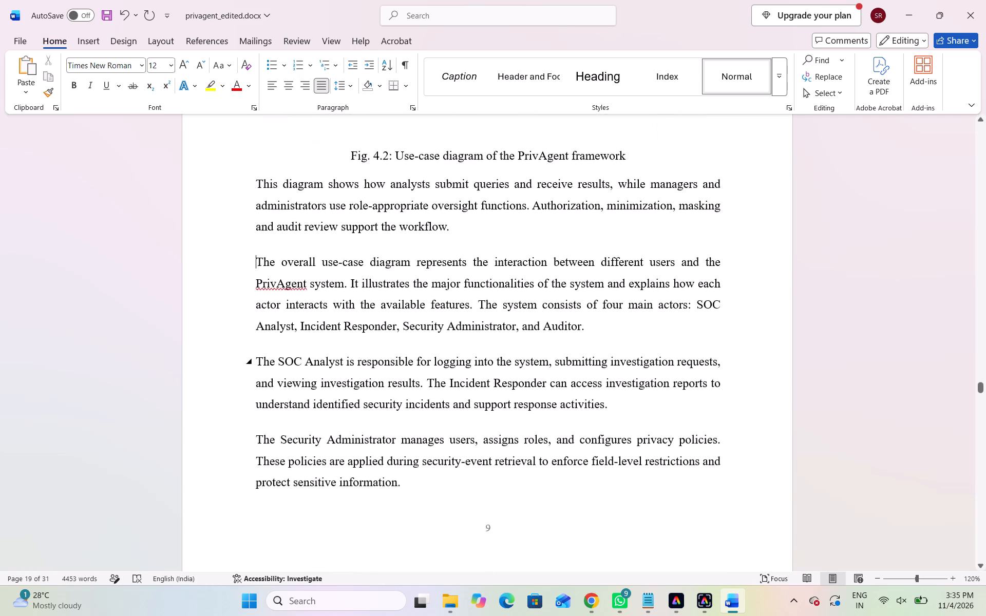
# Check the line spacing and page layout of the use-case and class diagram descriptions in Chapter 4.
pyautogui.scroll(-6, 336, 402)
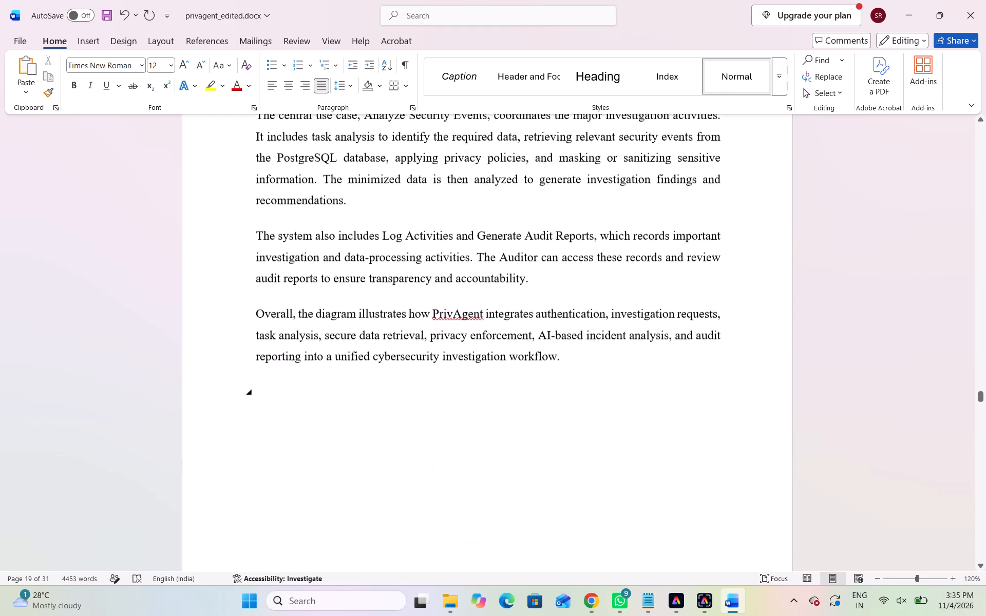
pyautogui.scroll(-4, 336, 402)
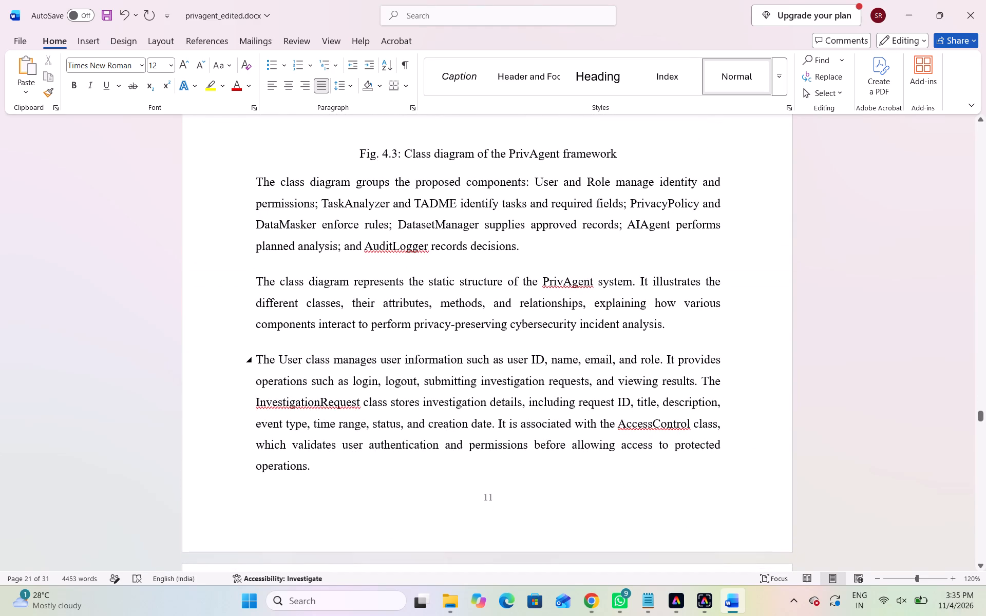
pyautogui.moveTo(334, 474); pyautogui.dragTo(241, 297)
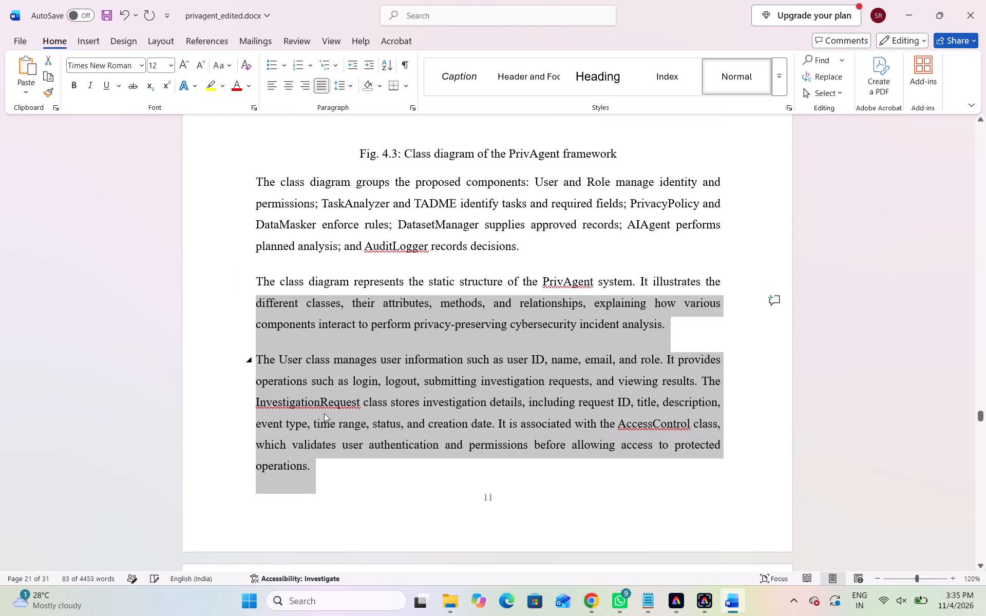
pyautogui.click(324, 413)
pyautogui.scroll(-1, 473, 354)
pyautogui.click(388, 505)
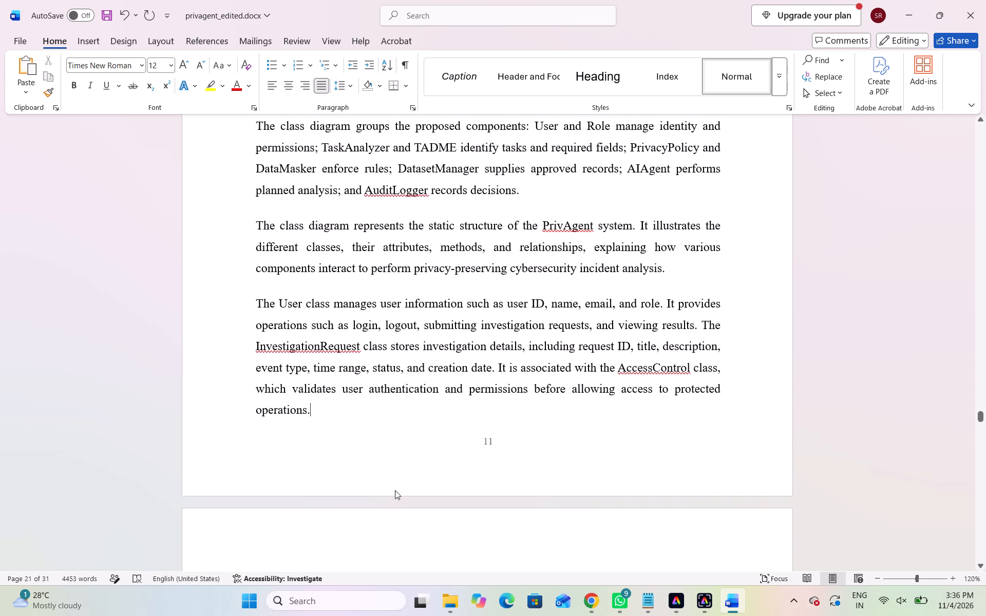
pyautogui.scroll(6, 401, 475)
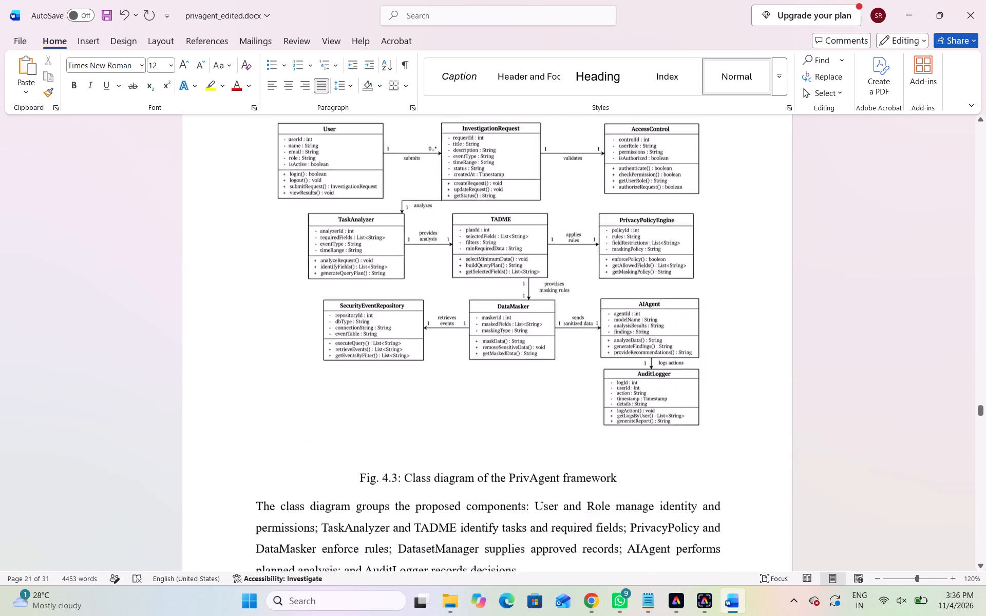
# Review the formatting and page breaks of the report body from Chapter 1 through section 4.6.
pyautogui.scroll(15, 401, 475)
pyautogui.scroll(-3, 401, 475)
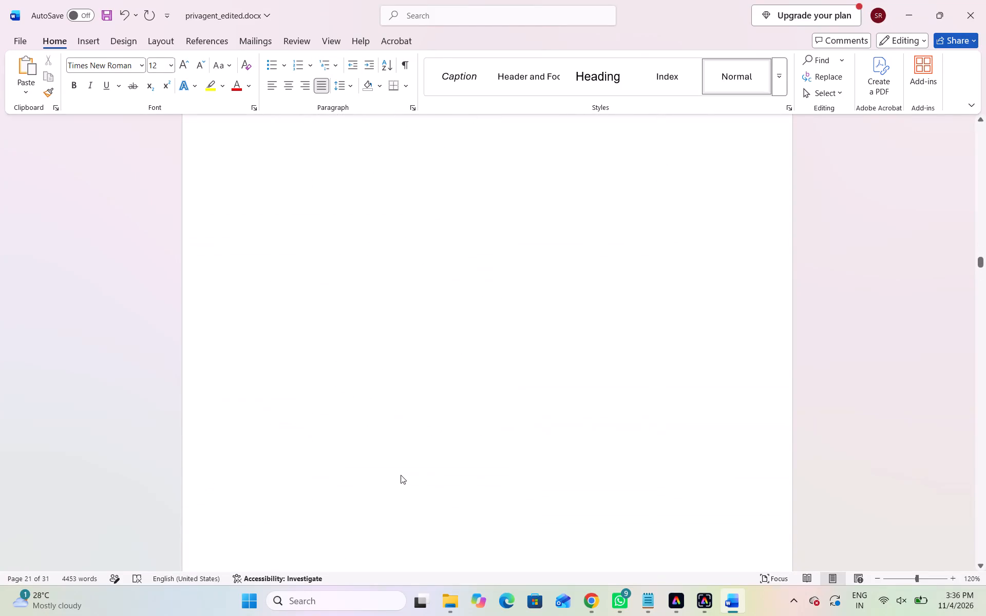
pyautogui.scroll(-7, 401, 475)
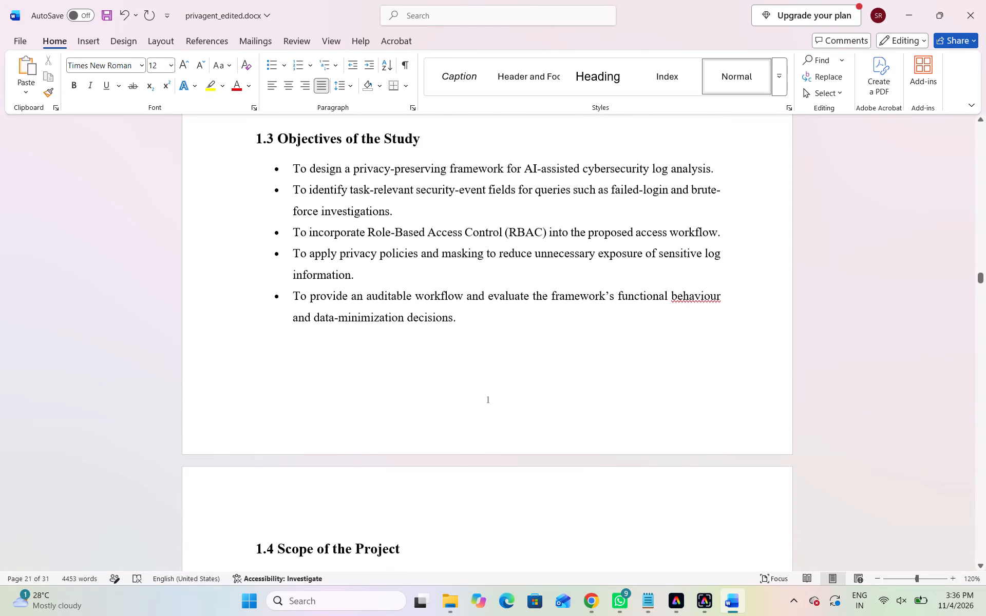
pyautogui.scroll(-3, 401, 475)
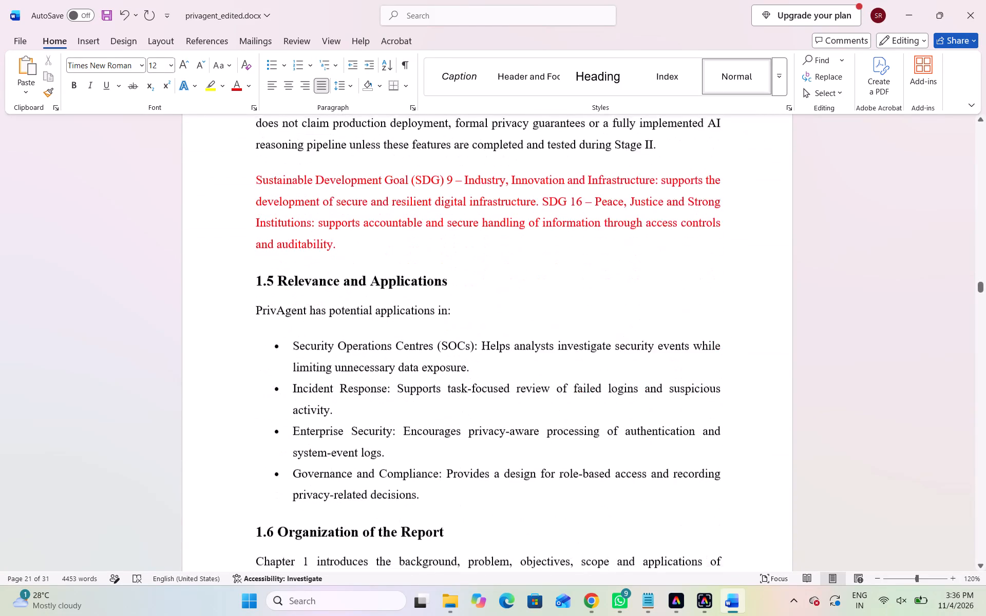
pyautogui.scroll(-3, 401, 475)
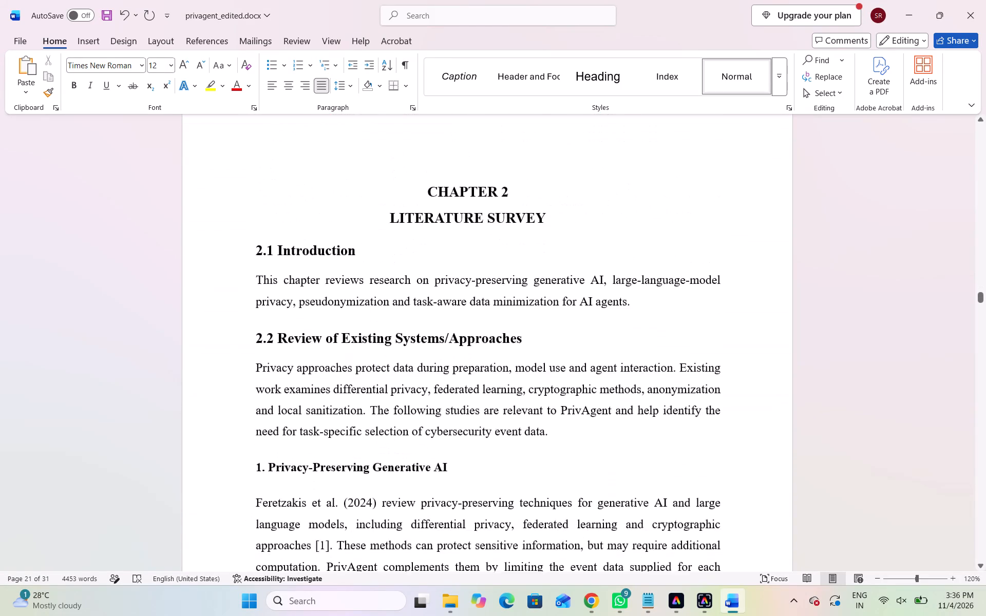
pyautogui.scroll(-5, 401, 475)
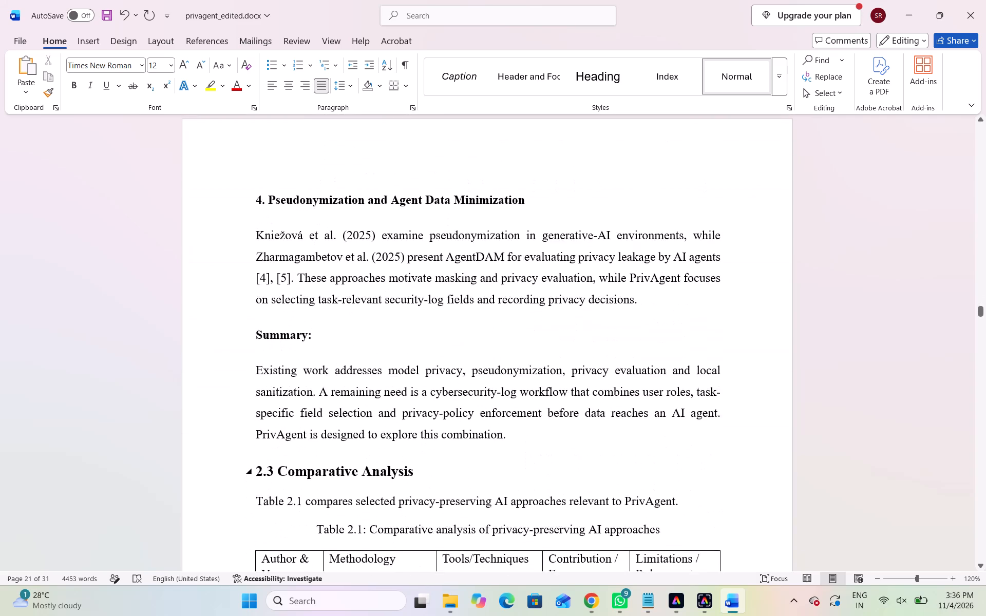
pyautogui.scroll(-4, 401, 475)
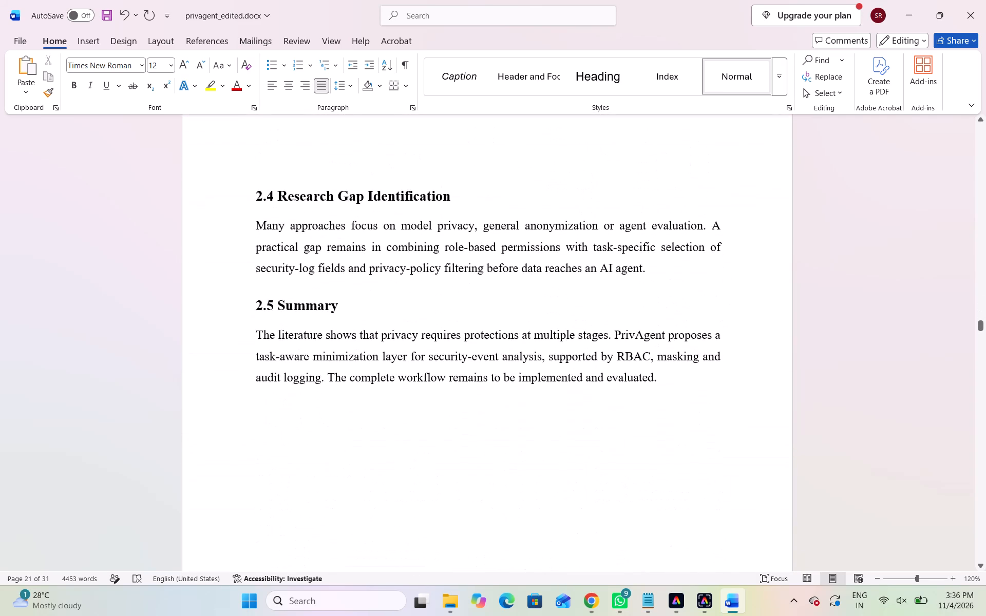
pyautogui.scroll(-7, 371, 440)
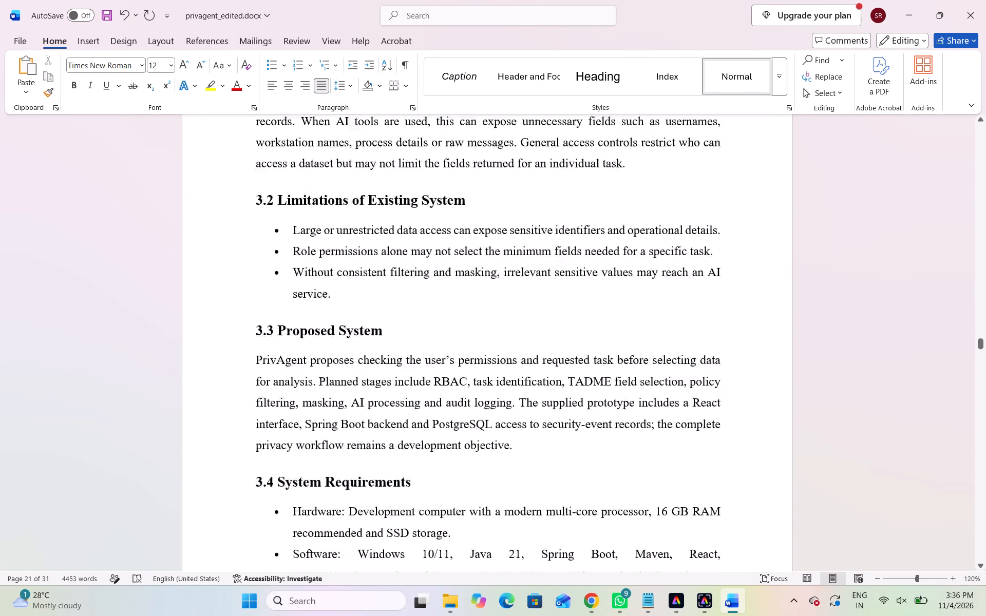
pyautogui.scroll(-5, 371, 440)
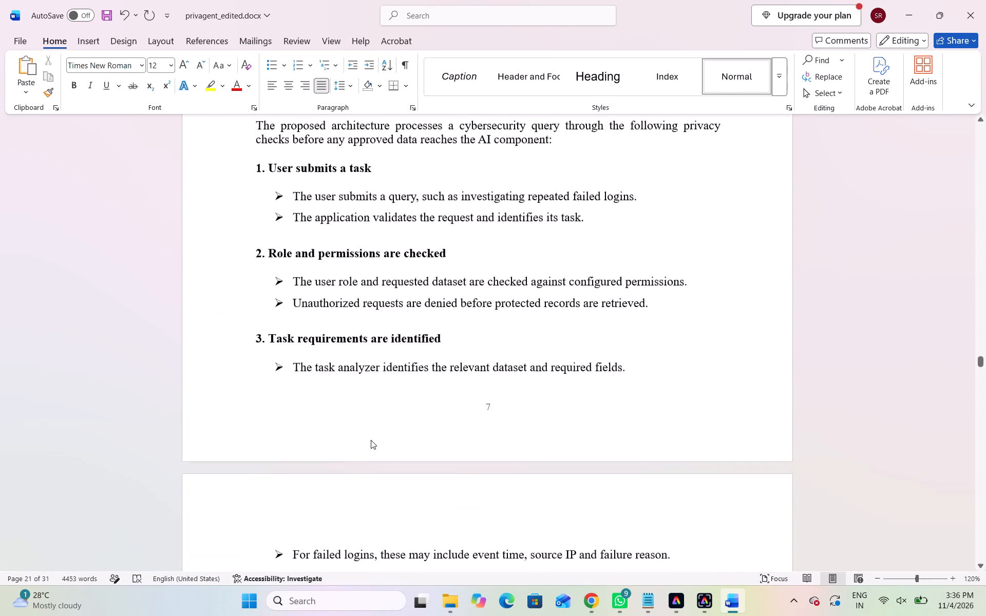
pyautogui.scroll(-4, 371, 440)
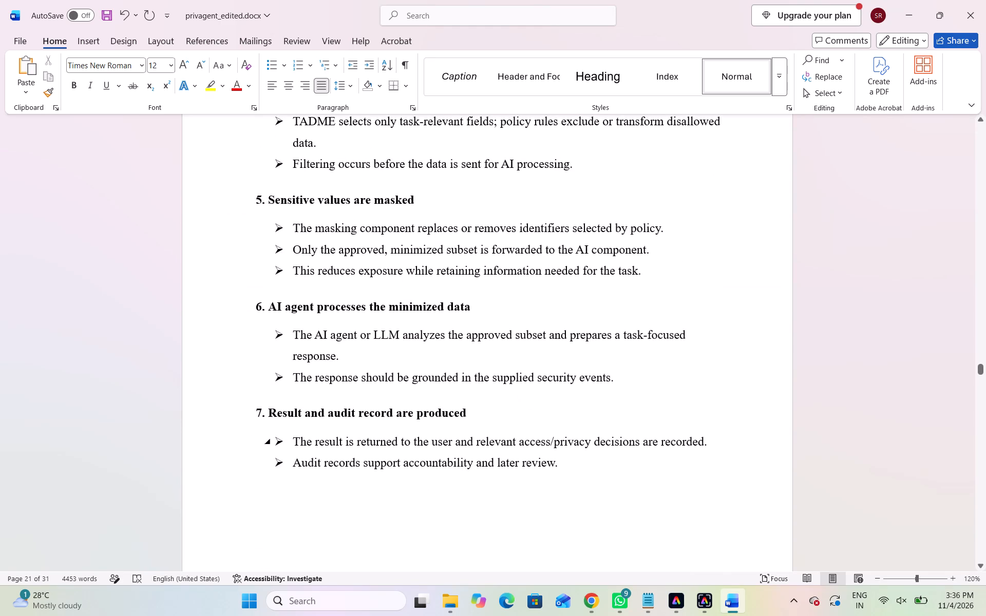
pyautogui.scroll(-5, 371, 440)
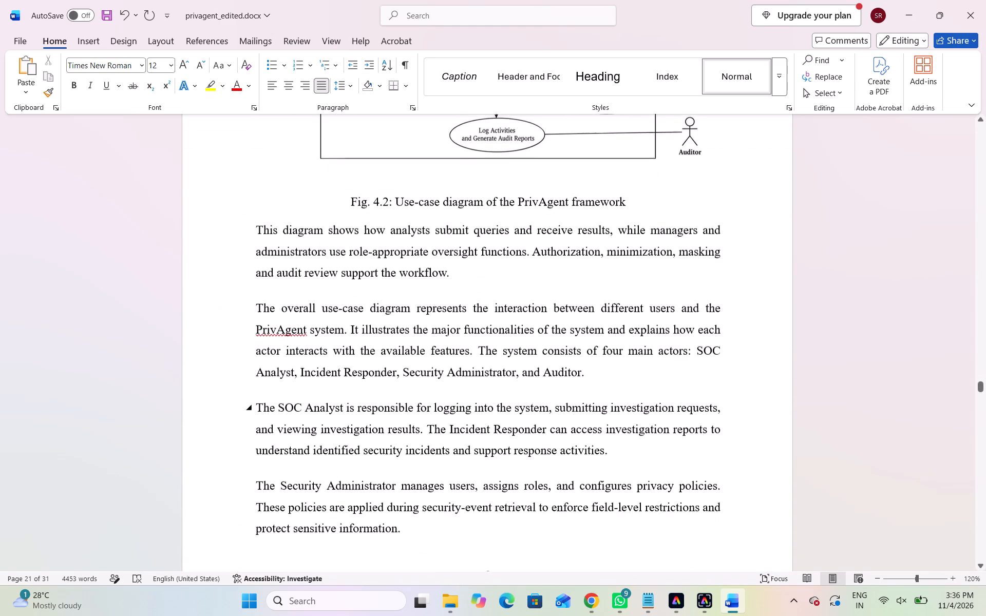
pyautogui.scroll(-7, 412, 406)
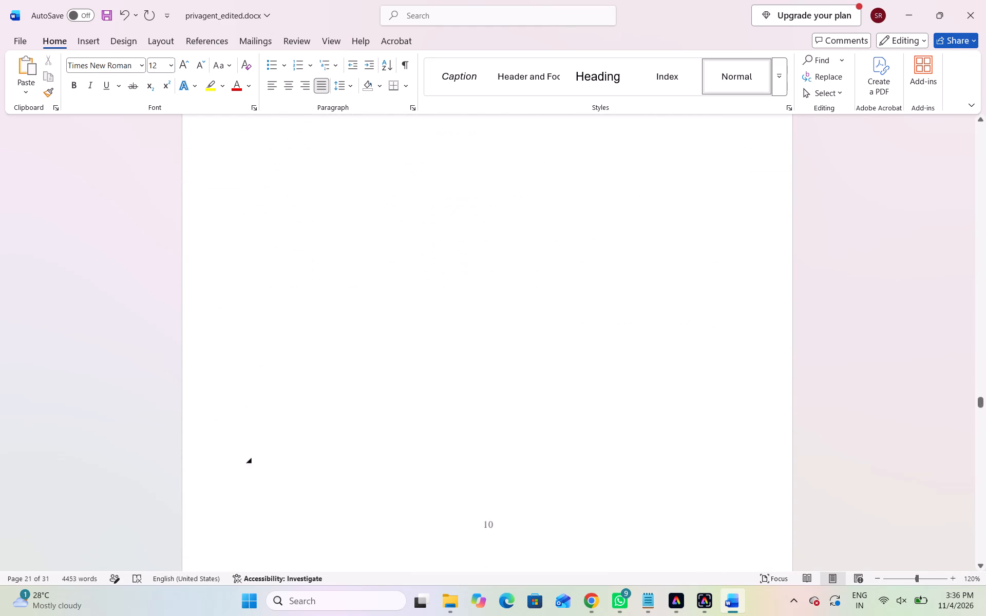
pyautogui.scroll(-5, 412, 406)
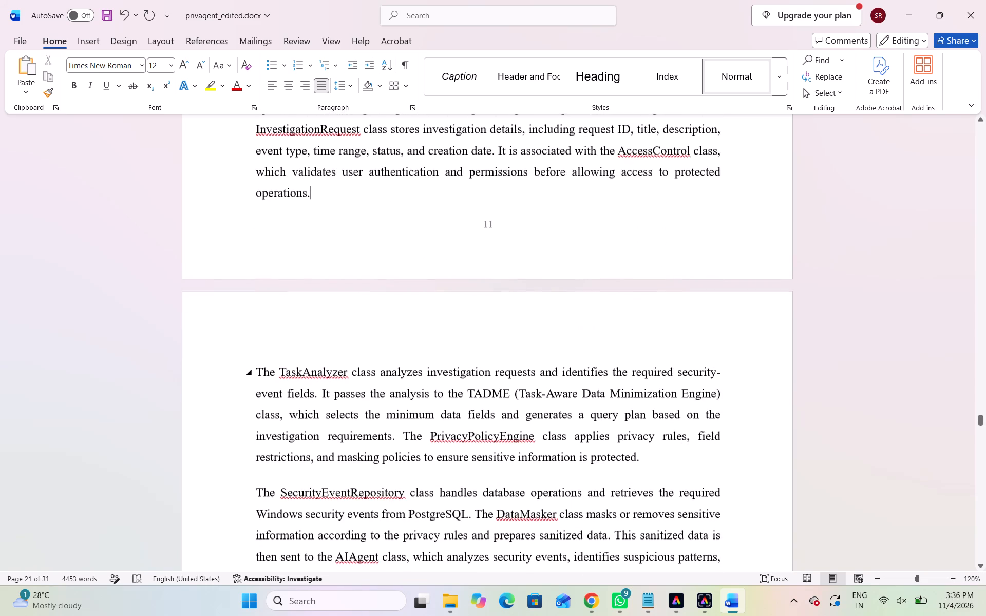
pyautogui.scroll(-2, 412, 406)
pyautogui.click(408, 412)
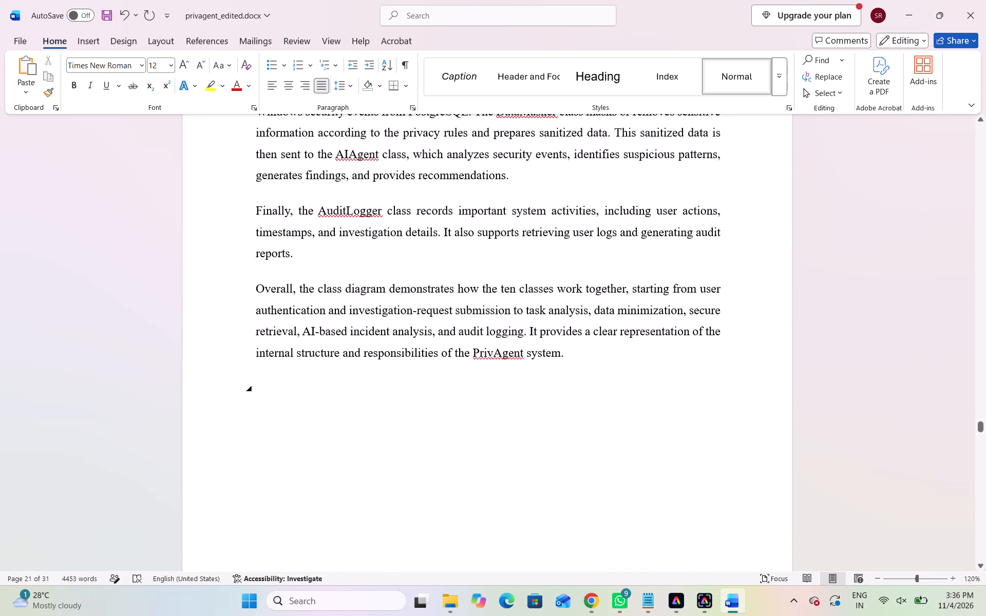
pyautogui.scroll(-6, 408, 412)
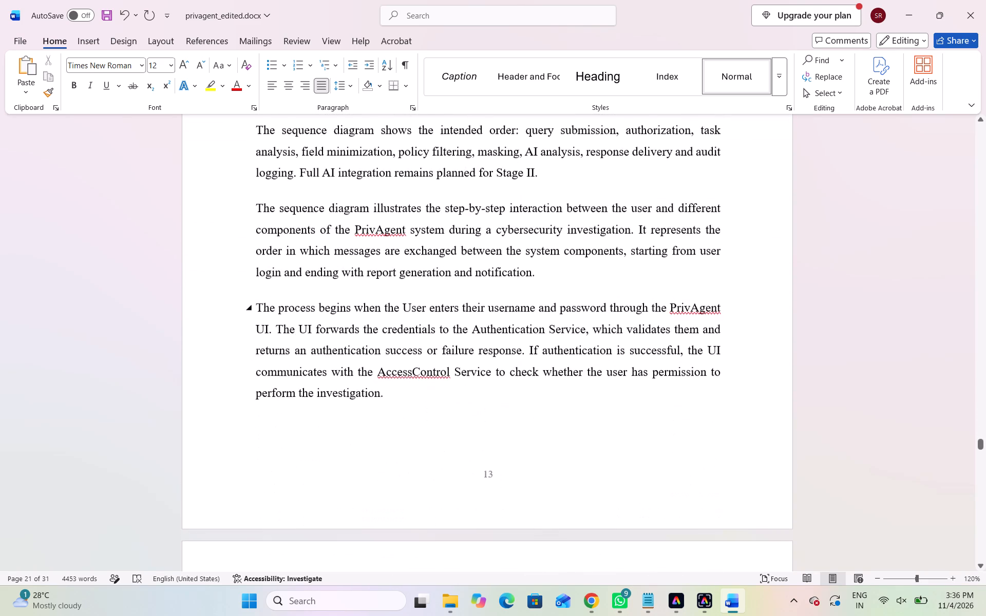
pyautogui.scroll(-6, 408, 412)
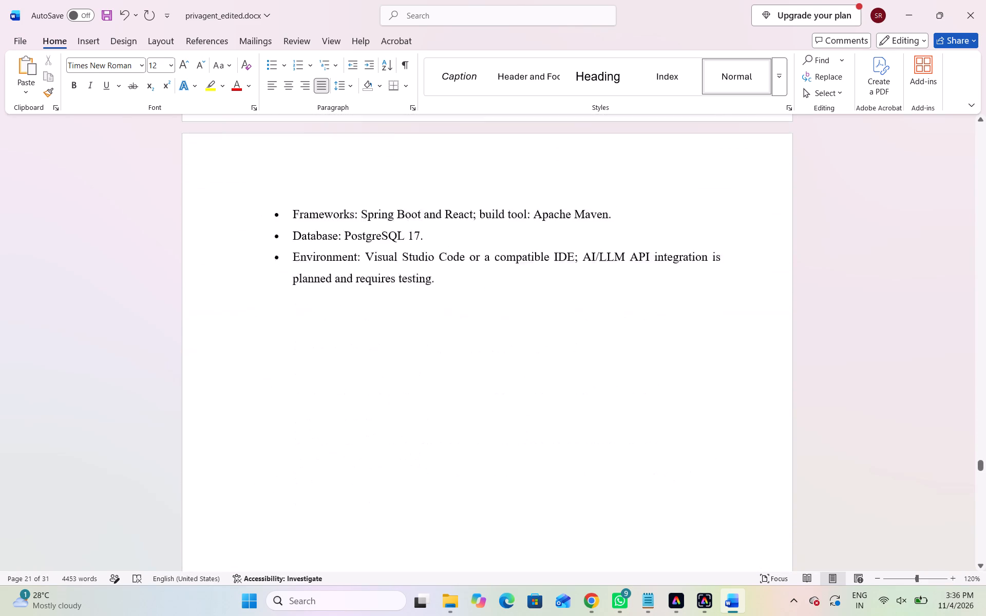
# Insert two blank lines before the "4.6 Tools and Technologies Used" heading to move it onto the page with its bullets.
pyautogui.scroll(-1, 408, 412)
pyautogui.scroll(2, 408, 412)
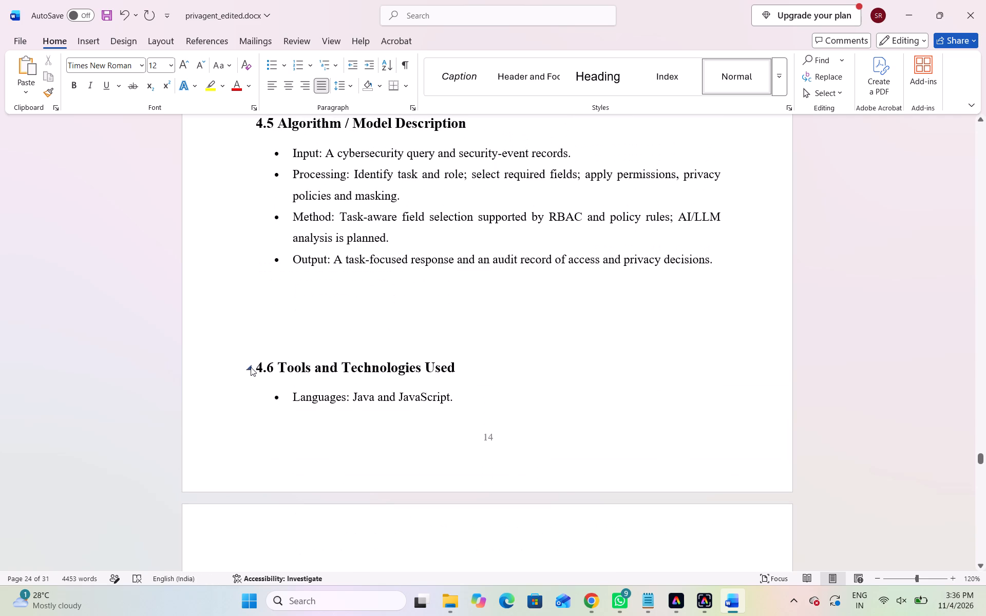
pyautogui.click(257, 363)
pyautogui.press('Return')
pyautogui.press('Return')
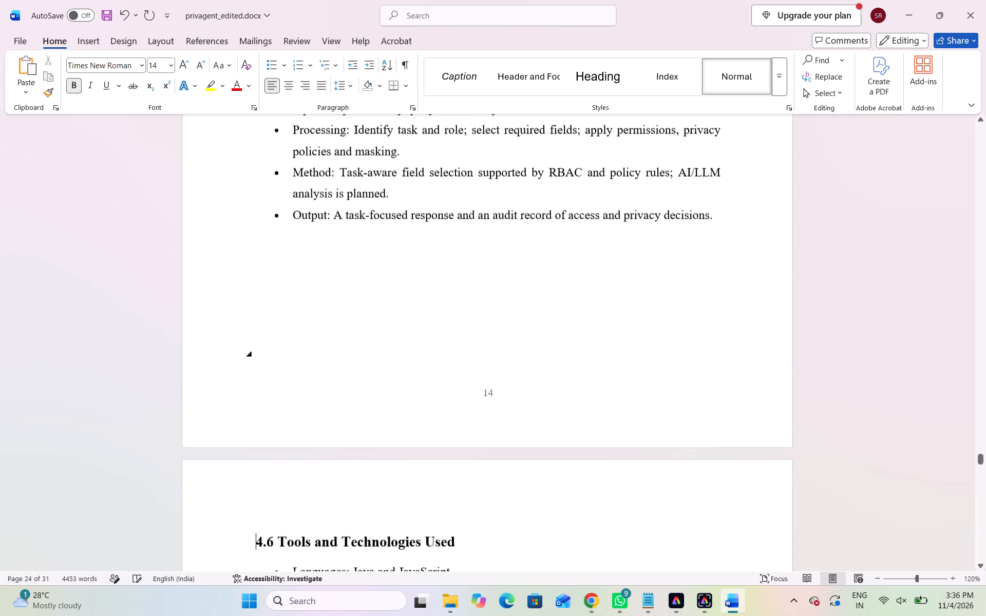
# Insert ten blank lines before the "4.5 Algorithm / Model Description" heading to push it onto a new page.
pyautogui.scroll(1, 257, 363)
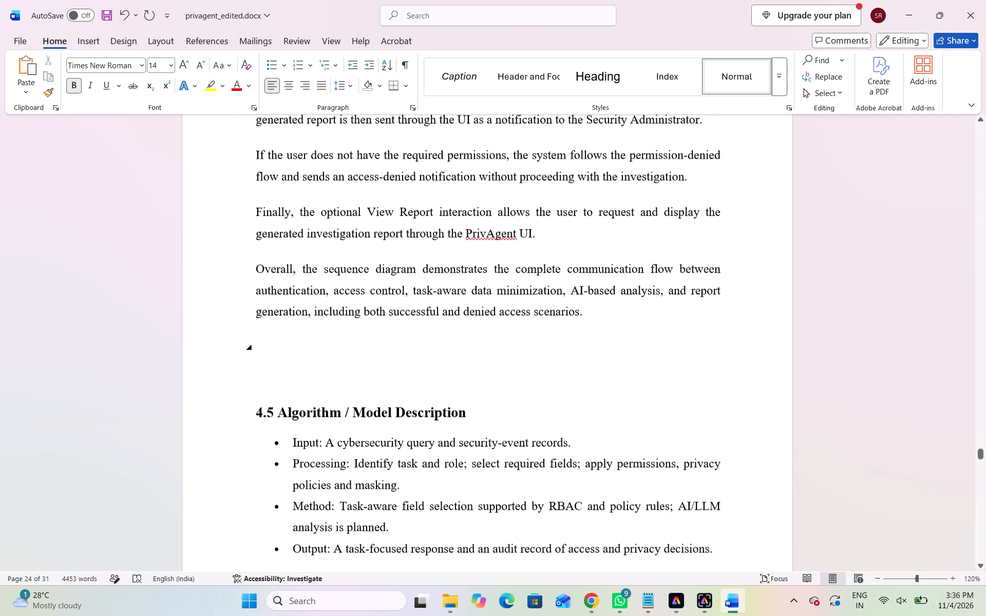
pyautogui.scroll(1, 275, 358)
pyautogui.scroll(-1, 275, 358)
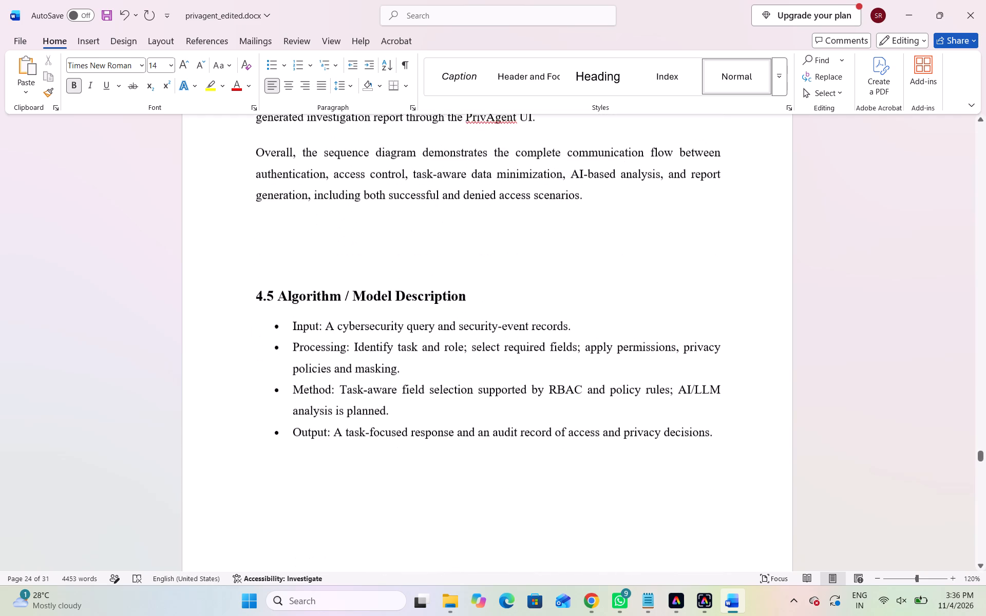
pyautogui.click(256, 286)
pyautogui.press('Return')
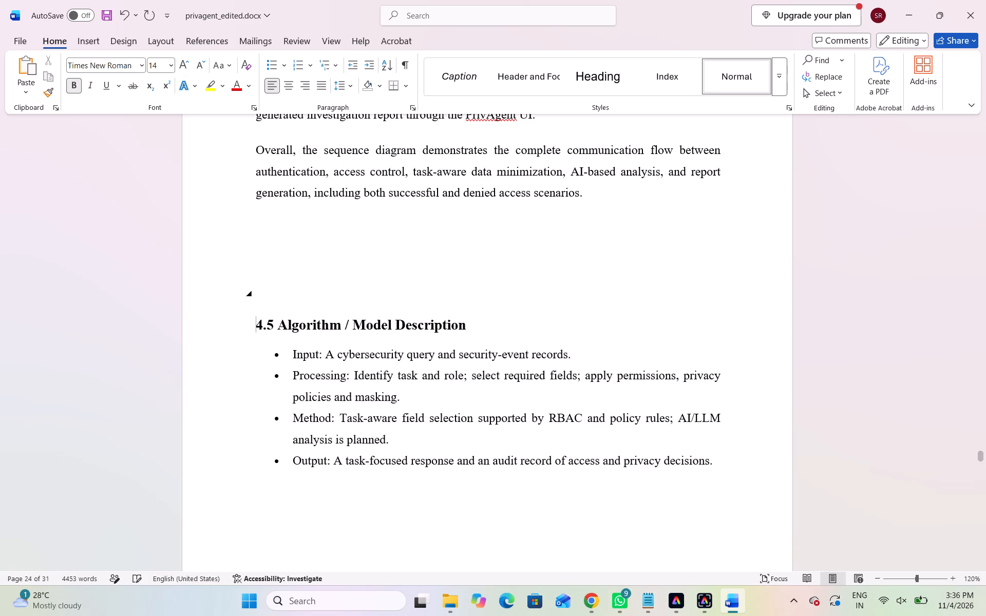
pyautogui.press('Return')
pyautogui.press('Return')
pyautogui.press('Return')
pyautogui.press('Return')
pyautogui.press('Return')
pyautogui.press('Return')
pyautogui.press('Return')
pyautogui.press('Return')
pyautogui.press('Return')
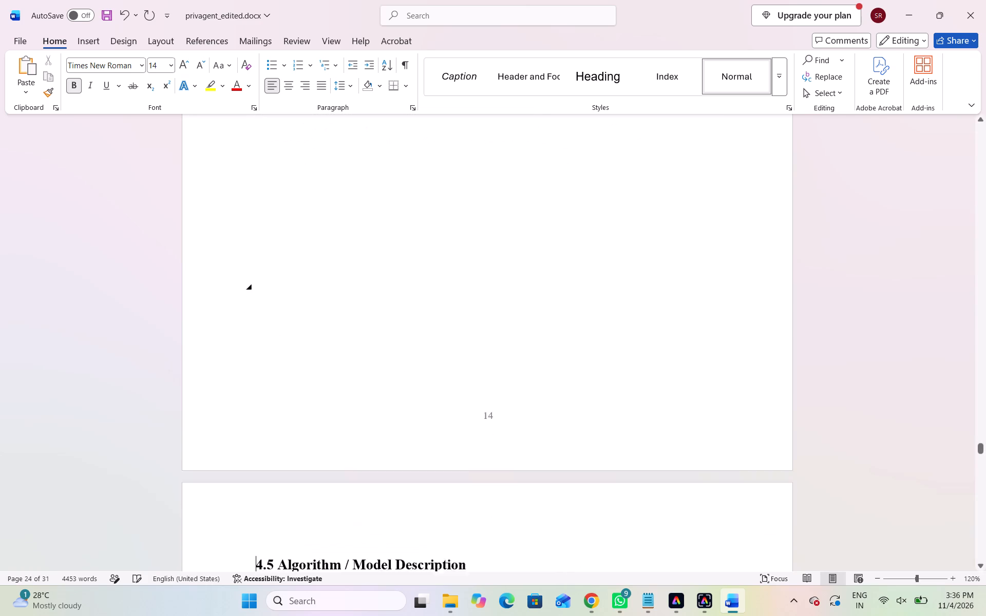
# Insert a net thirteen blank lines before the "4.6 Tools and Technologies Used" heading to start it on the page after section 4.5.
pyautogui.scroll(-1, 256, 286)
pyautogui.scroll(-4, 323, 255)
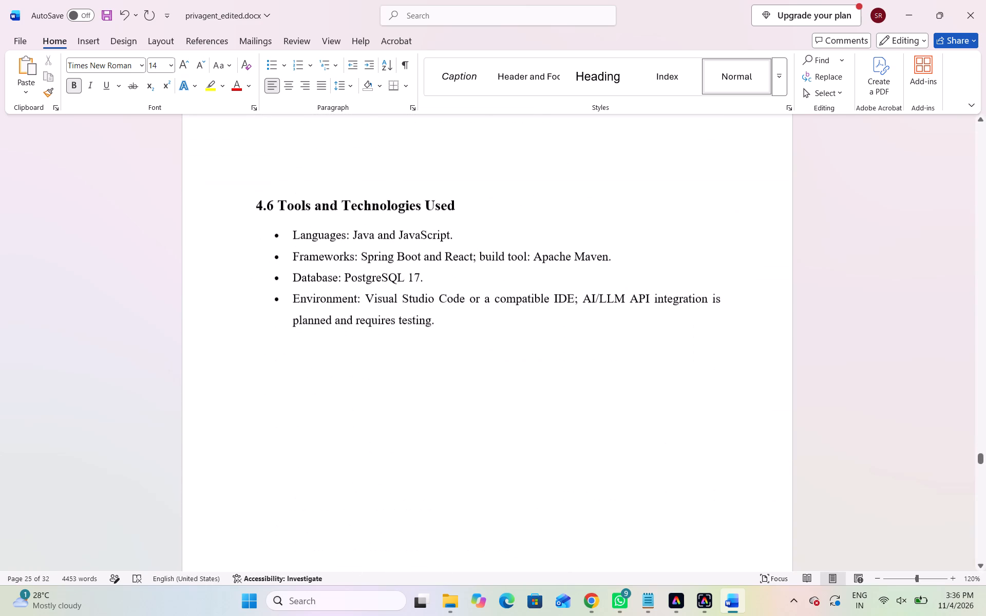
pyautogui.click(255, 227)
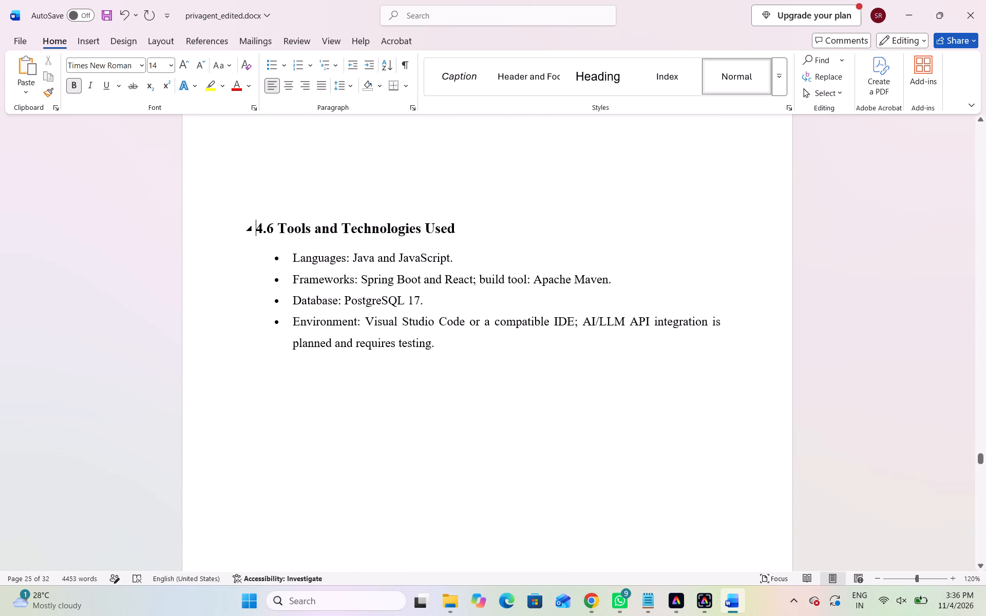
pyautogui.press('Return')
pyautogui.press('Return')
pyautogui.press('Return')
pyautogui.press('Return')
pyautogui.press('Return')
pyautogui.press('Return')
pyautogui.press('Return')
pyautogui.press('Return')
pyautogui.press('Return')
pyautogui.press('Return')
pyautogui.press('Return')
pyautogui.press('Return')
pyautogui.press('Return')
pyautogui.press('Return')
pyautogui.press('Return')
pyautogui.press('Return')
pyautogui.press('Return')
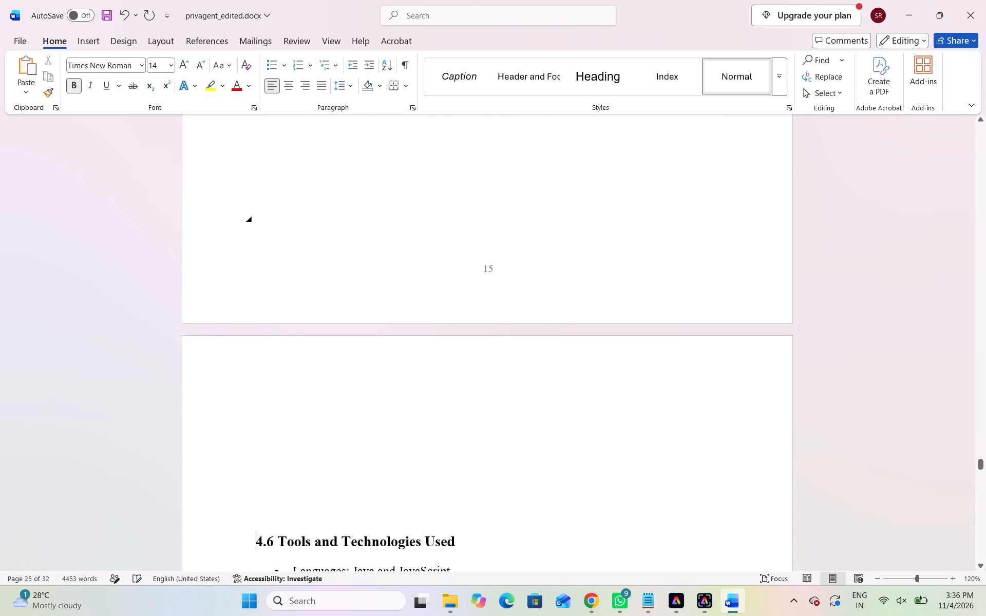
pyautogui.press('BackSpace')
pyautogui.press('BackSpace')
pyautogui.press('BackSpace')
pyautogui.press('BackSpace')
pyautogui.press('BackSpace')
pyautogui.press('BackSpace')
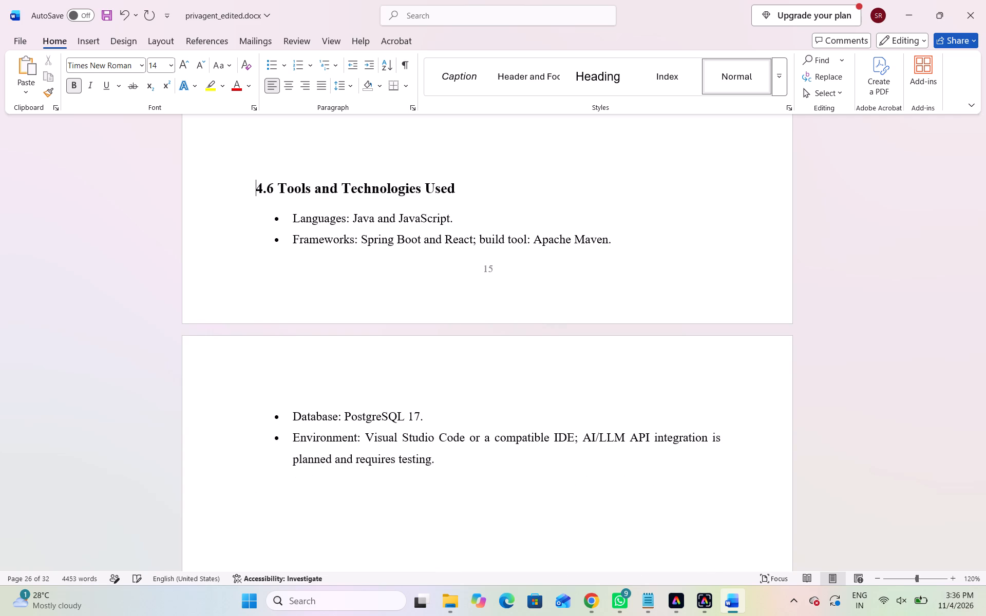
pyautogui.press('Return')
pyautogui.press('Return')
pyautogui.scroll(1, 255, 227)
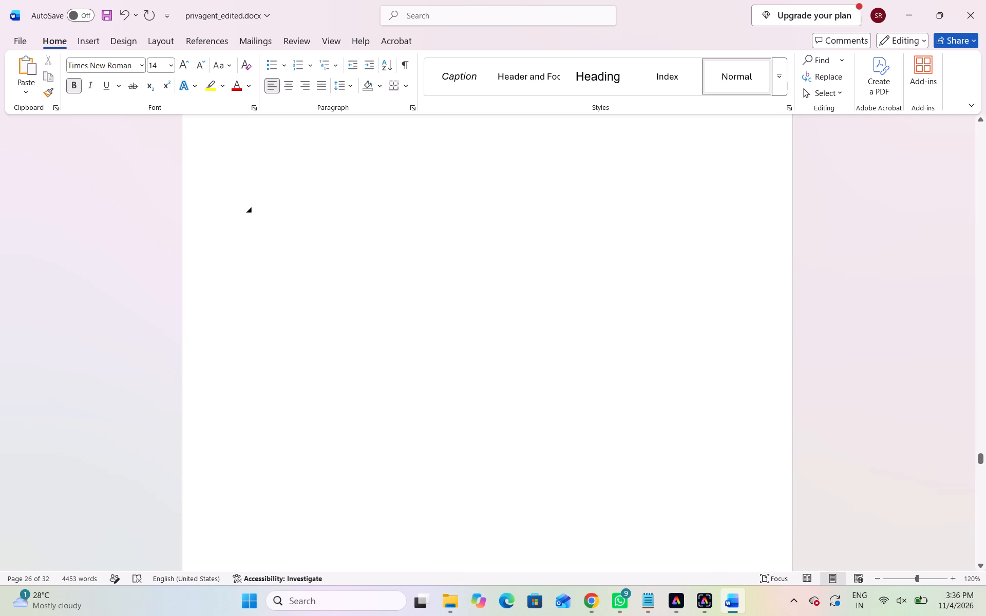
pyautogui.scroll(-1, 401, 266)
pyautogui.scroll(14, 401, 266)
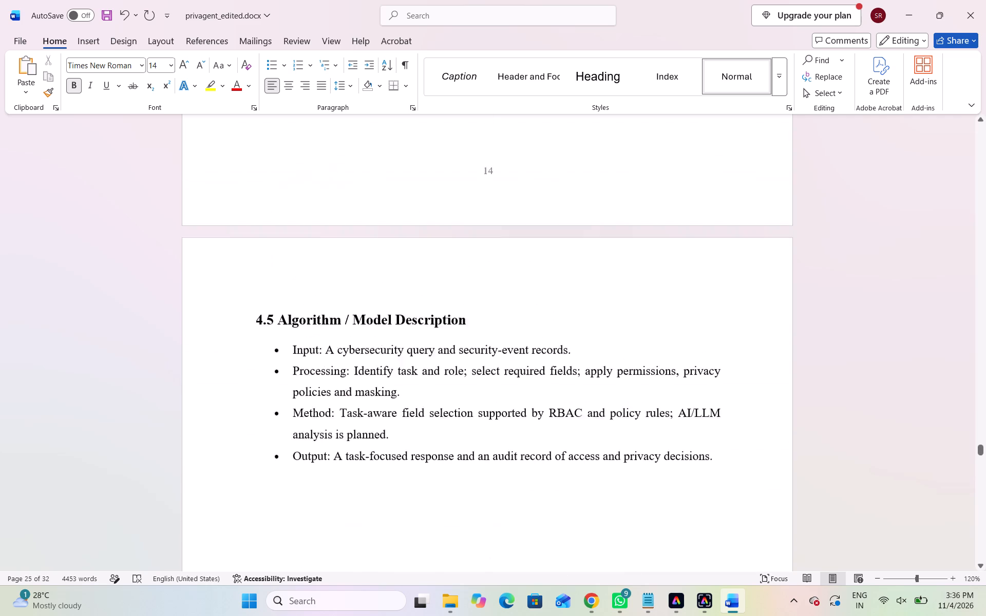
# Check the front matter from the title page to the table of contents, comparing its chapter and section page numbers.
pyautogui.scroll(10, 401, 266)
pyautogui.scroll(-2, 401, 266)
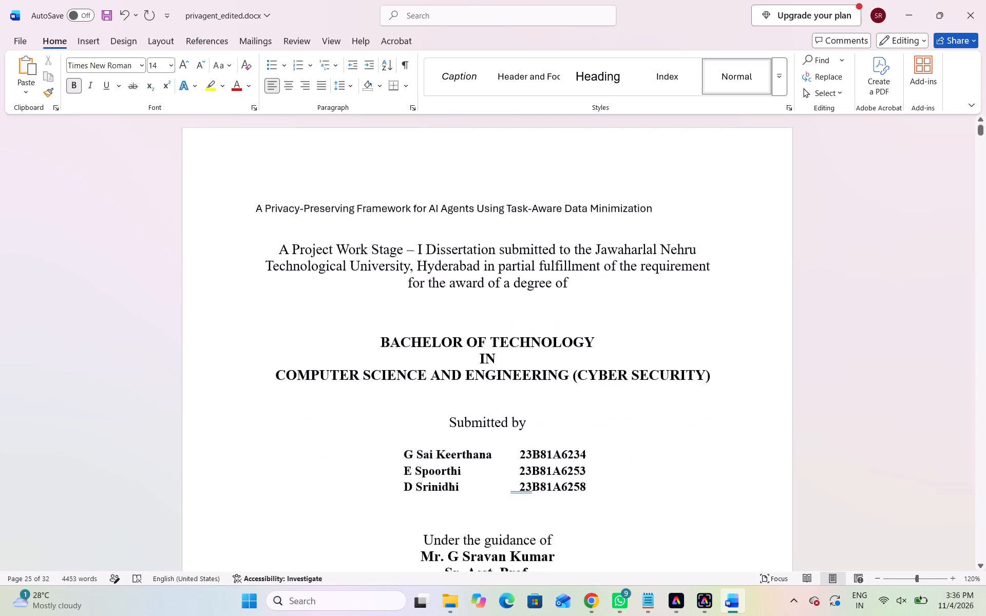
pyautogui.scroll(-9, 401, 266)
pyautogui.scroll(2, 382, 307)
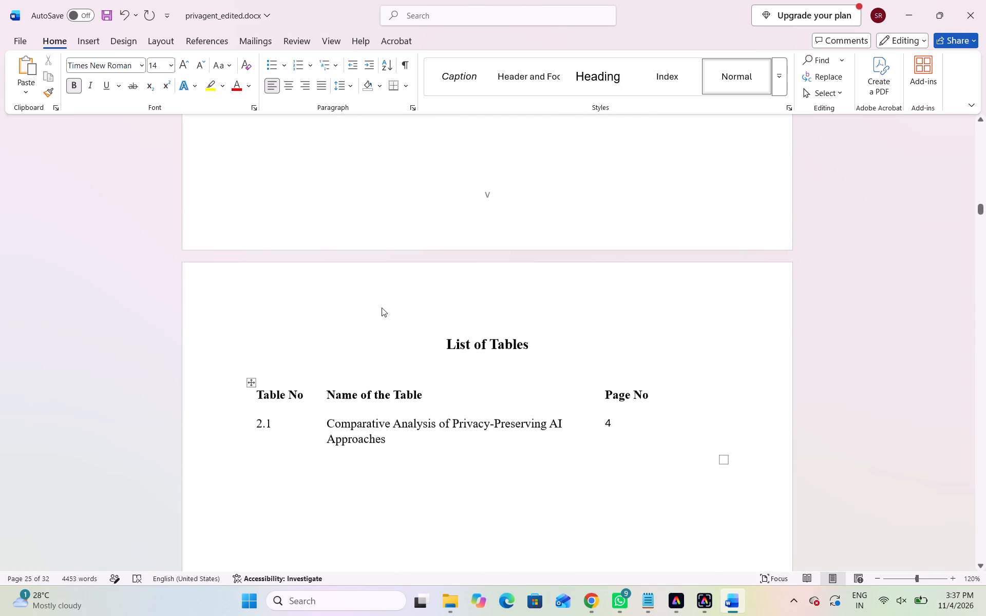
pyautogui.scroll(5, 382, 307)
pyautogui.scroll(-4, 382, 307)
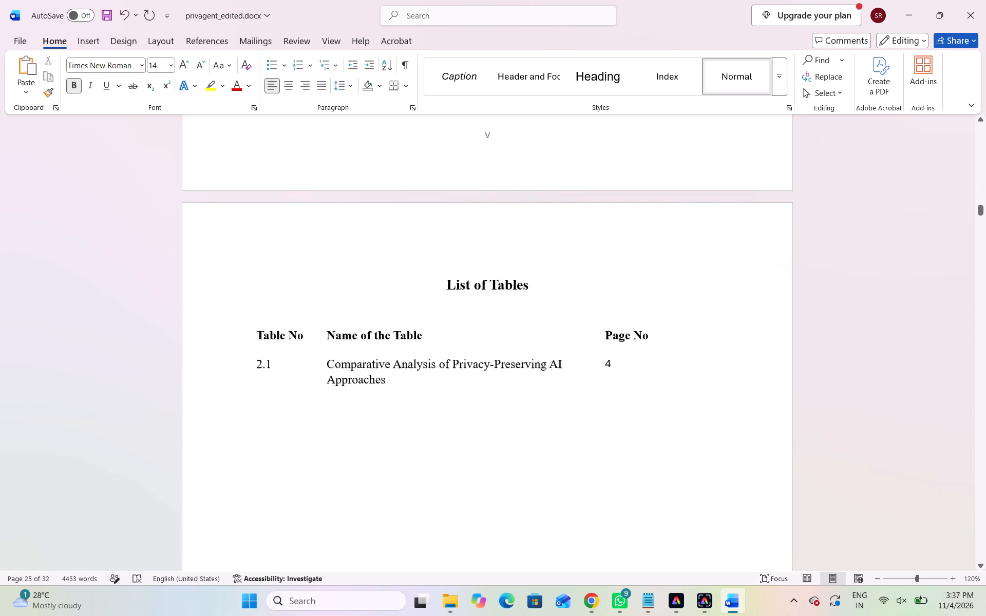
pyautogui.scroll(-1, 382, 307)
pyautogui.scroll(11, 382, 307)
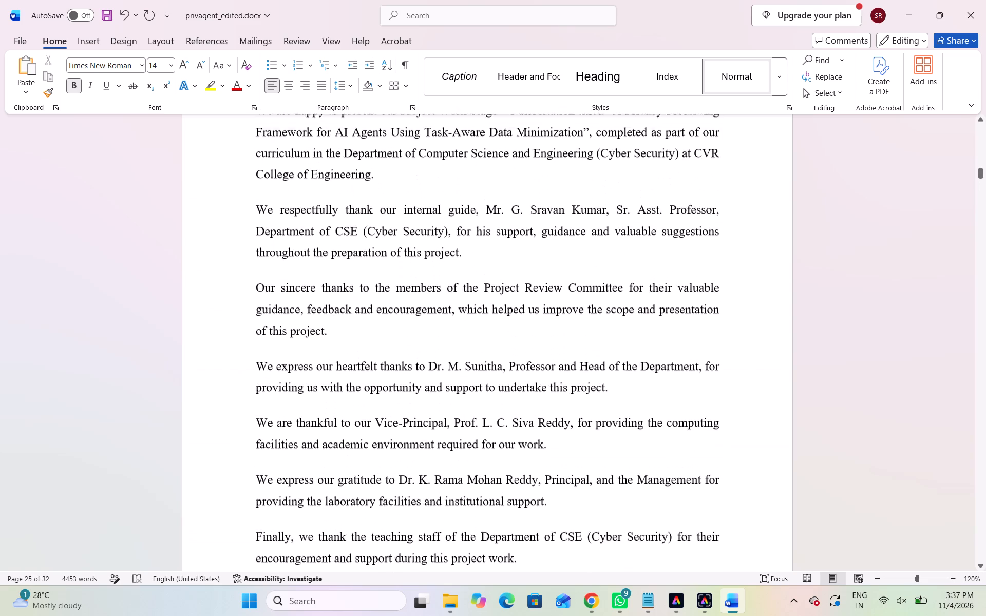
pyautogui.hscroll(1, 382, 307)
pyautogui.scroll(1, 382, 307)
pyautogui.scroll(-6, 382, 307)
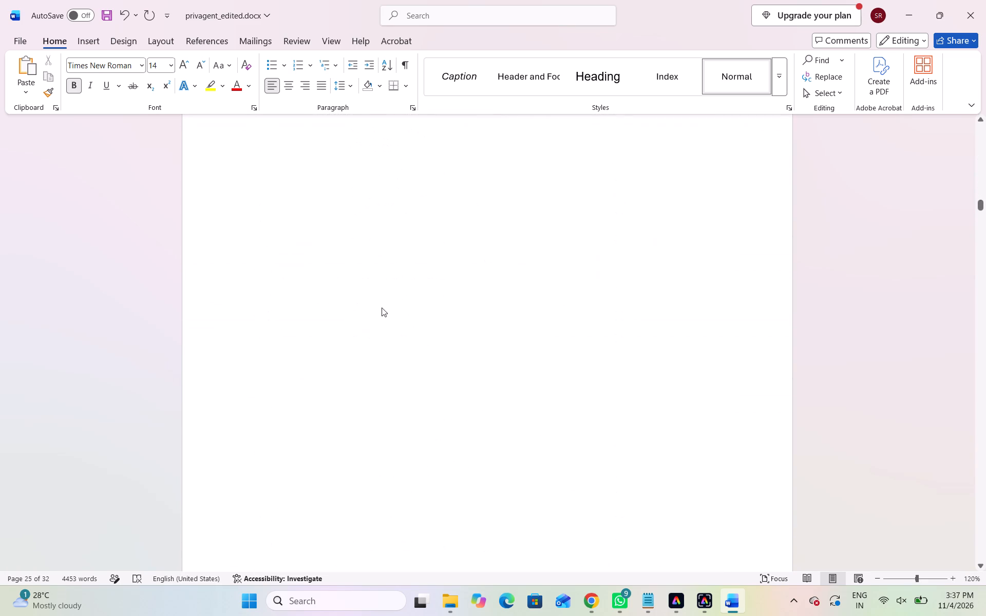
pyautogui.scroll(-8, 382, 307)
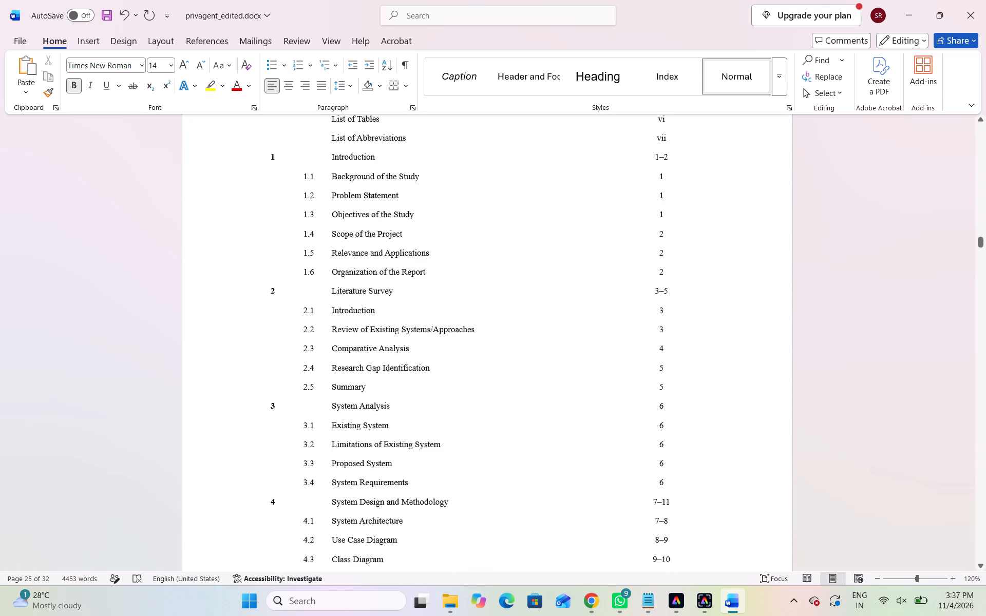
pyautogui.scroll(-4, 382, 307)
pyautogui.scroll(1, 389, 288)
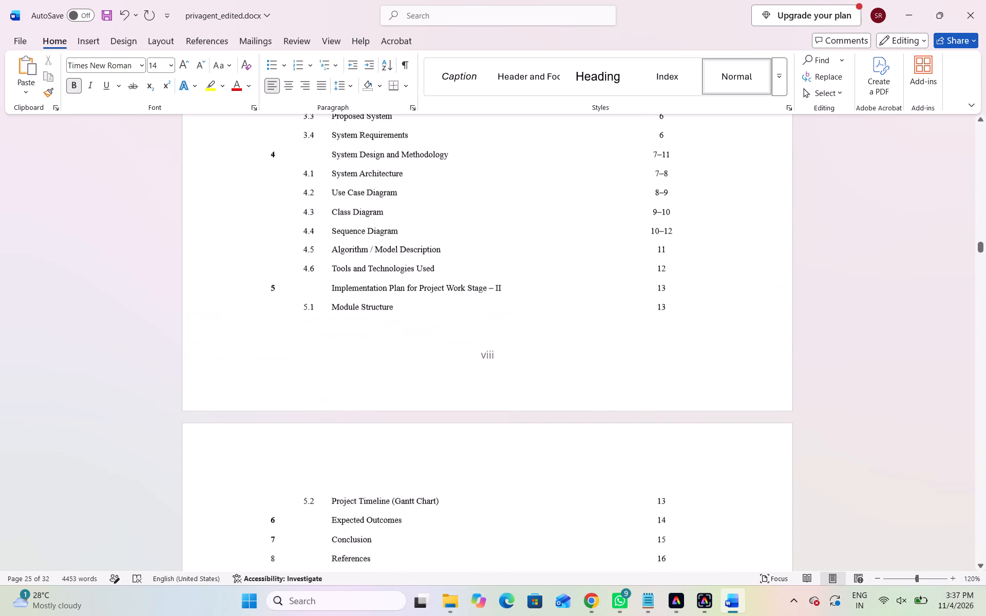
pyautogui.scroll(1, 389, 288)
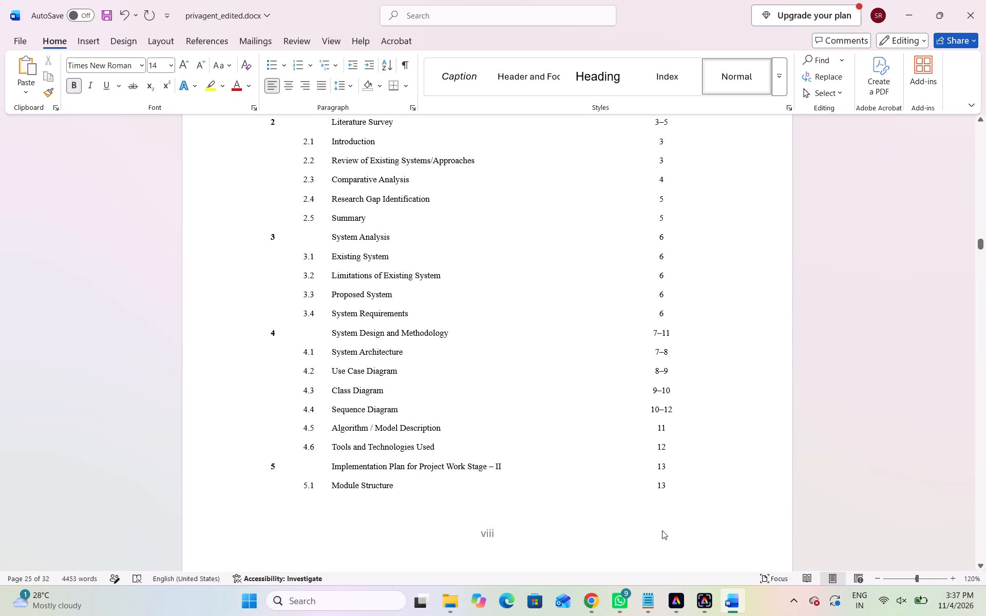
# Review the layout and page numbers of Chapters 5, 6 and 7 and the References pages.
pyautogui.scroll(-20, 662, 530)
pyautogui.scroll(-20, 662, 530)
pyautogui.scroll(-15, 662, 530)
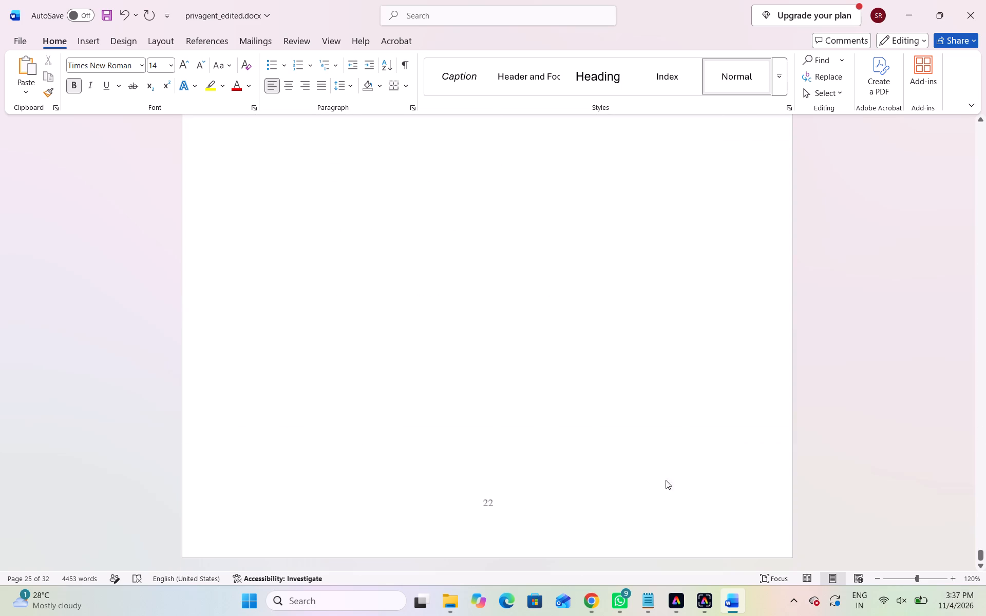
pyautogui.scroll(9, 666, 468)
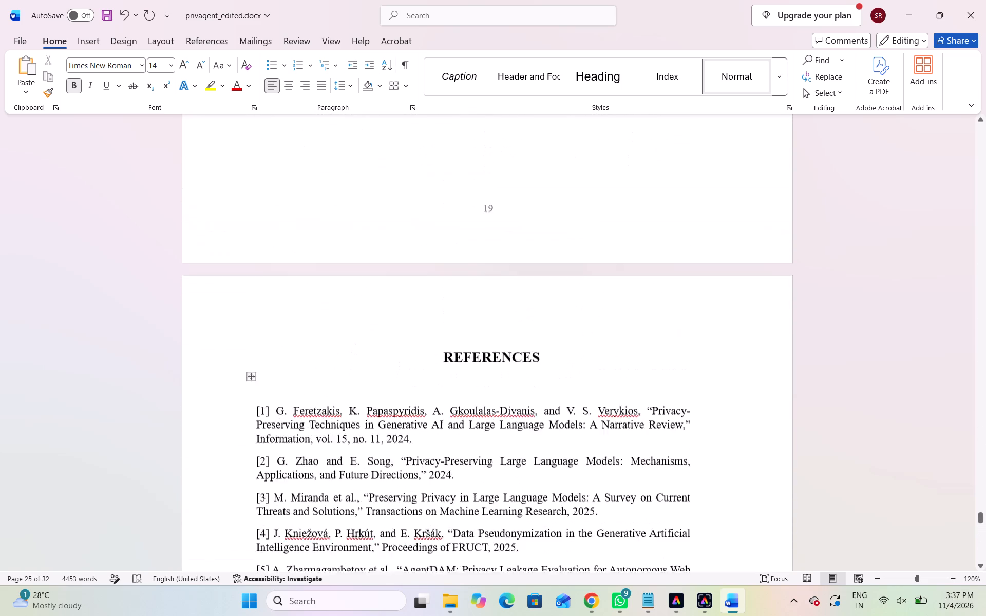
pyautogui.scroll(9, 666, 468)
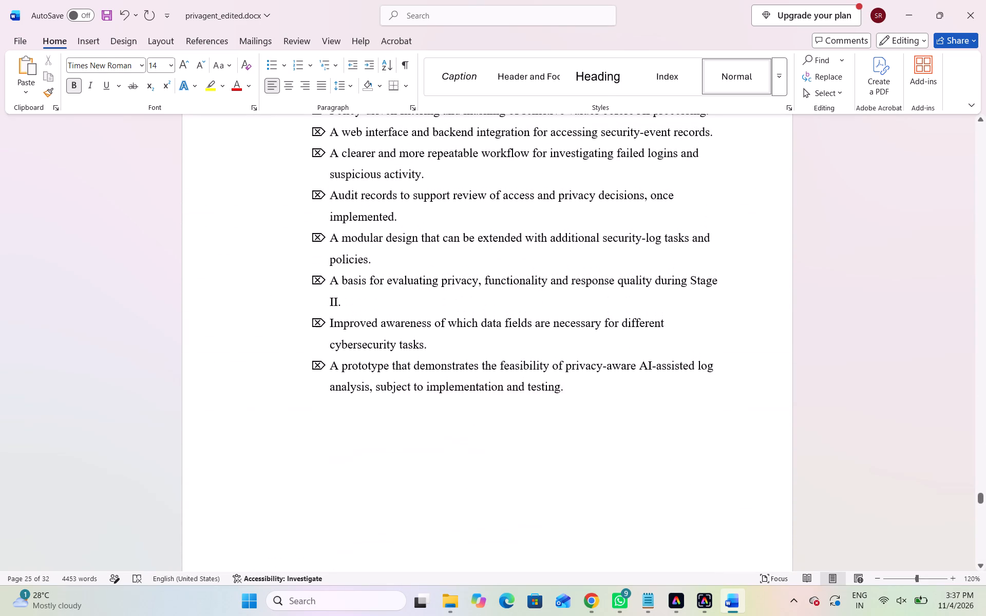
pyautogui.scroll(2, 666, 468)
pyautogui.scroll(2, 593, 315)
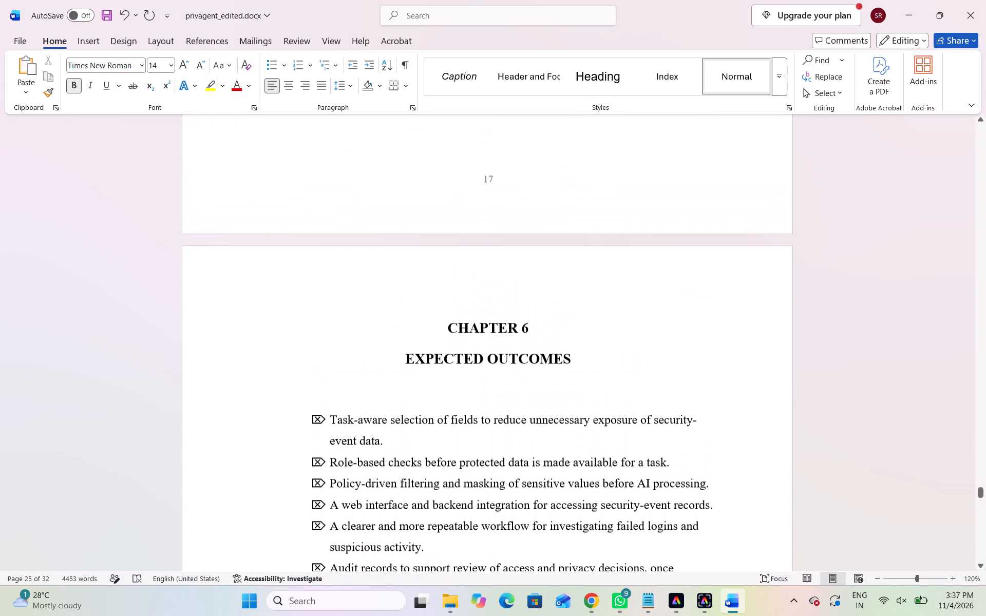
pyautogui.scroll(3, 593, 315)
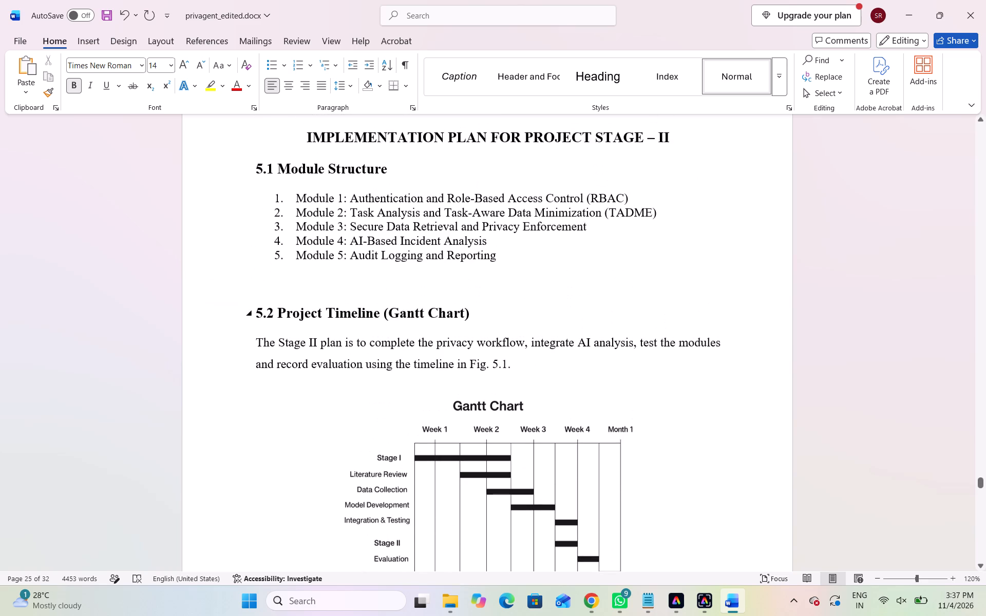
pyautogui.scroll(1, 593, 315)
pyautogui.scroll(-6, 593, 315)
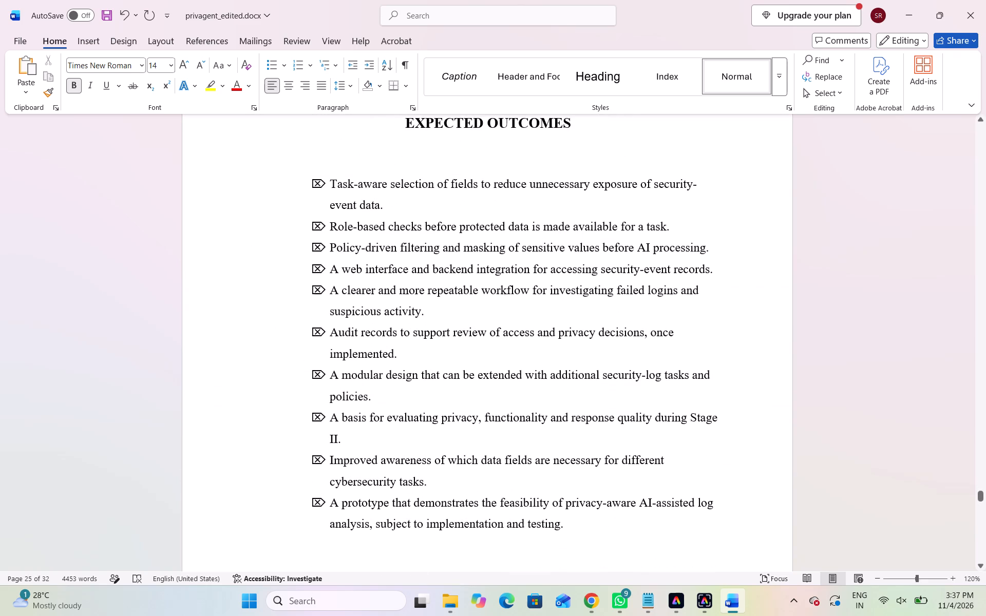
pyautogui.scroll(-4, 543, 447)
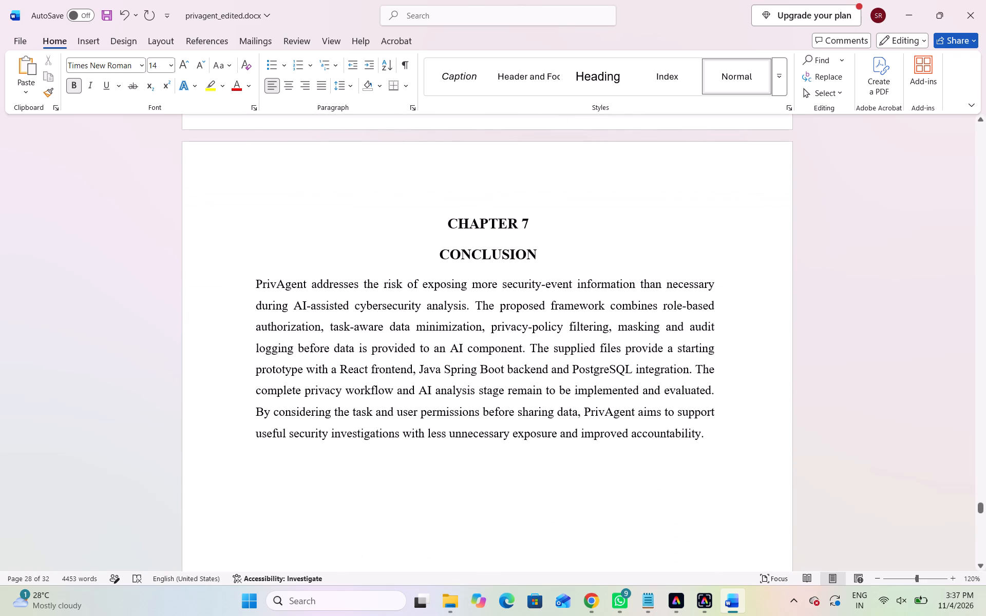
pyautogui.scroll(-5, 513, 451)
pyautogui.scroll(1, 513, 451)
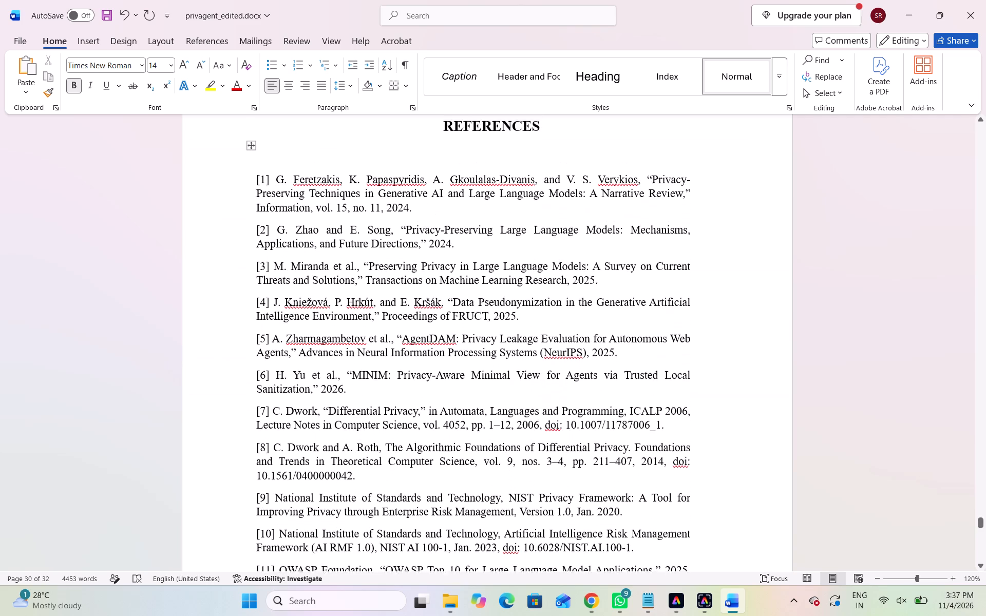
pyautogui.scroll(1, 513, 451)
pyautogui.scroll(20, 513, 451)
pyautogui.scroll(20, 513, 451)
pyautogui.scroll(1, 513, 451)
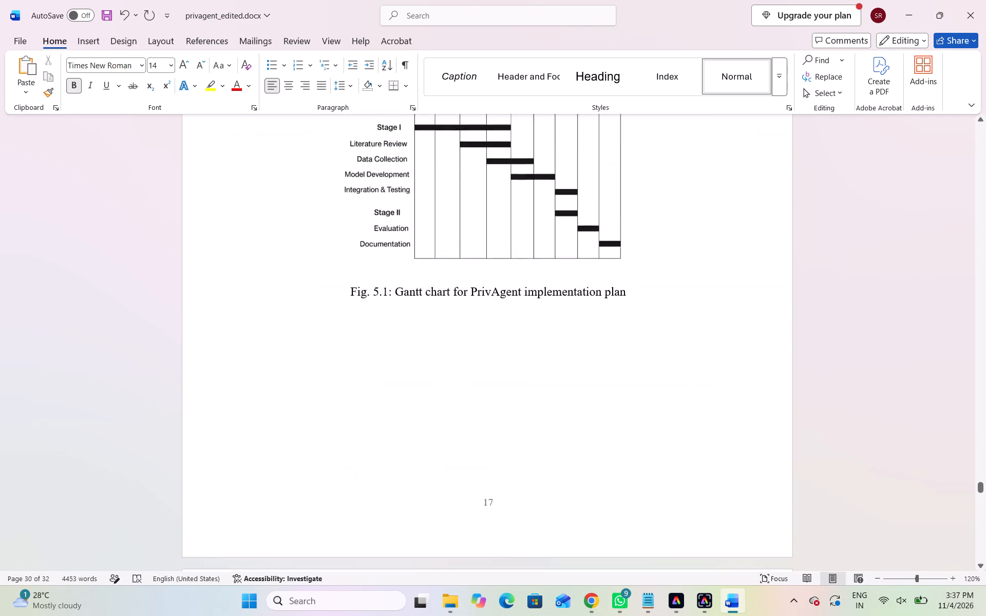
pyautogui.scroll(13, 513, 451)
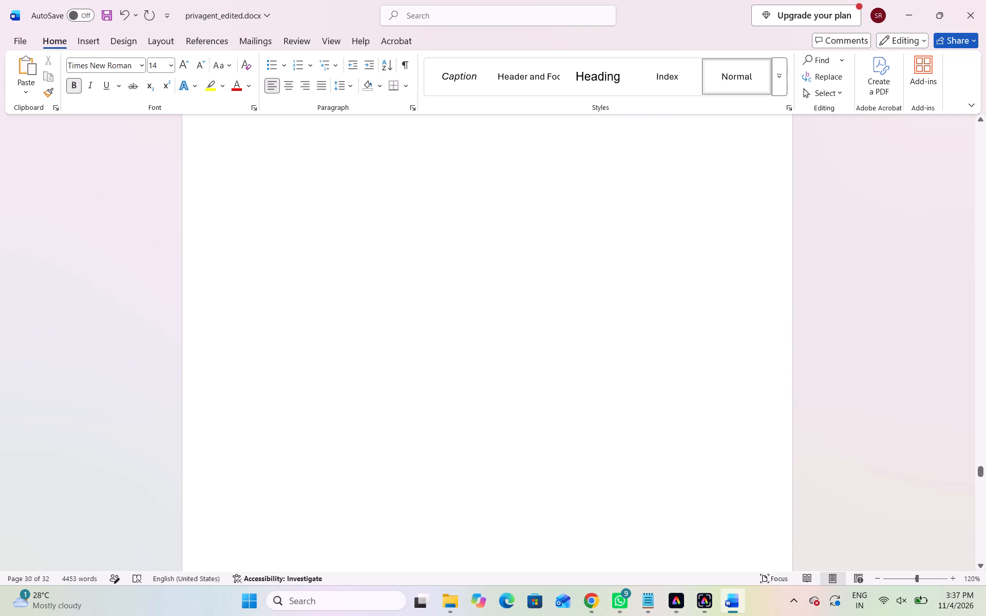
# Review the page breaks and spacing of Chapter 4, going back from section 4.6 to section 4.1.
pyautogui.scroll(1, 540, 381)
pyautogui.scroll(-1, 540, 381)
pyautogui.scroll(2, 540, 381)
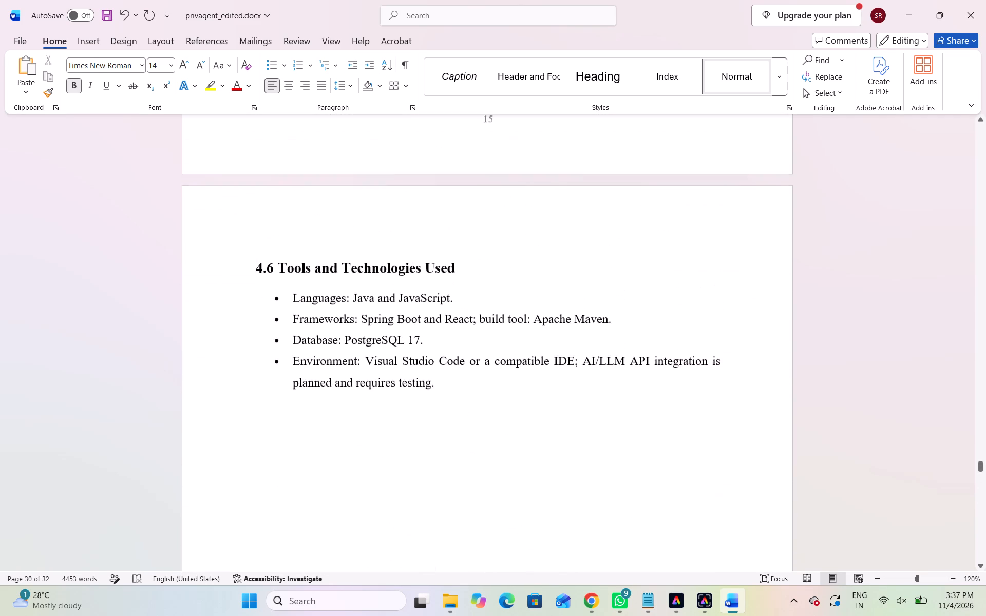
pyautogui.scroll(19, 540, 381)
pyautogui.scroll(2, 540, 381)
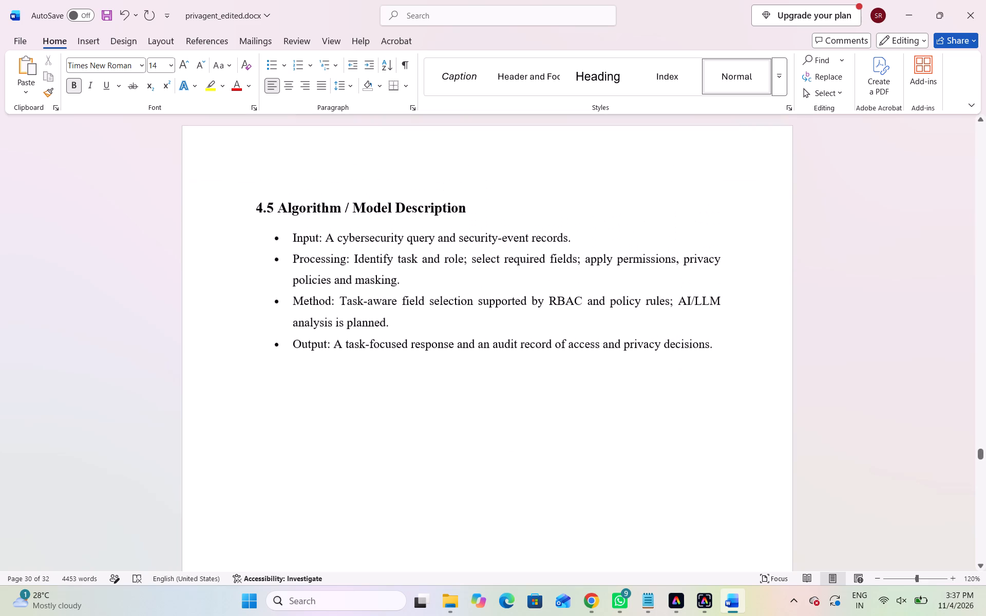
pyautogui.scroll(18, 540, 381)
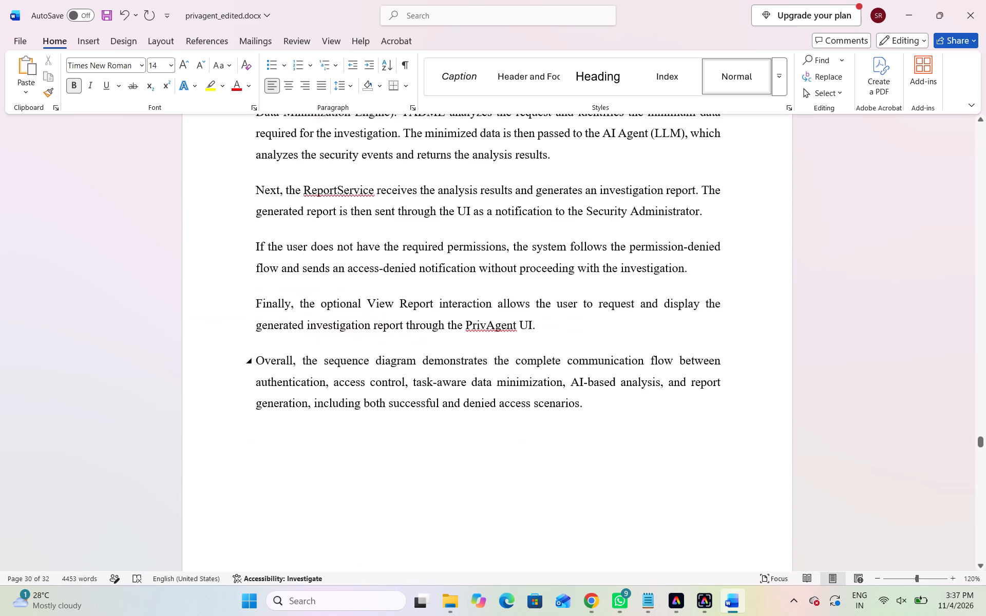
pyautogui.scroll(17, 540, 381)
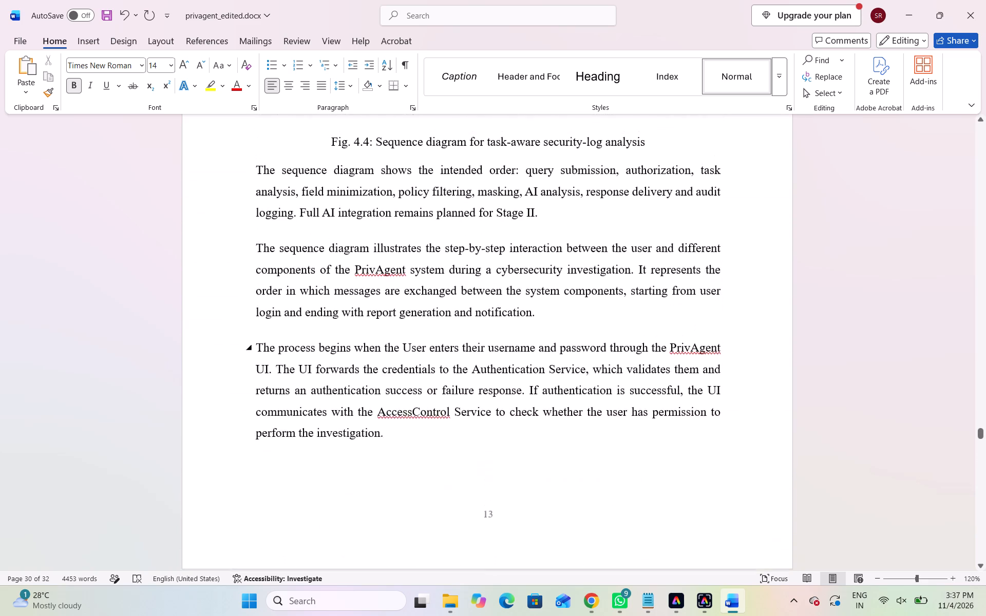
pyautogui.scroll(5, 540, 381)
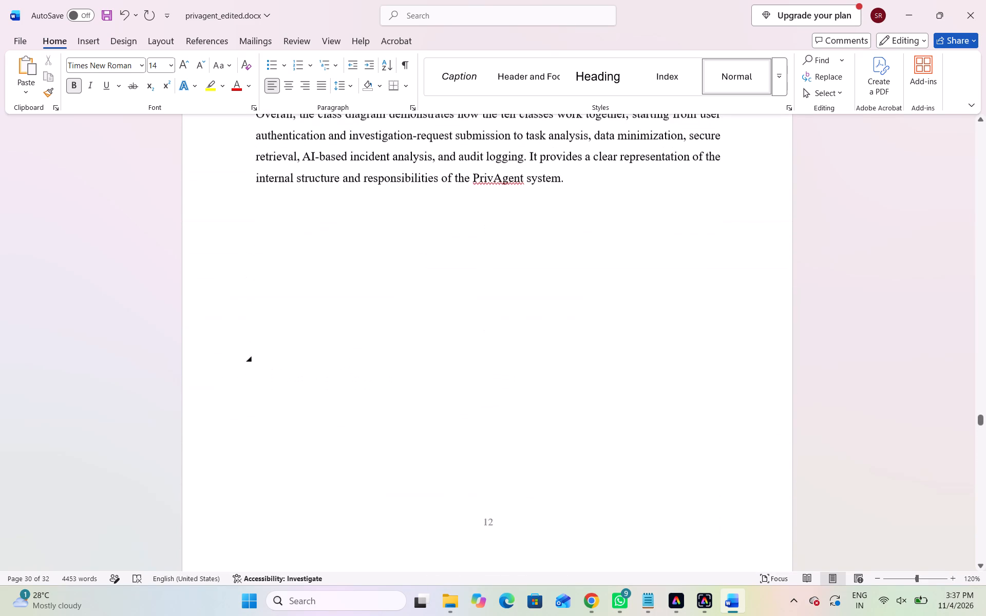
pyautogui.scroll(1, 540, 381)
pyautogui.scroll(-2, 540, 381)
pyautogui.scroll(2, 540, 381)
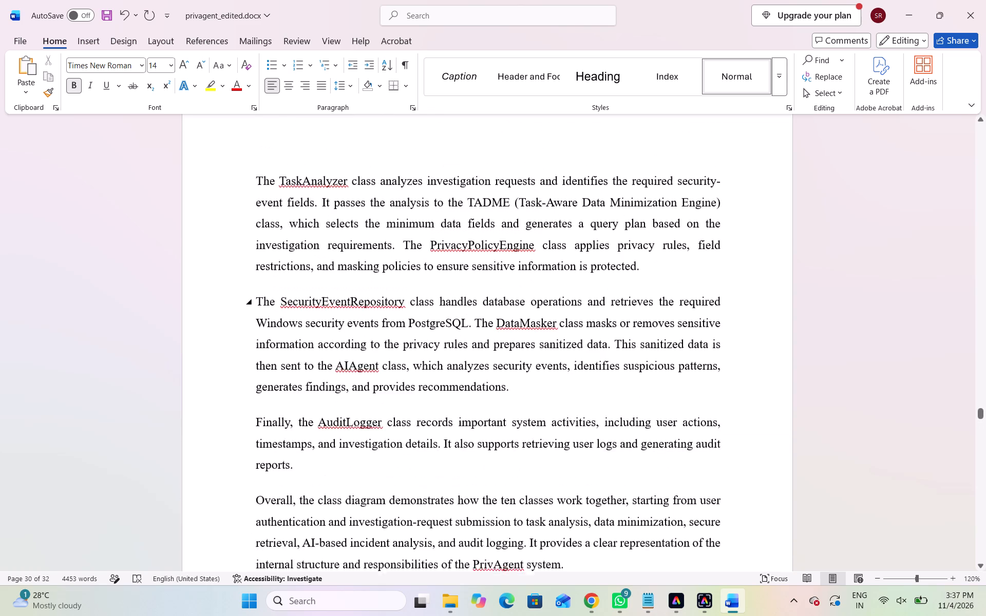
pyautogui.scroll(2, 540, 381)
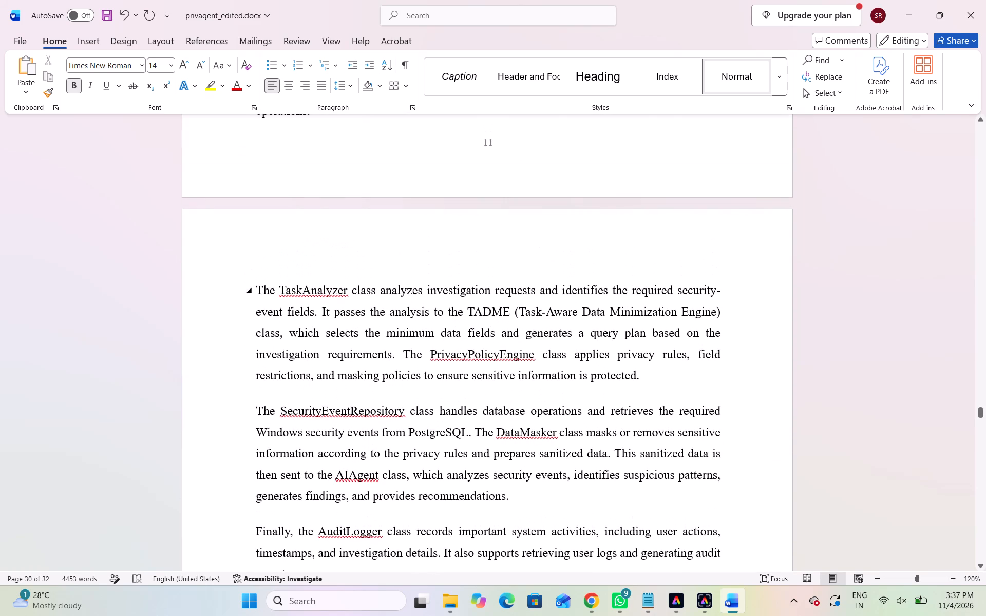
pyautogui.scroll(4, 540, 381)
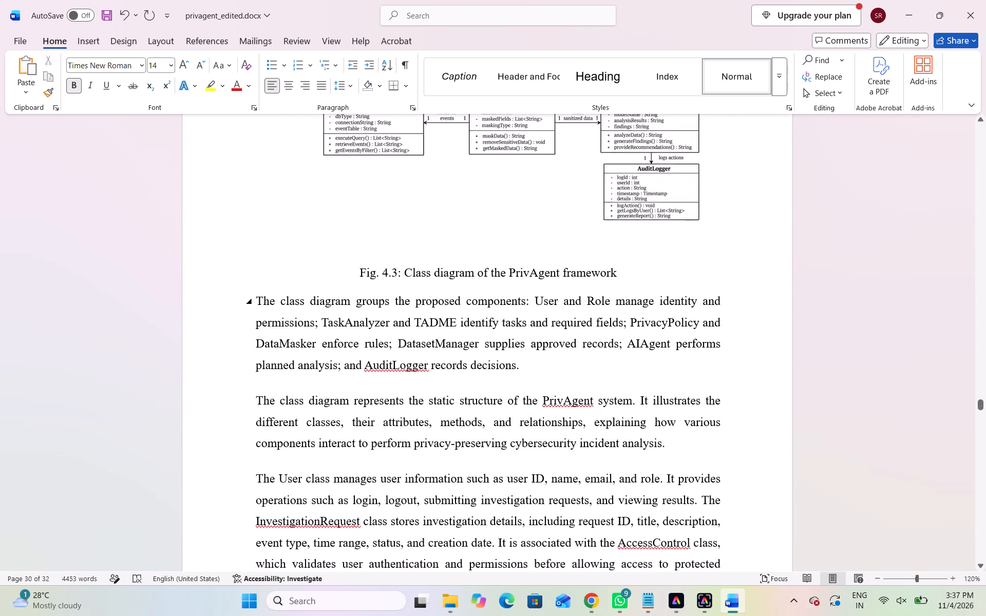
pyautogui.scroll(5, 540, 381)
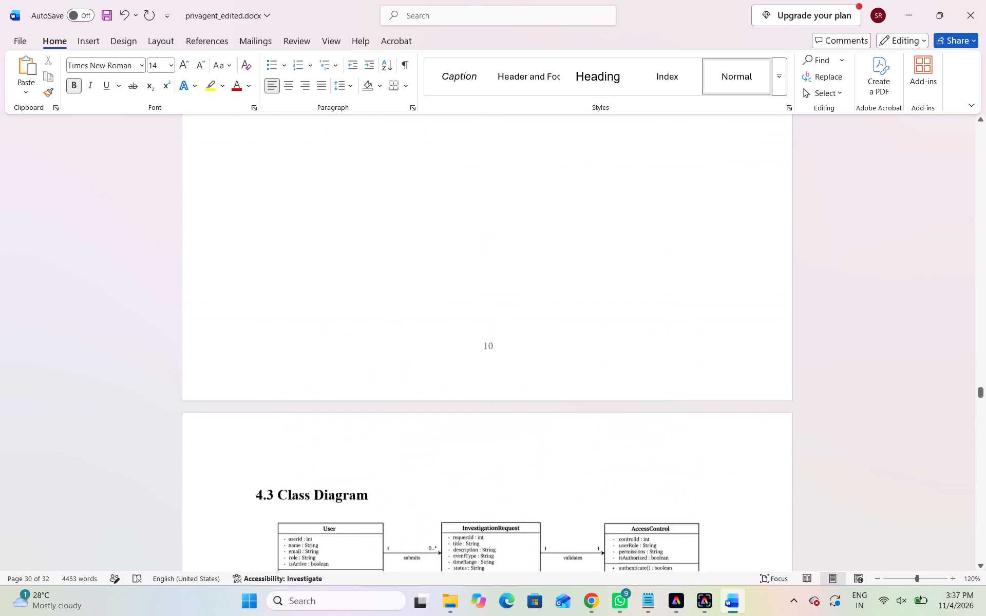
pyautogui.scroll(20, 540, 381)
pyautogui.scroll(1, 540, 381)
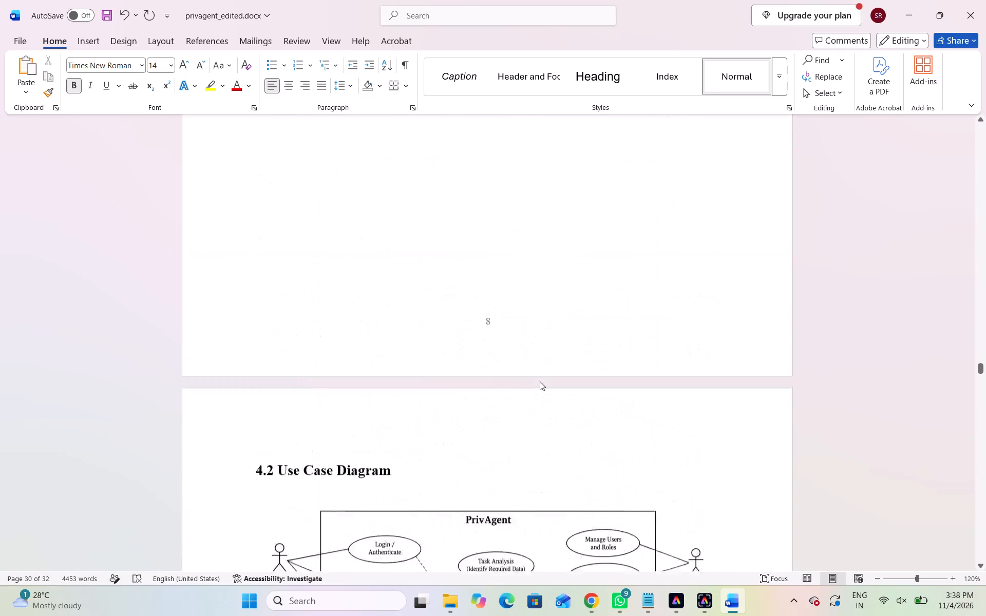
pyautogui.scroll(15, 540, 381)
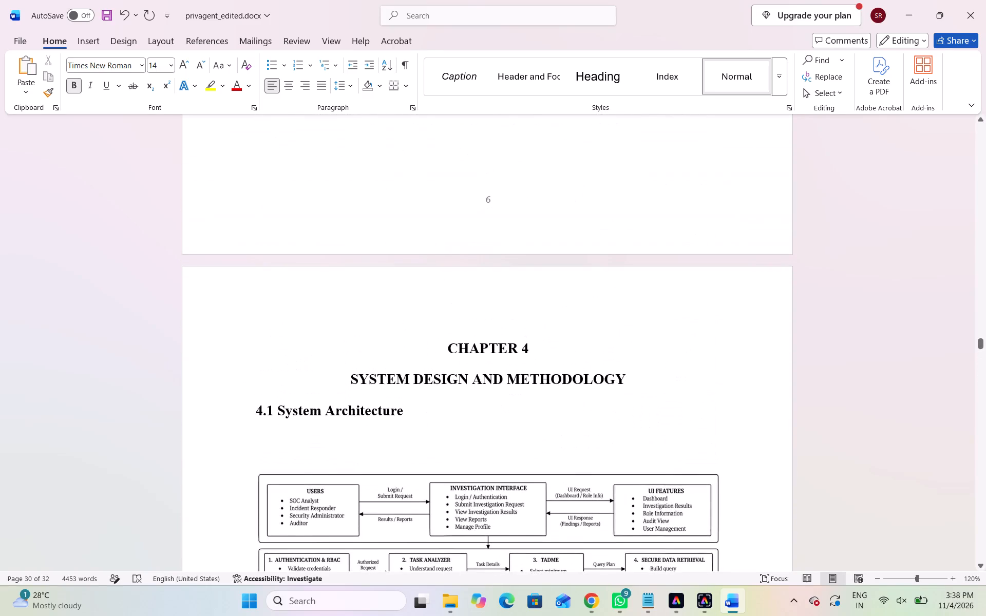
# Turn on AutoSave for the document by uploading it to the personal OneDrive.
pyautogui.click(81, 16)
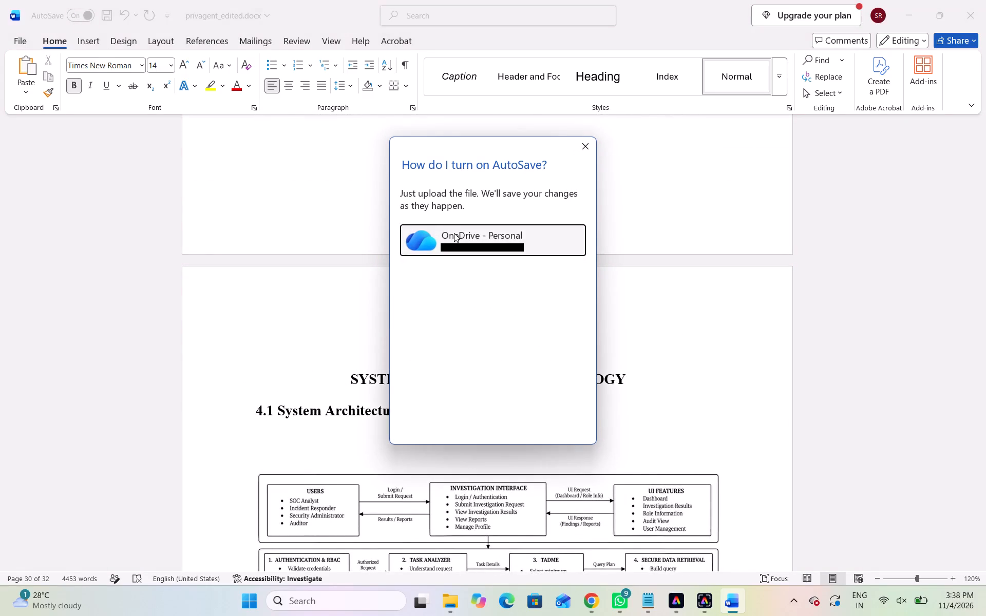
pyautogui.click(454, 233)
pyautogui.click(495, 231)
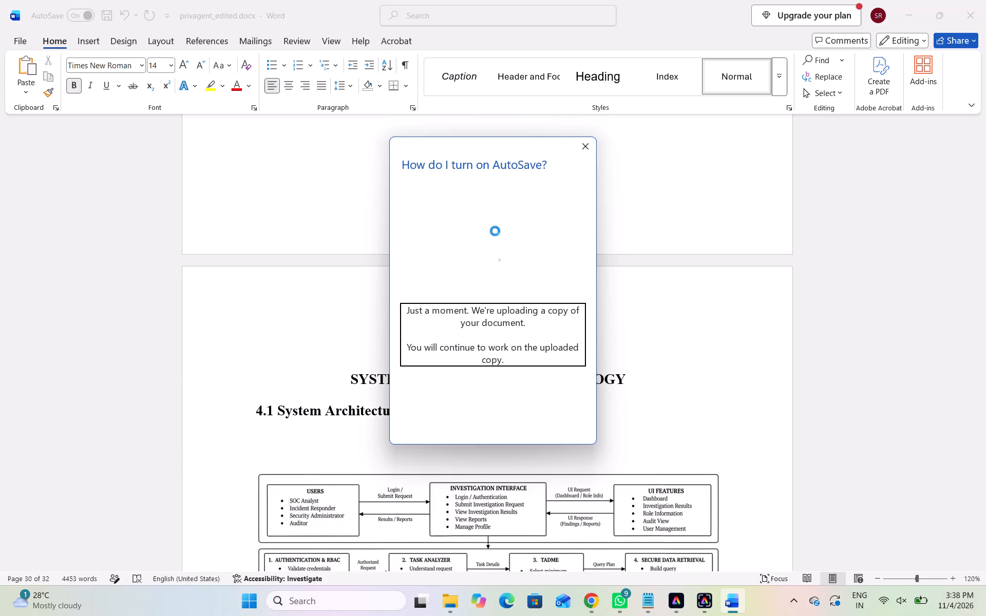
# Look over the section 4.1 System Architecture pages and the Table 2.1 comparative analysis page.
pyautogui.scroll(-1, 420, 402)
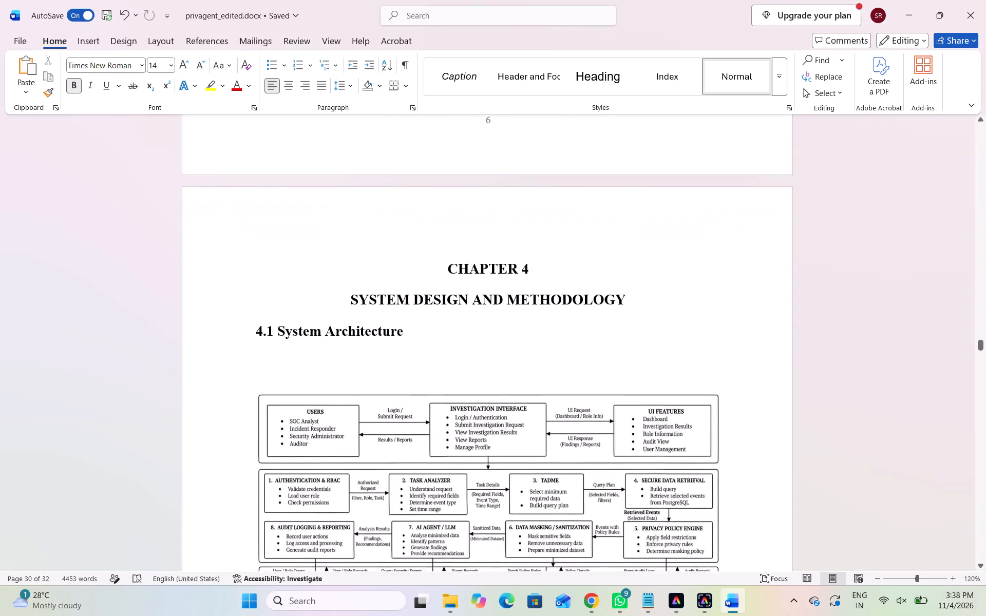
pyautogui.scroll(-3, 501, 363)
pyautogui.scroll(-1, 460, 399)
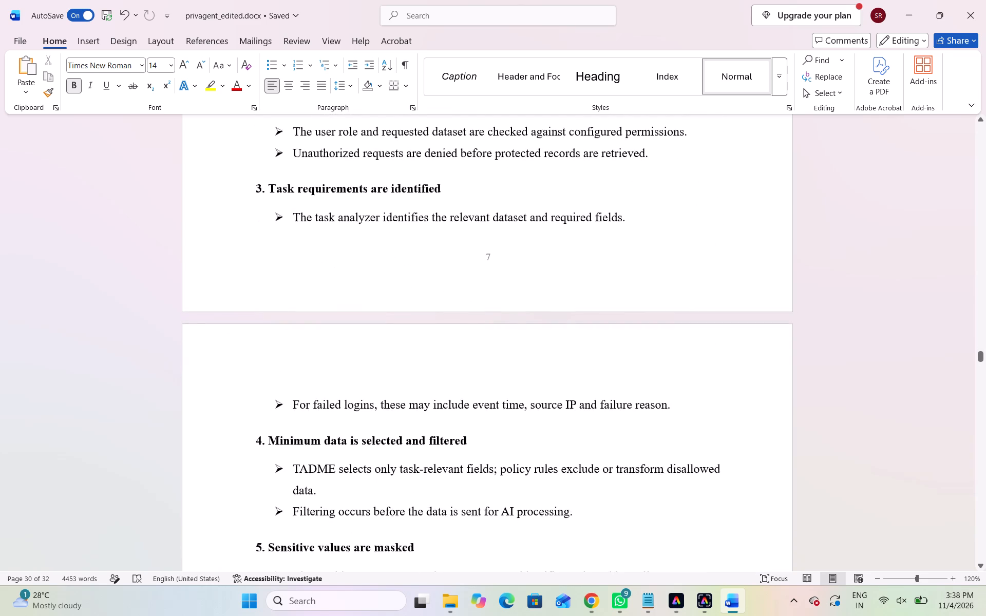
pyautogui.scroll(-7, 399, 364)
pyautogui.scroll(13, 399, 364)
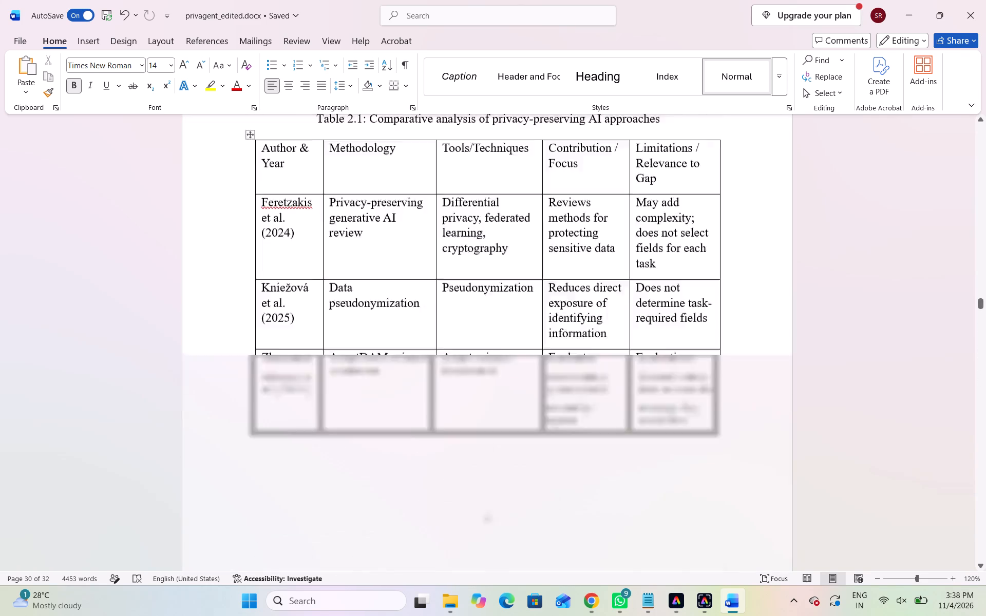
pyautogui.scroll(3, 399, 364)
pyautogui.moveTo(37, 26); pyautogui.dragTo(22, 42)
pyautogui.click(22, 42)
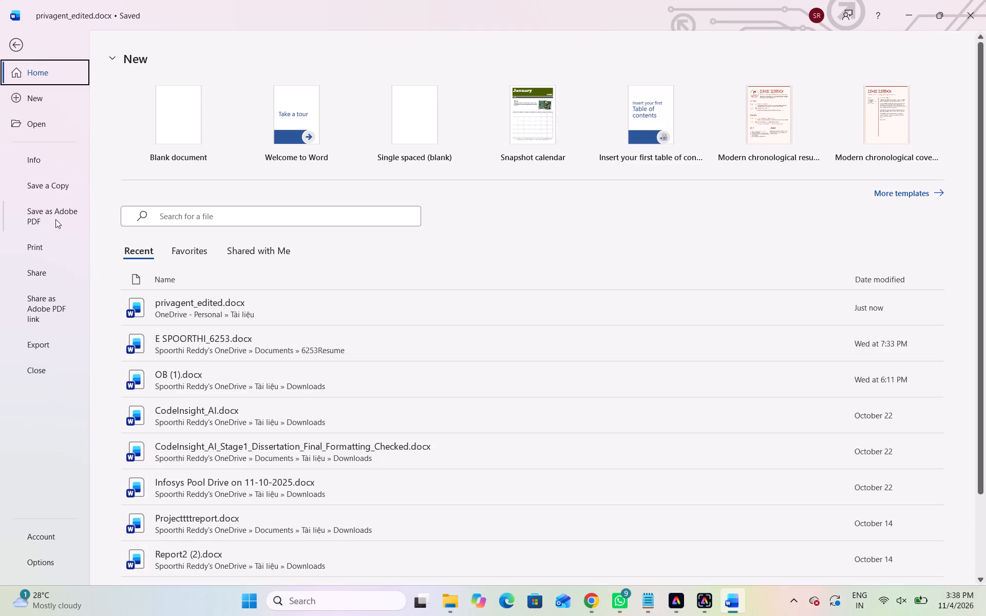
pyautogui.click(50, 187)
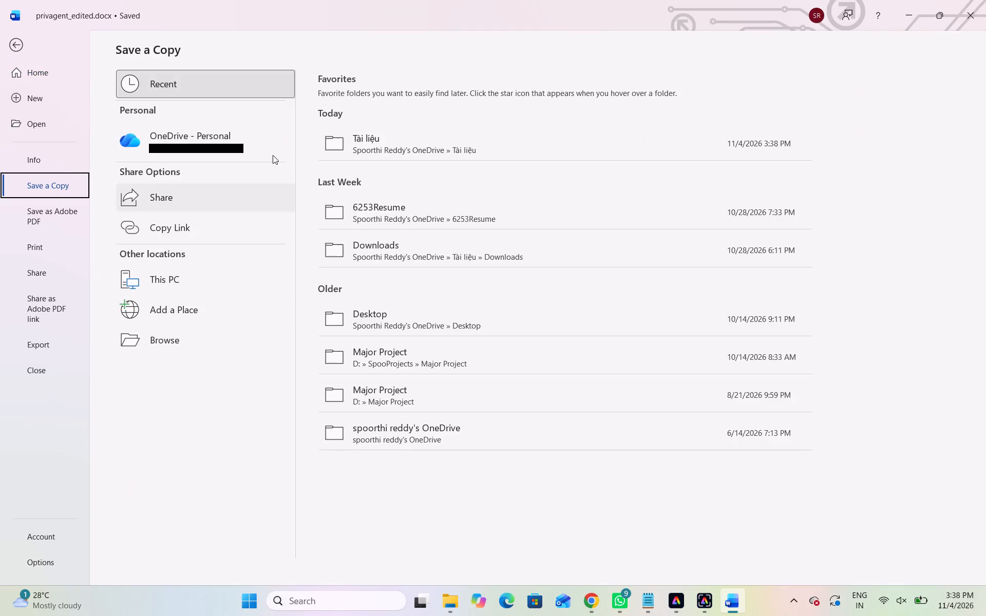
pyautogui.click(184, 335)
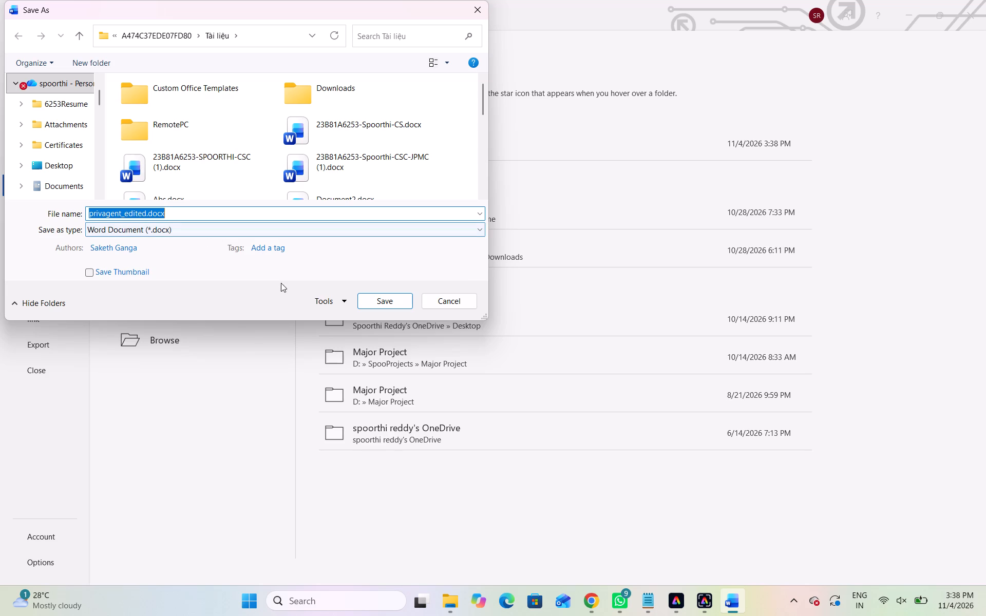
pyautogui.scroll(2, 53, 118)
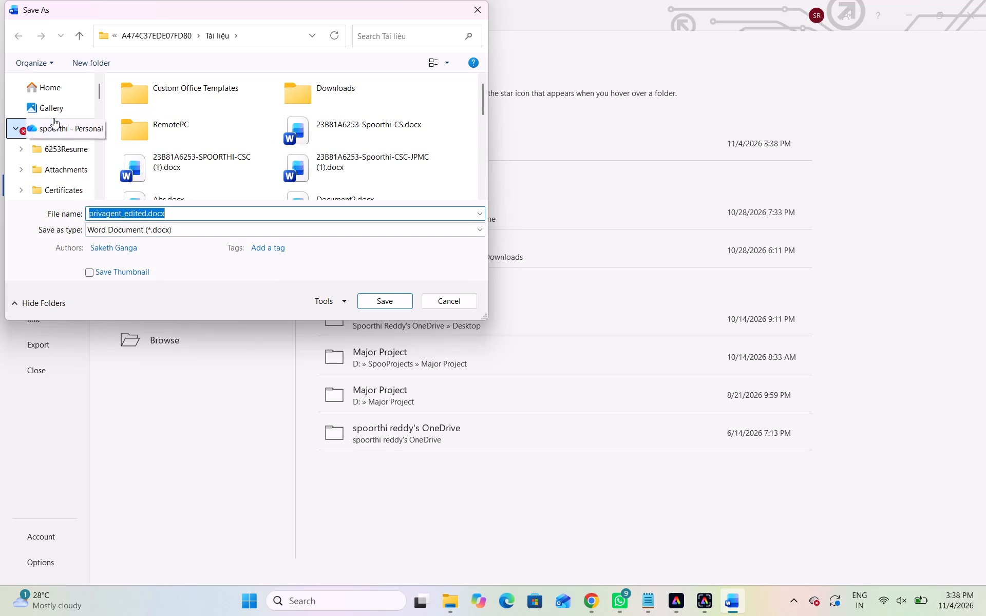
pyautogui.scroll(-2, 70, 168)
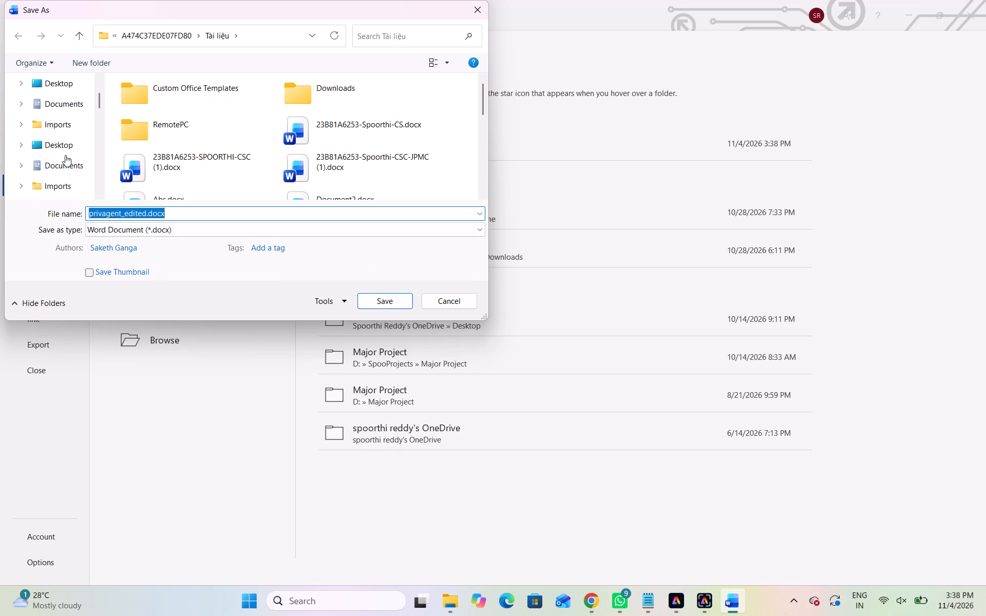
pyautogui.doubleClick(66, 104)
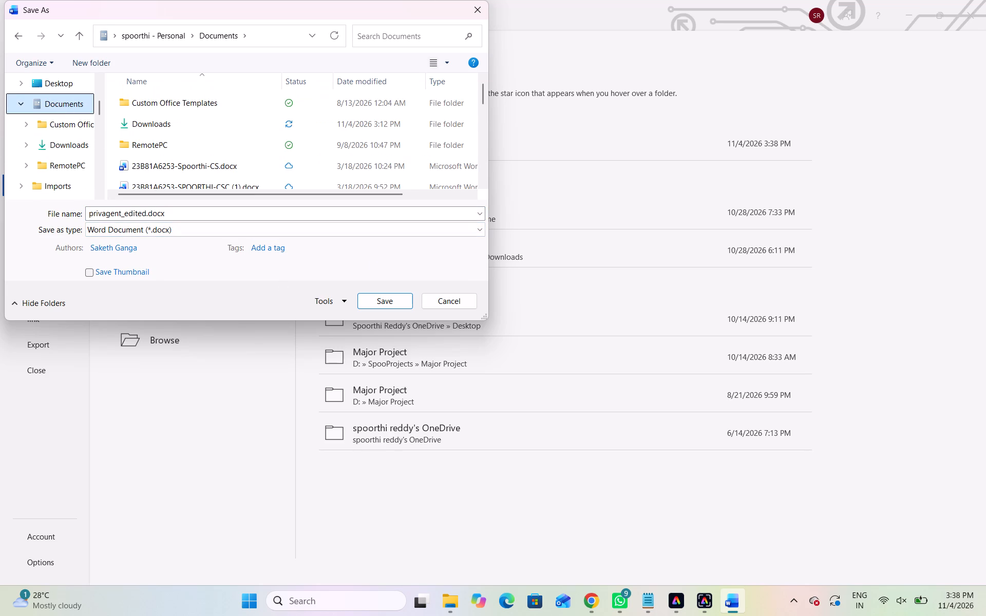
pyautogui.doubleClick(59, 84)
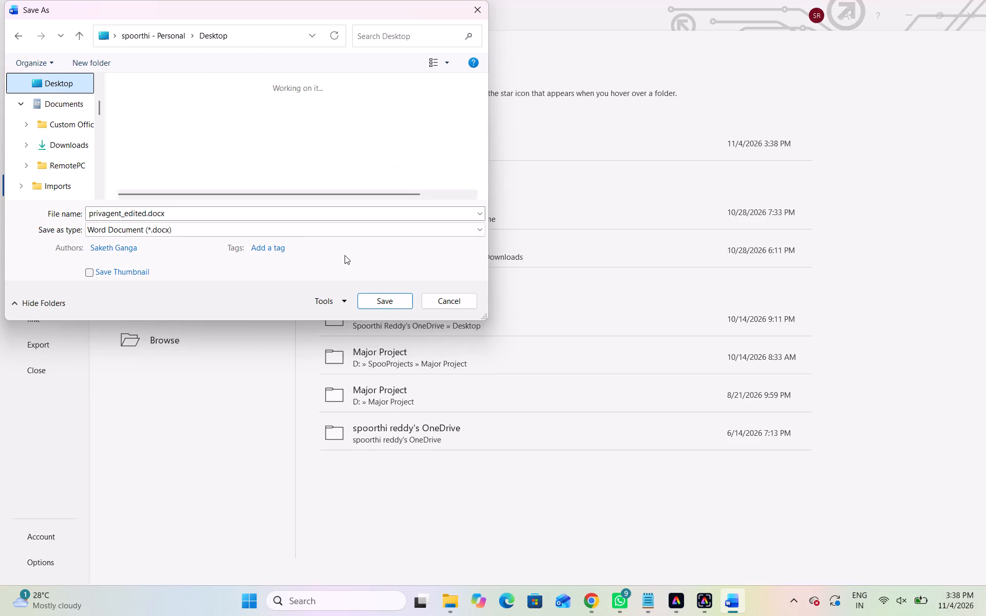
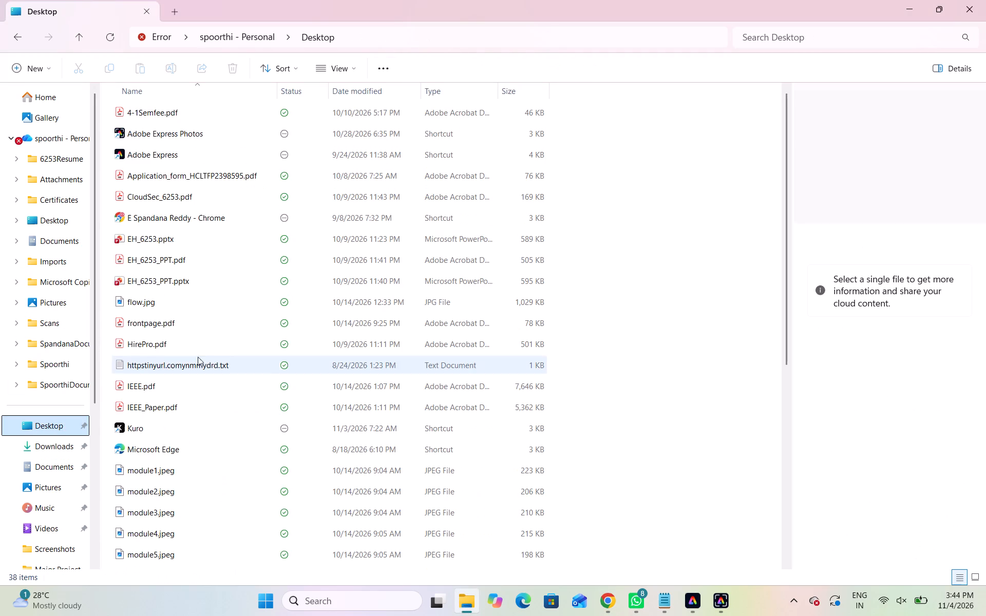
pyautogui.scroll(-1, 222, 368)
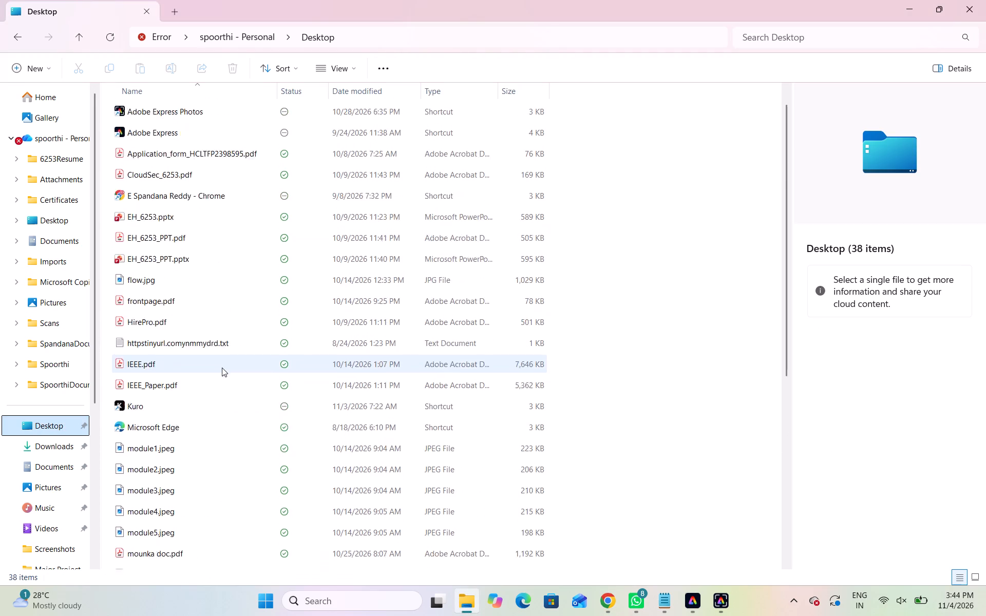
pyautogui.scroll(-1, 222, 368)
pyautogui.scroll(-1, 211, 491)
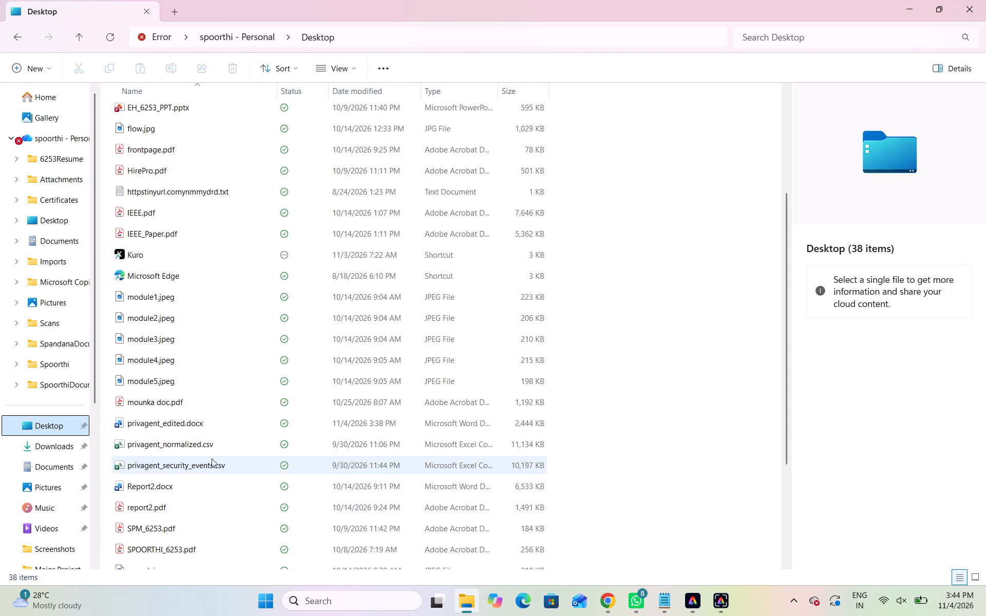
pyautogui.scroll(-6, 231, 424)
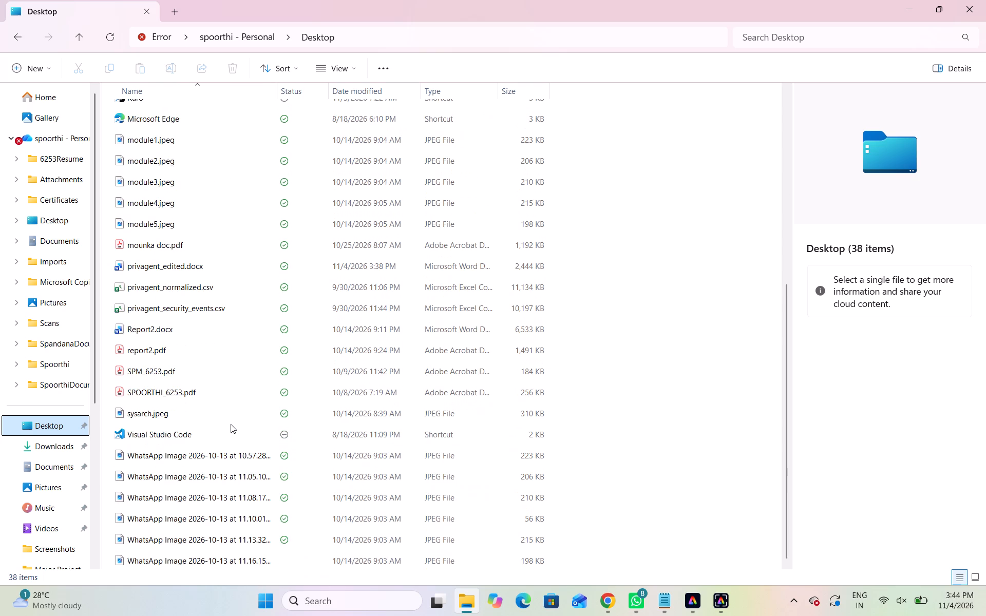
pyautogui.scroll(-2, 231, 424)
pyautogui.scroll(7, 231, 424)
pyautogui.scroll(2, 220, 193)
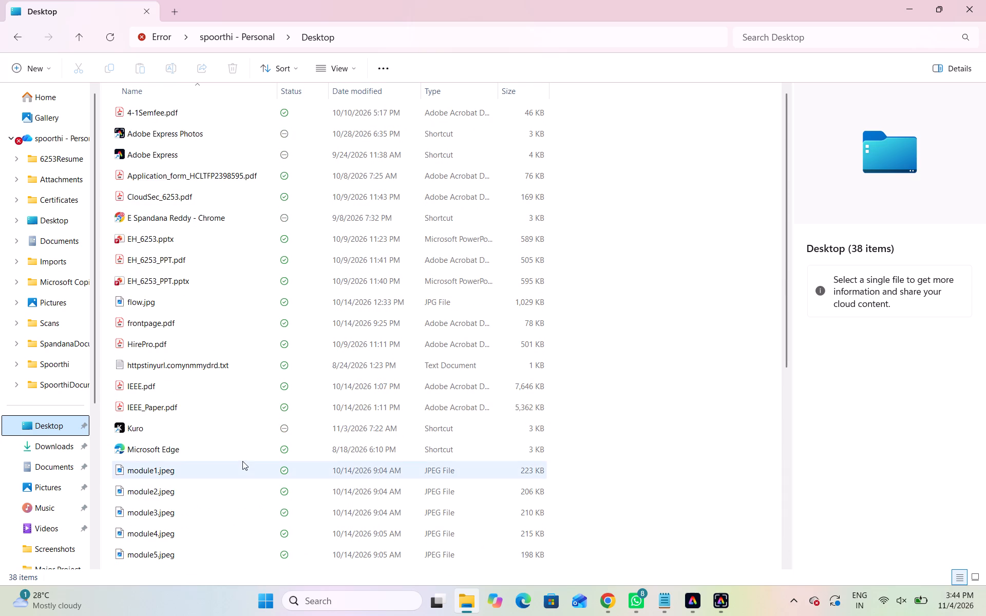
pyautogui.scroll(-1, 243, 383)
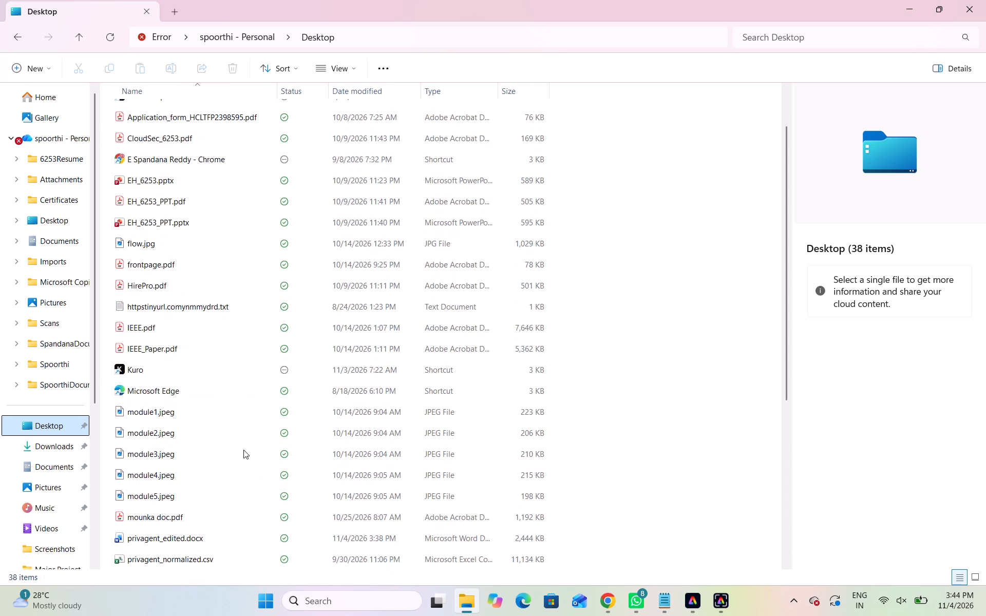
pyautogui.scroll(-1, 243, 466)
pyautogui.scroll(-1, 346, 524)
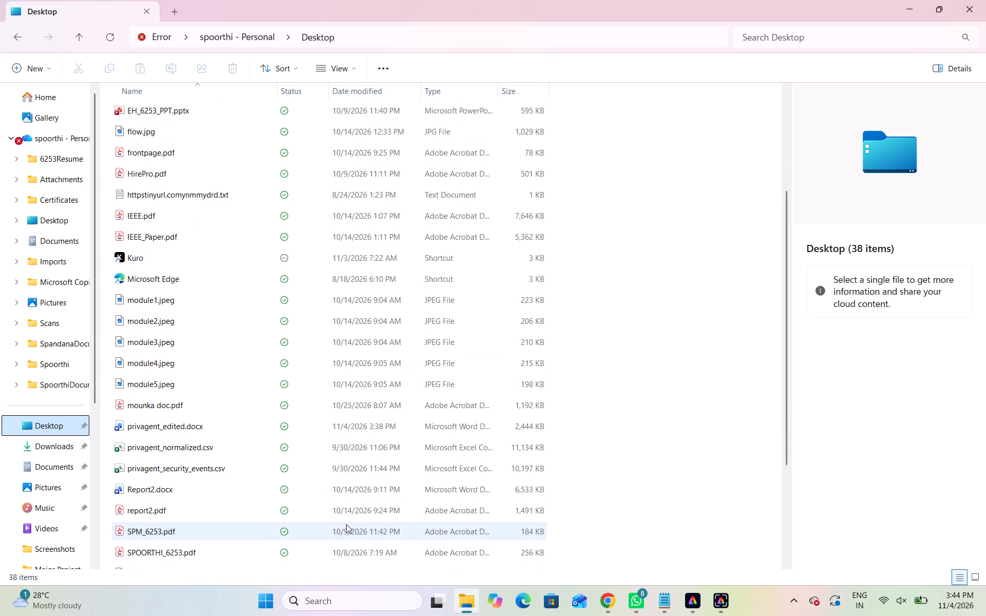
pyautogui.doubleClick(207, 425)
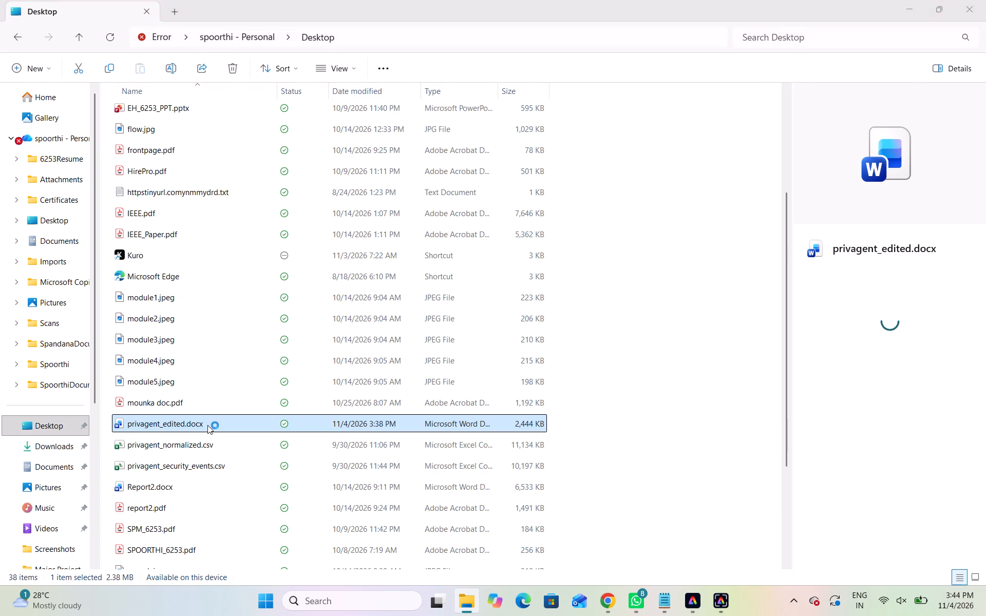
pyautogui.scroll(-1, 568, 514)
pyautogui.scroll(1, 547, 436)
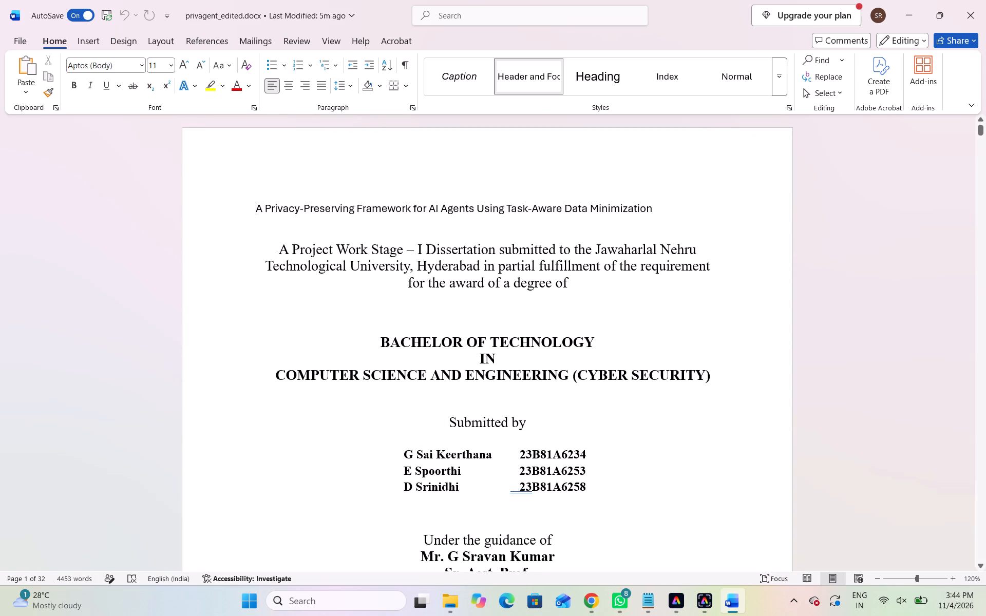
pyautogui.scroll(1, 402, 223)
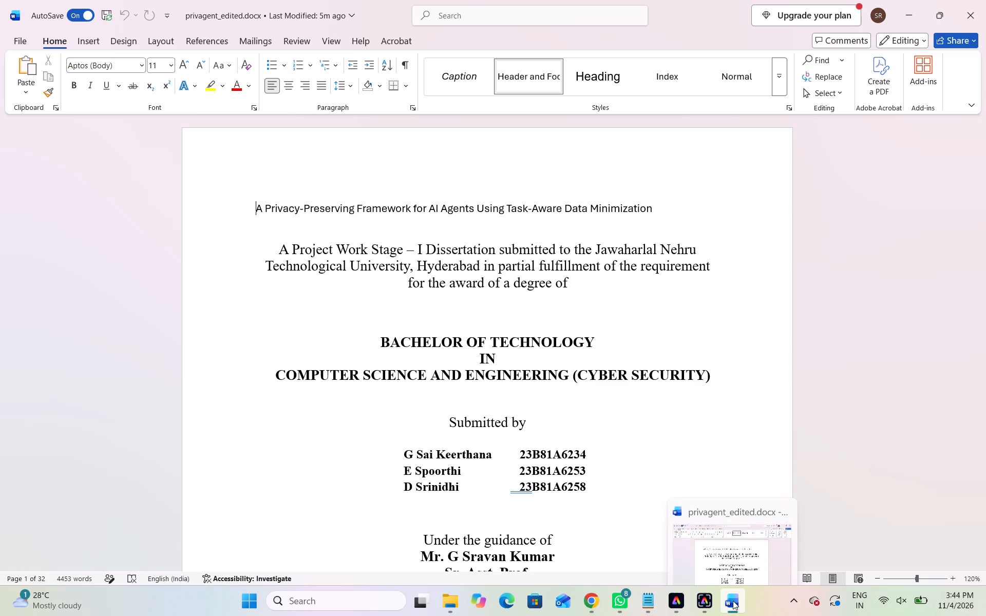
pyautogui.click(725, 528)
# Format the dissertation title on the first page as bold Times New Roman with font size 24.
pyautogui.scroll(1, 651, 457)
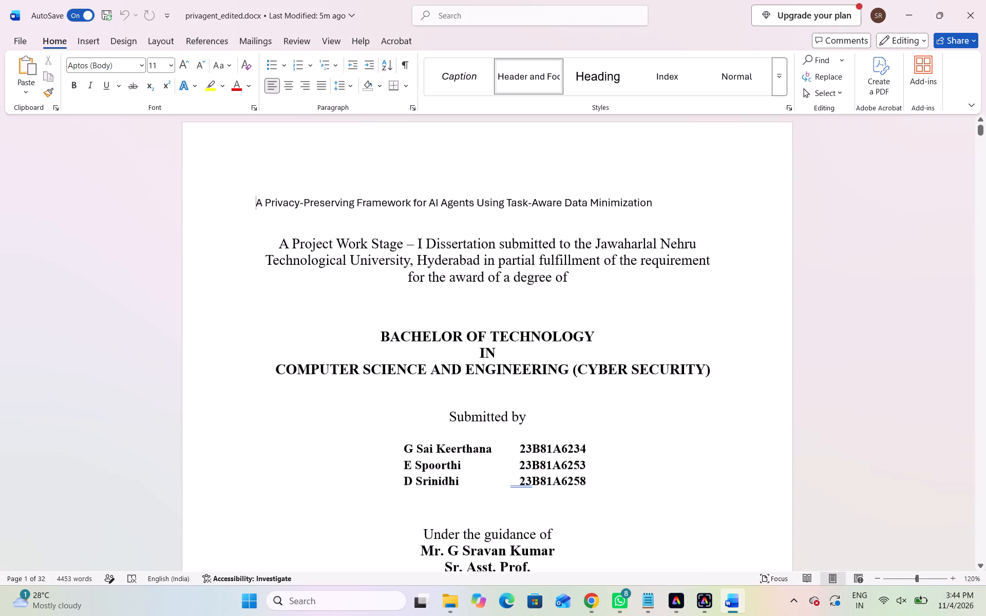
pyautogui.scroll(6, 609, 421)
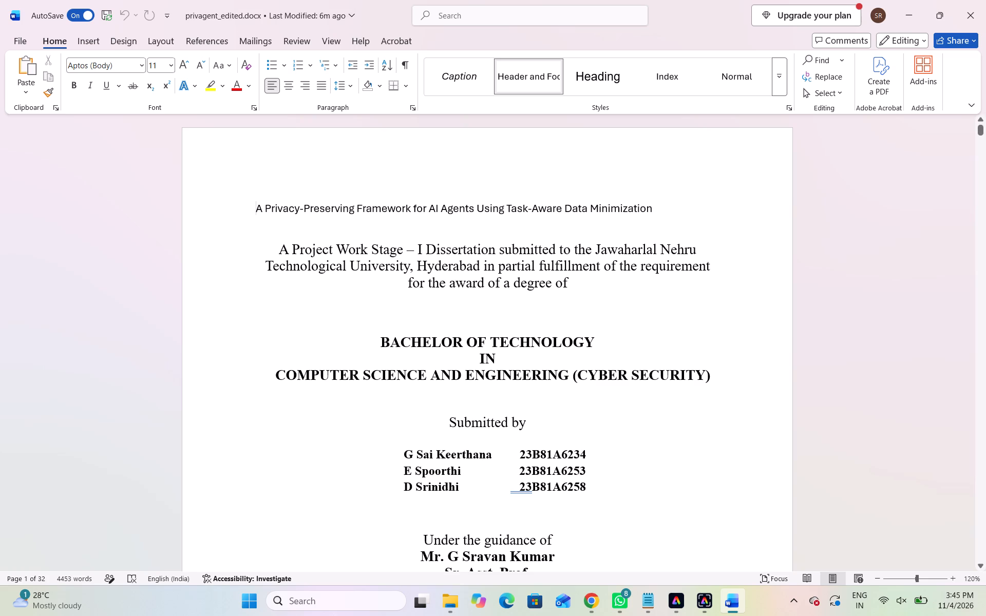
pyautogui.moveTo(665, 210); pyautogui.dragTo(259, 213)
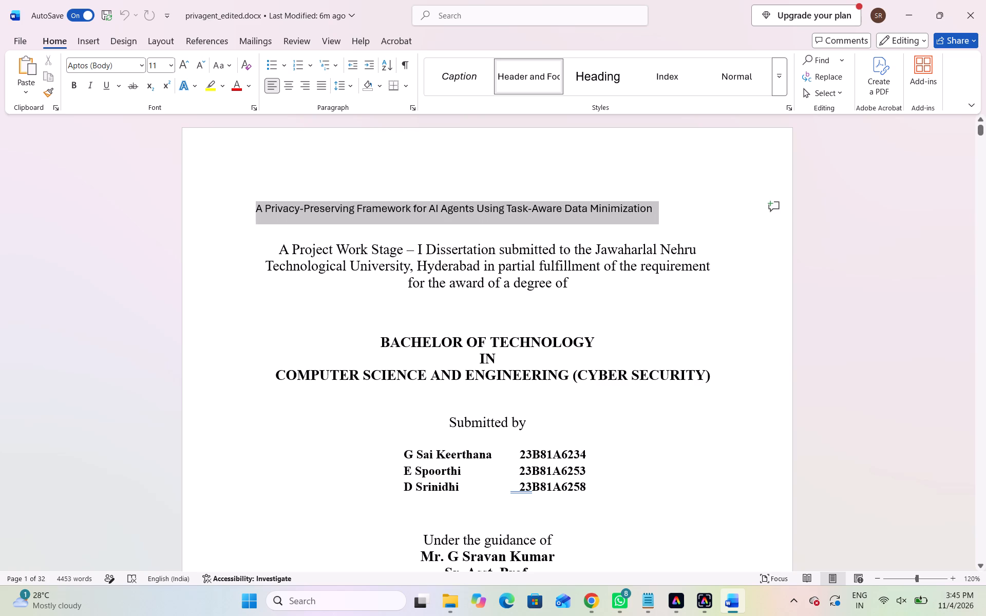
pyautogui.moveTo(259, 213); pyautogui.dragTo(258, 211)
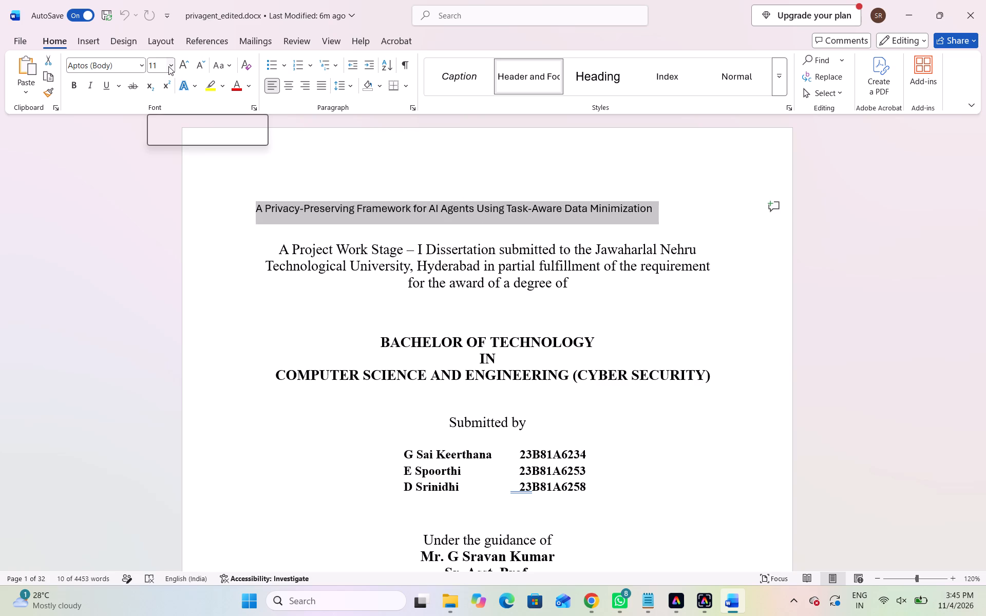
pyautogui.click(168, 66)
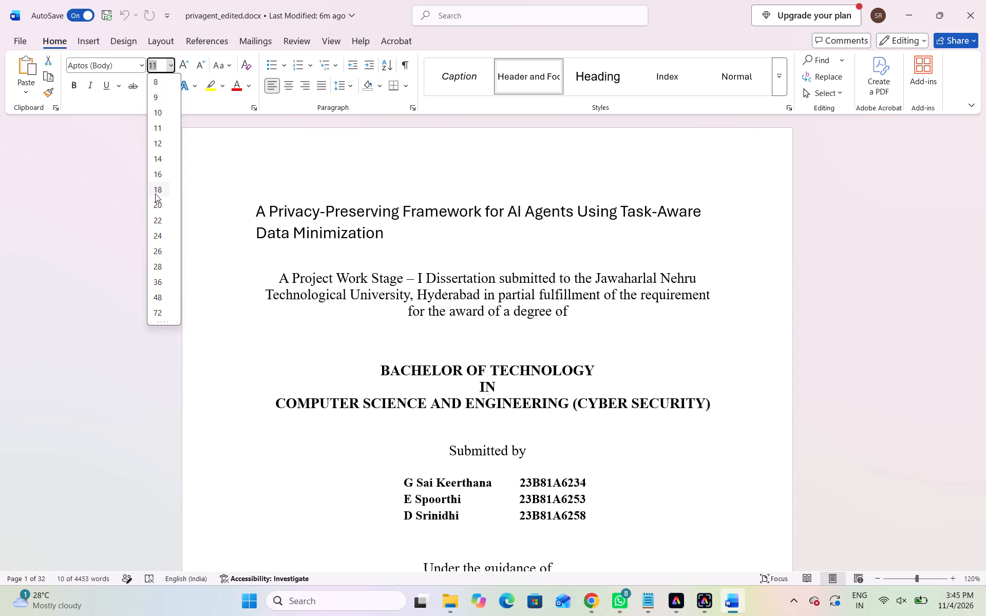
pyautogui.click(160, 233)
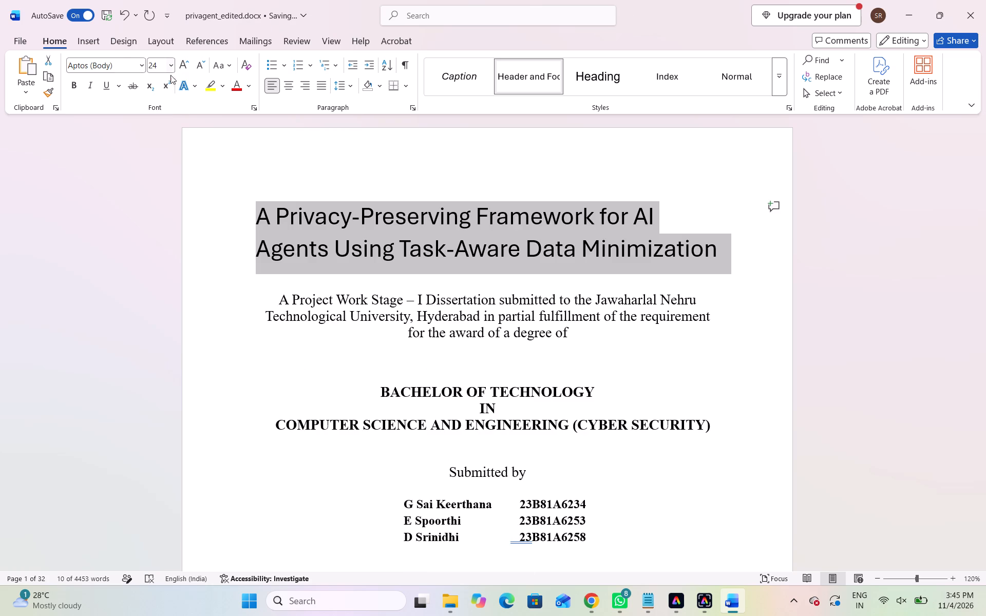
pyautogui.click(73, 84)
pyautogui.click(118, 62)
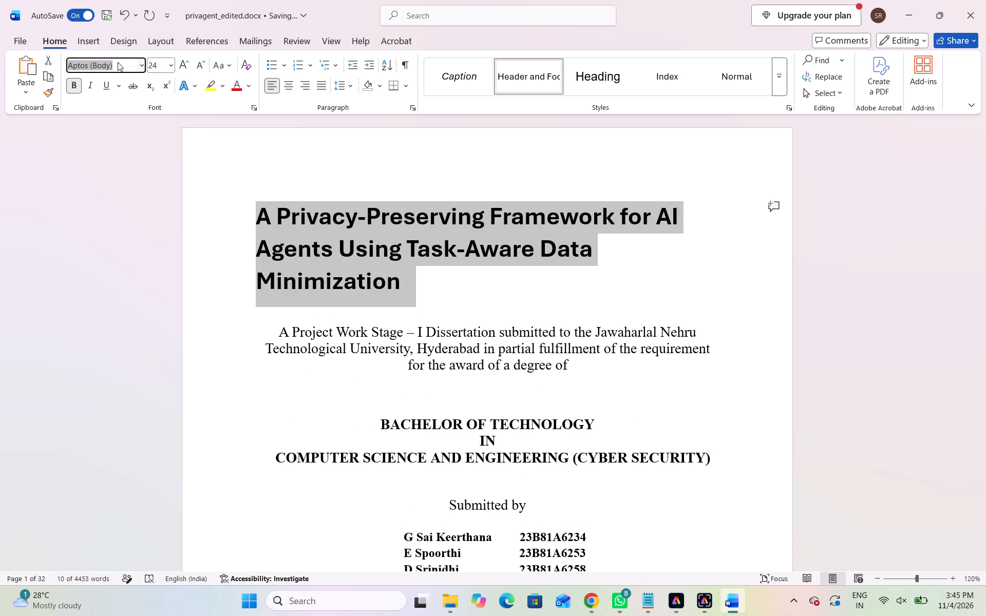
pyautogui.press('BackSpace')
pyautogui.press('Tab')
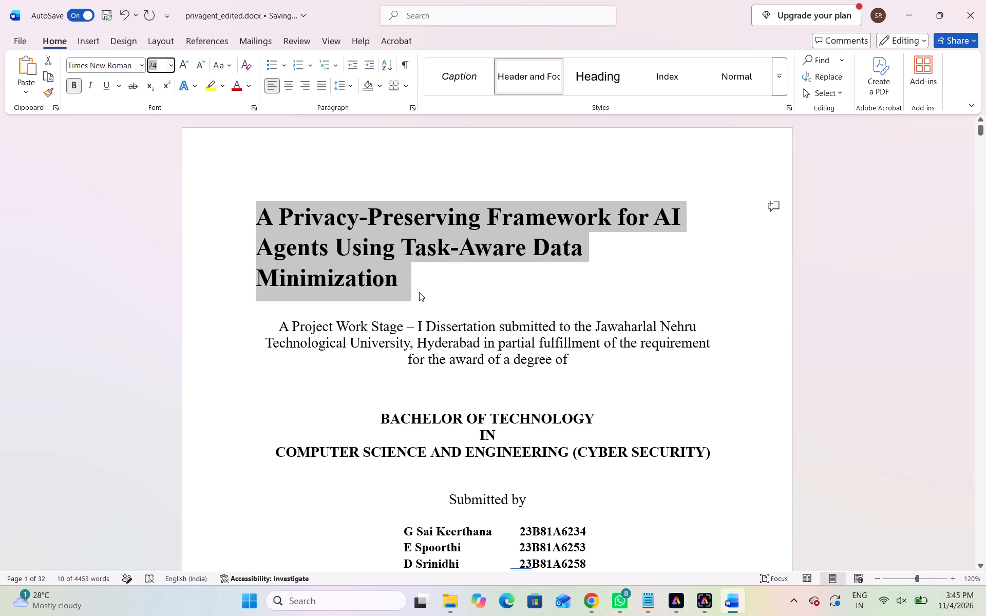
# Set the dissertation title's font size to 22 and centre the title on the page.
pyautogui.click(171, 61)
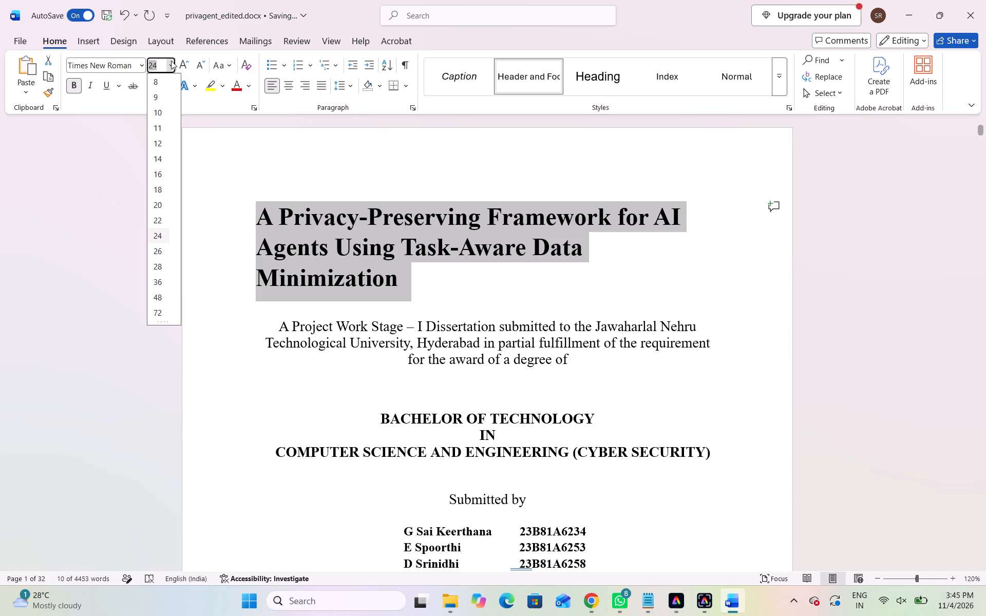
pyautogui.click(160, 218)
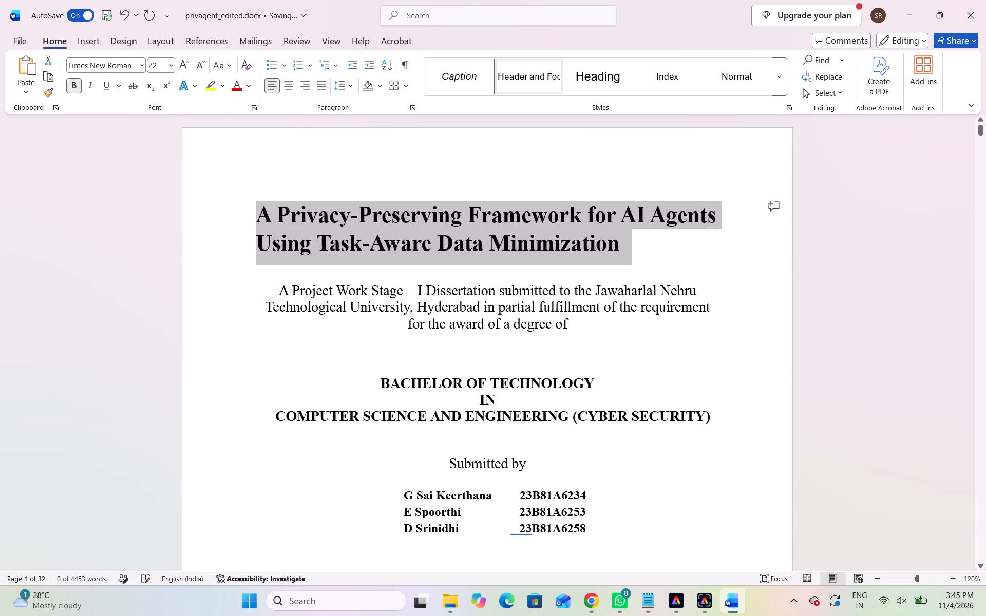
pyautogui.click(293, 86)
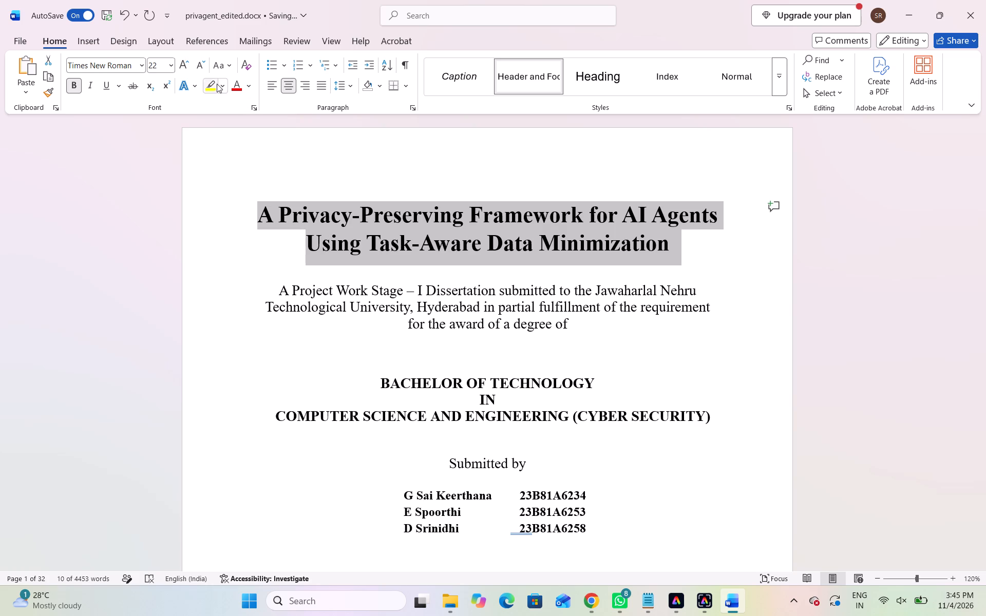
# Set the centred dissertation title's font size to 24 and deselect the title.
pyautogui.click(172, 66)
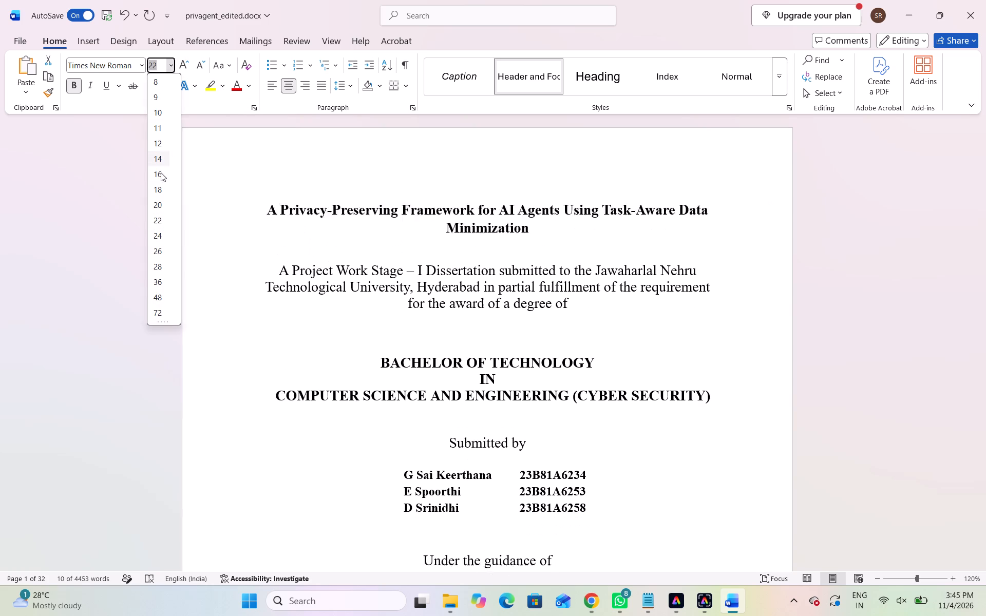
pyautogui.click(160, 231)
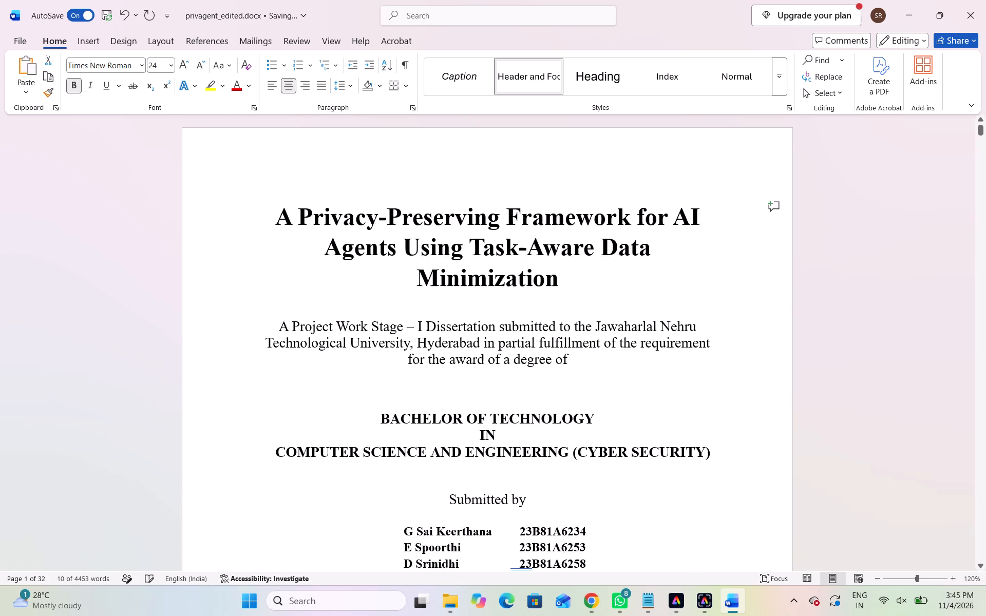
pyautogui.click(184, 229)
pyautogui.click(370, 304)
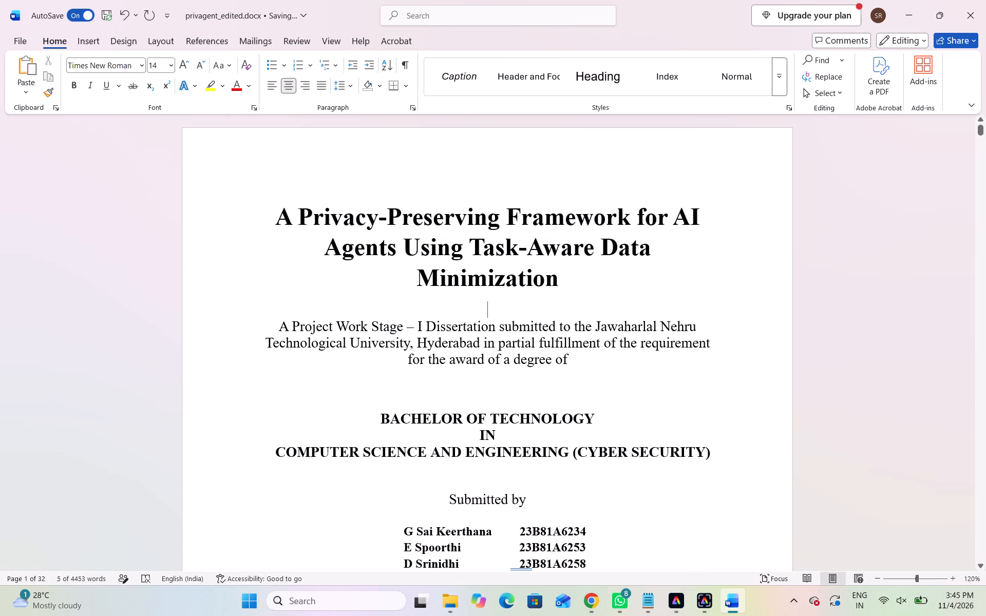
# Check the layout of the title page and where the October 2026 line falls relative to the page break.
pyautogui.scroll(-4, 370, 304)
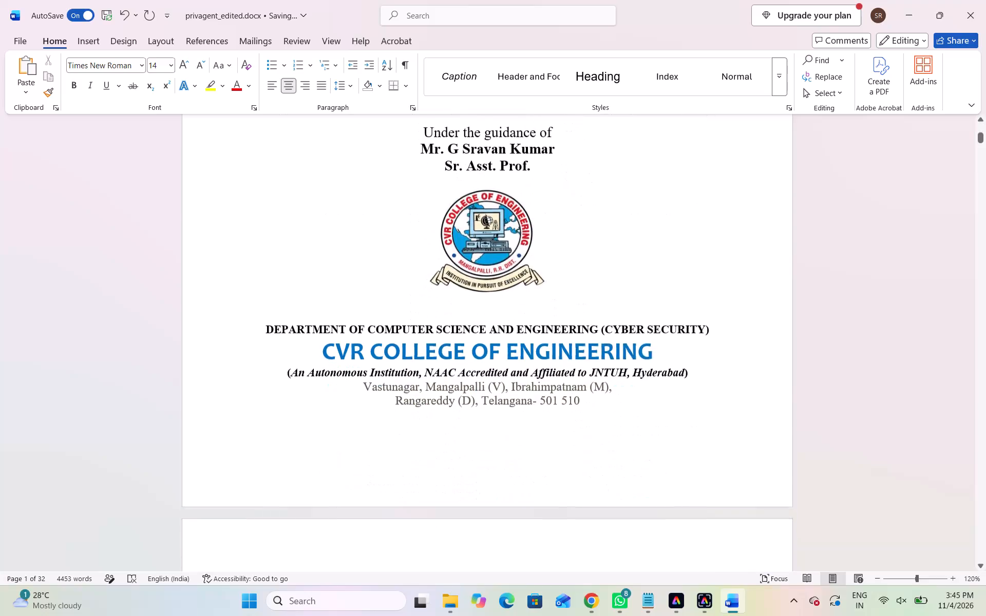
pyautogui.scroll(1, 391, 309)
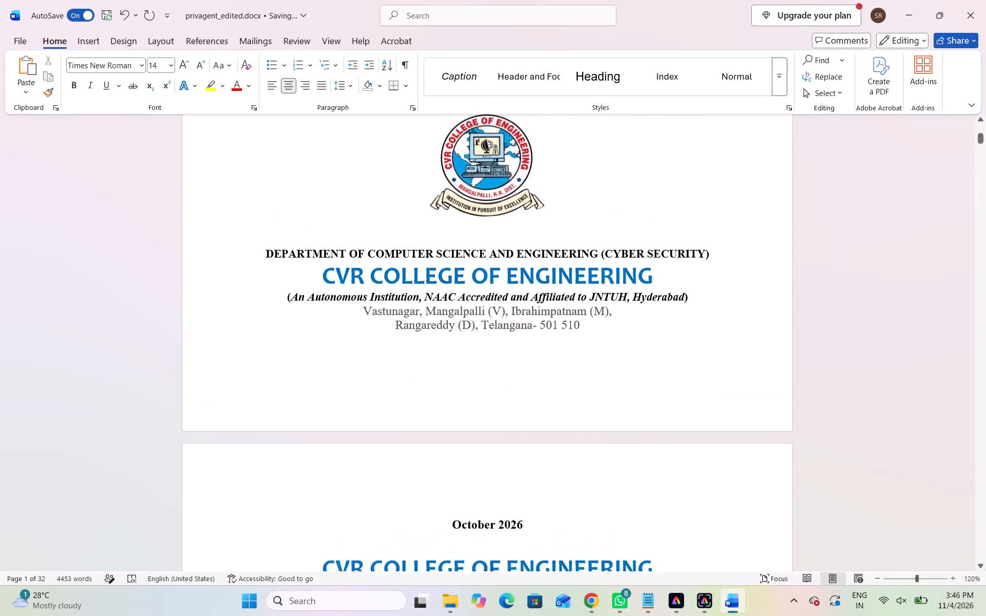
pyautogui.scroll(1, 391, 309)
pyautogui.scroll(1, 440, 316)
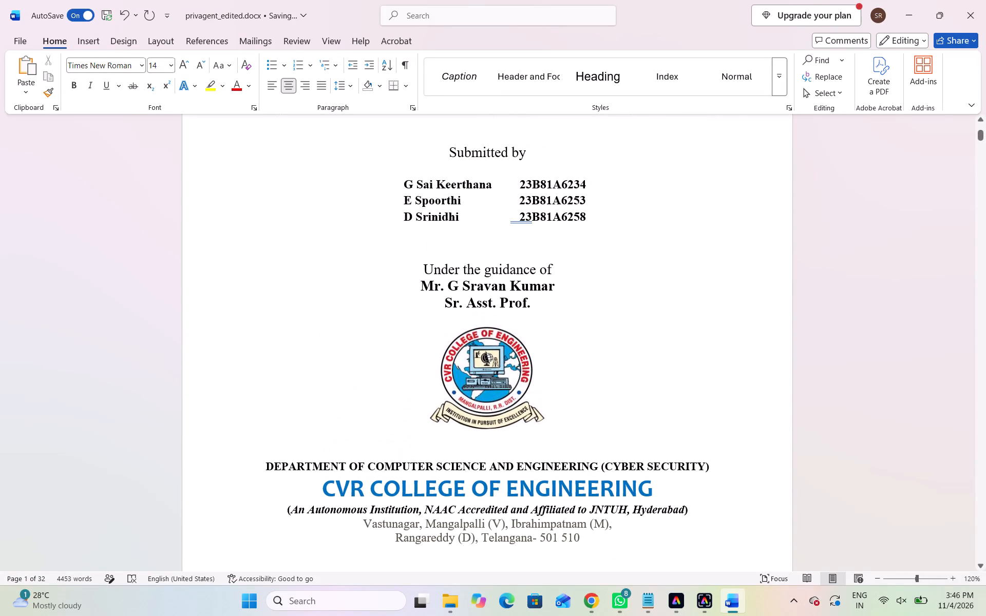
pyautogui.scroll(-4, 485, 307)
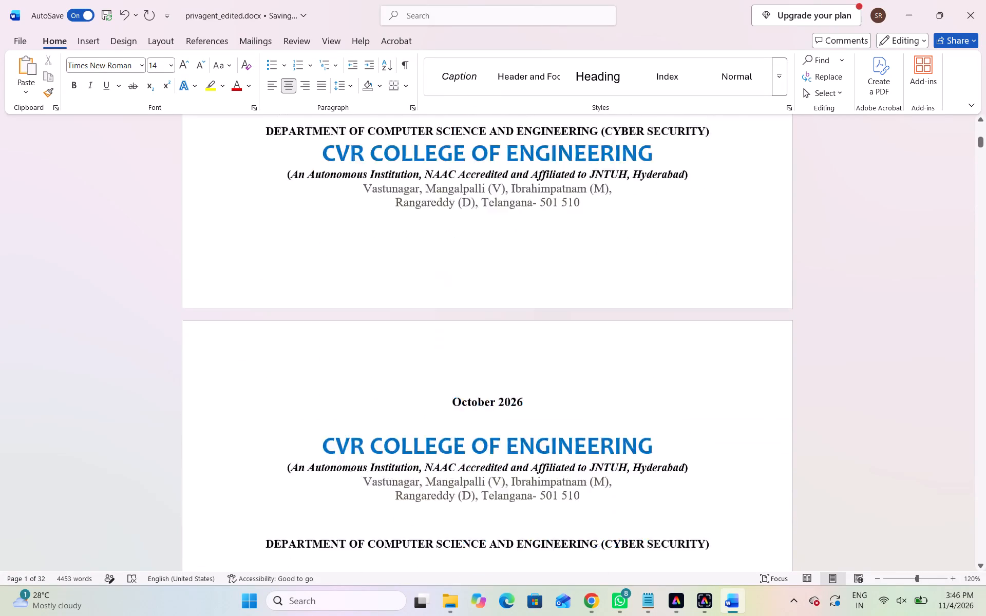
pyautogui.scroll(-2, 488, 342)
pyautogui.scroll(1, 488, 342)
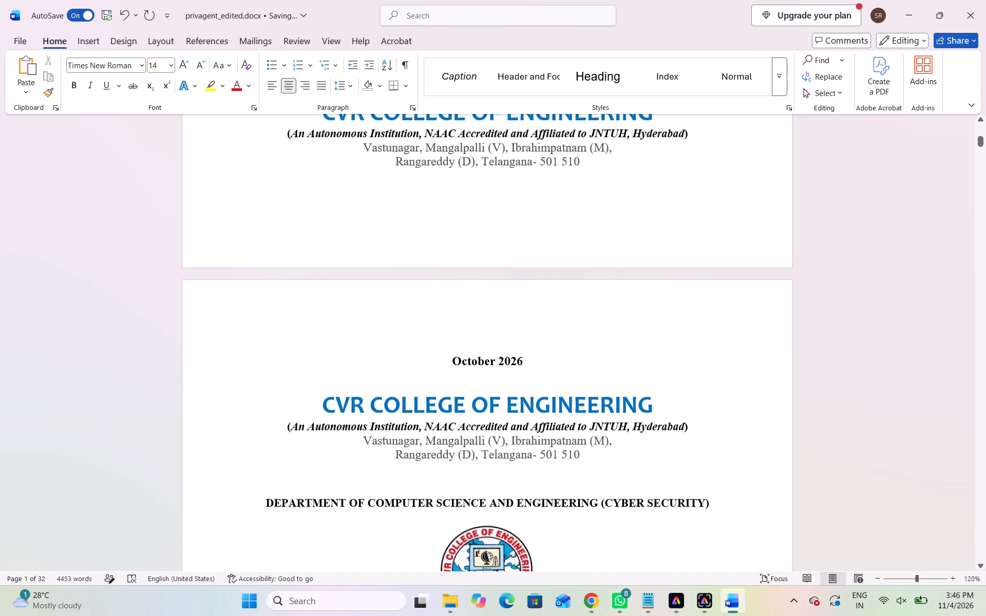
pyautogui.scroll(1, 488, 342)
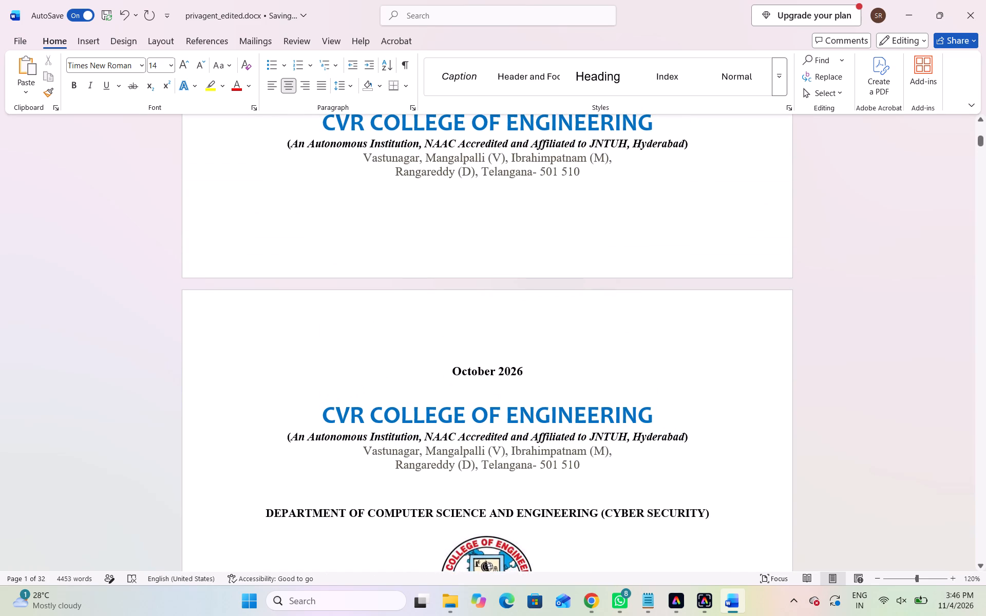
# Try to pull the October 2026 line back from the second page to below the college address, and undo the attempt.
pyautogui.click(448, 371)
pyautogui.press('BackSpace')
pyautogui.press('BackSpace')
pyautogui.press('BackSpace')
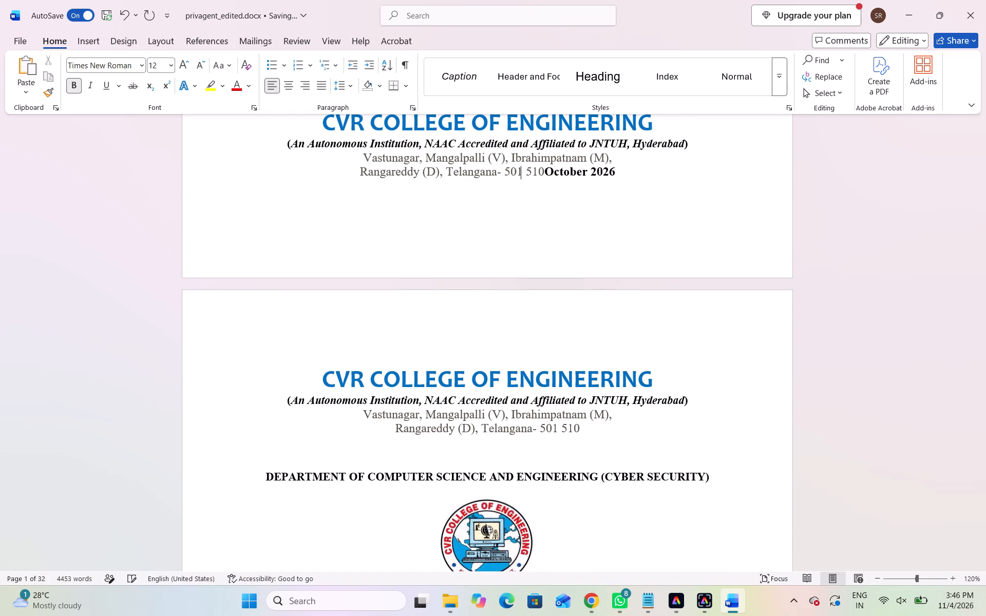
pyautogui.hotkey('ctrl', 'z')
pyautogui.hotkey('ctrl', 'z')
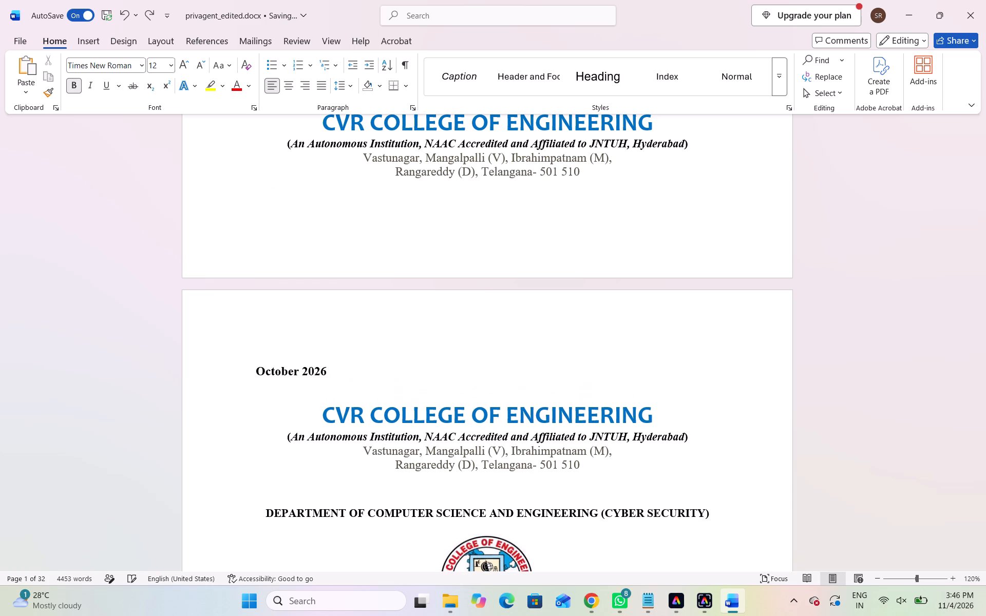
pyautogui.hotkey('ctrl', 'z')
# Look over the certificate page with its signatories and the title page for layout and spacing.
pyautogui.scroll(-1, 505, 429)
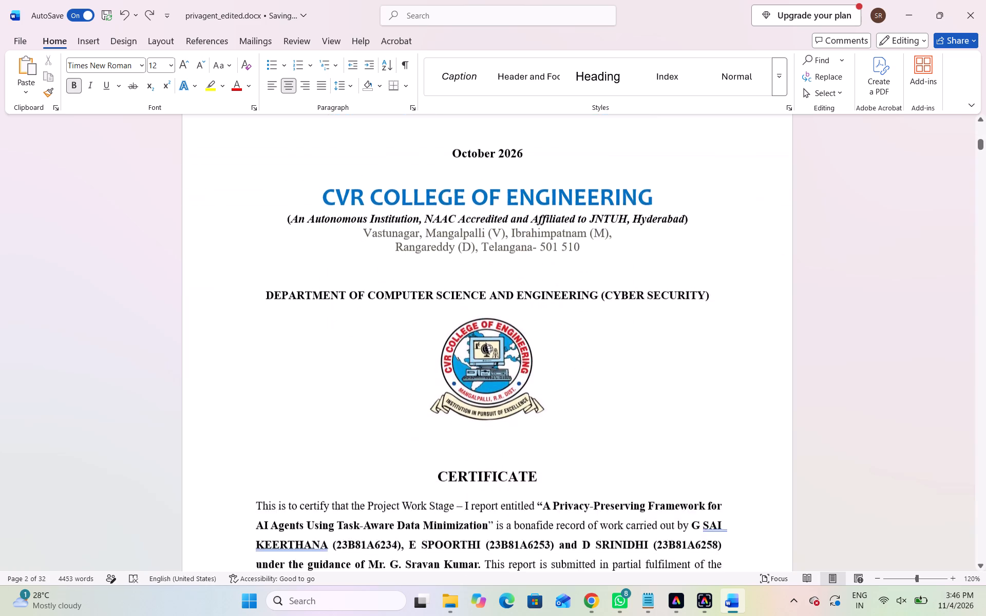
pyautogui.scroll(-3, 505, 429)
pyautogui.scroll(1, 505, 429)
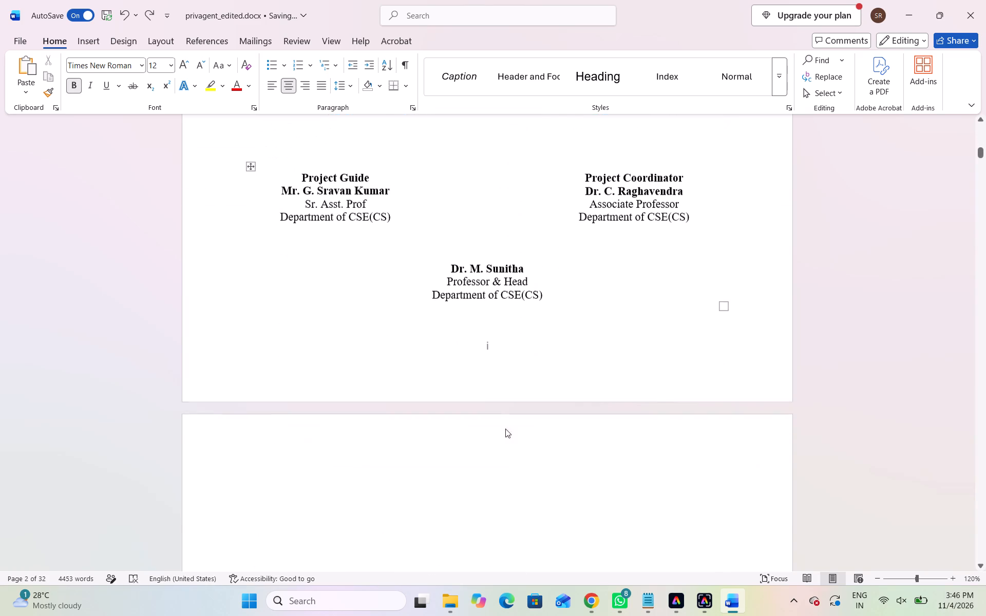
pyautogui.scroll(3, 505, 429)
pyautogui.scroll(2, 507, 382)
pyautogui.scroll(-1, 488, 400)
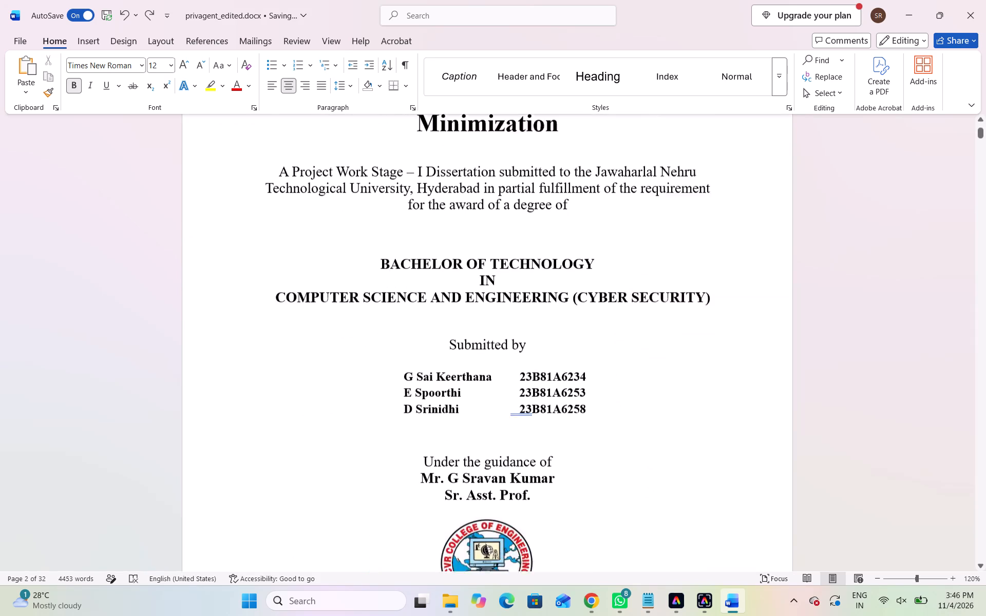
pyautogui.scroll(-1, 488, 400)
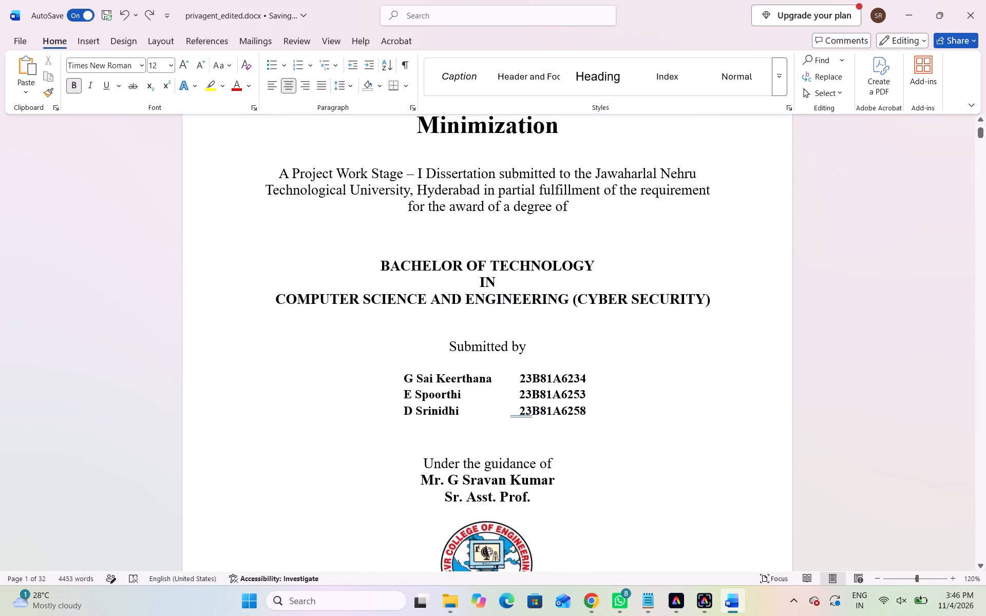
pyautogui.scroll(-1, 482, 376)
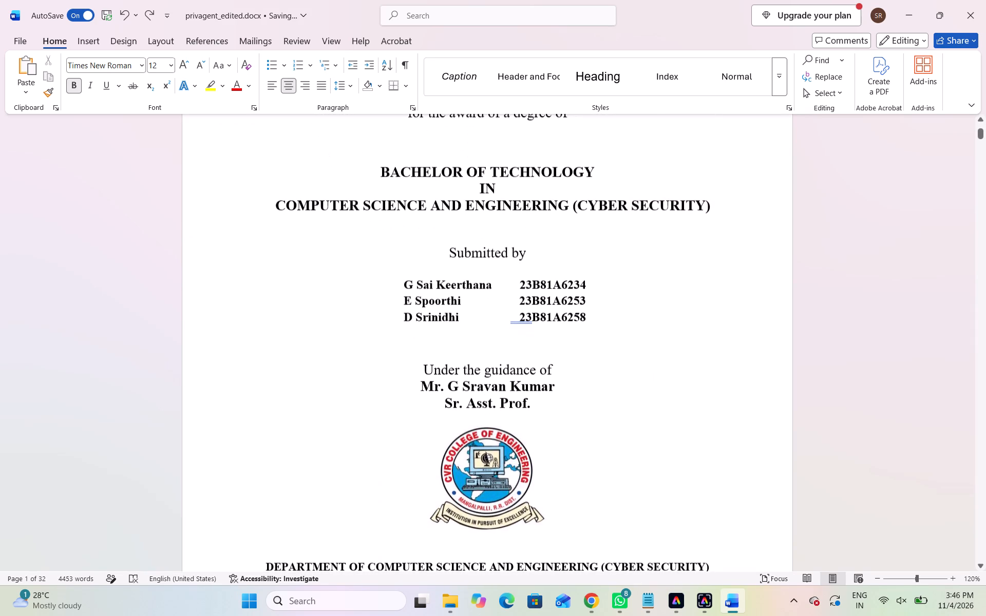
pyautogui.scroll(-1, 482, 376)
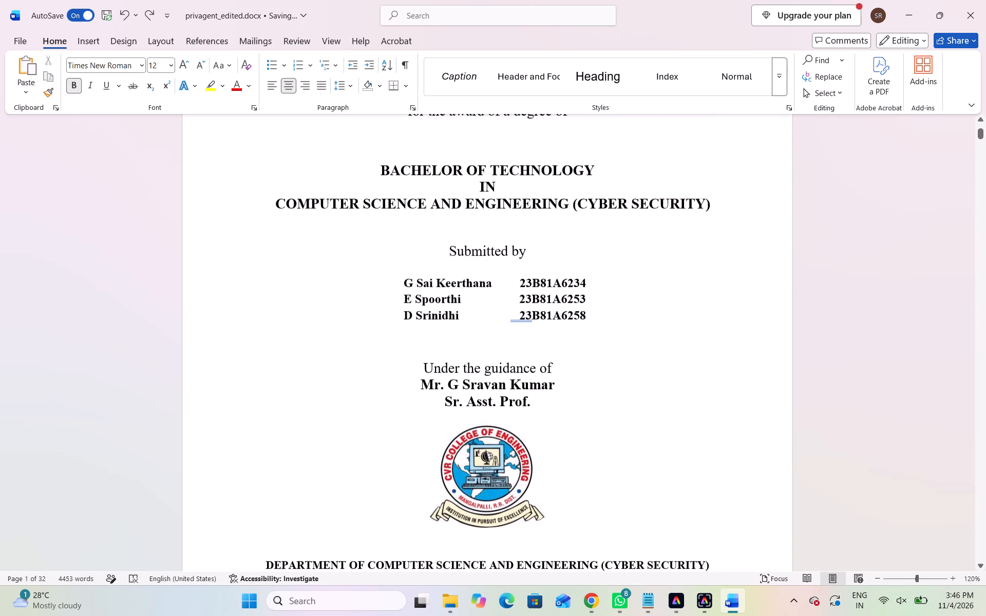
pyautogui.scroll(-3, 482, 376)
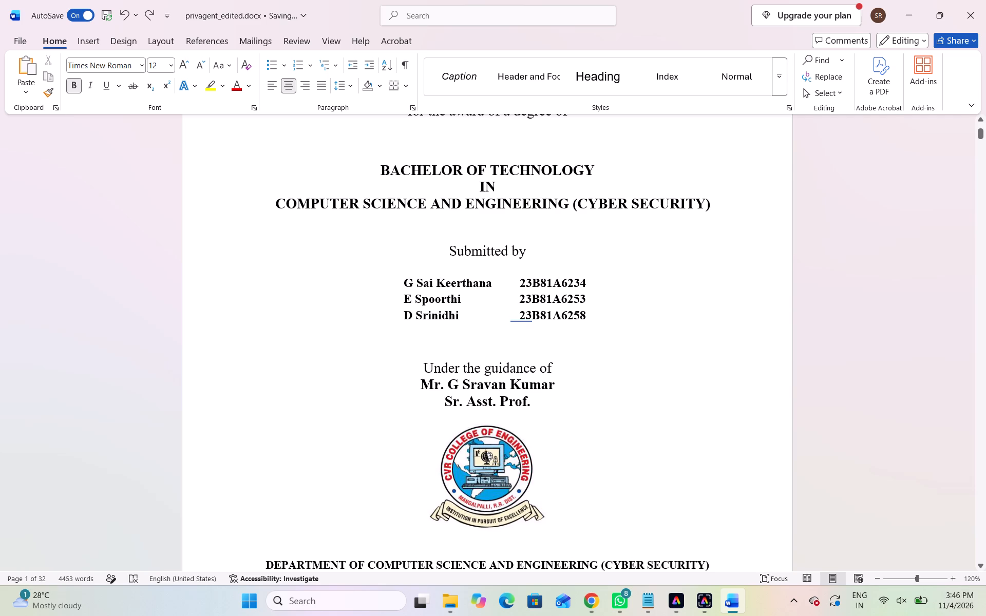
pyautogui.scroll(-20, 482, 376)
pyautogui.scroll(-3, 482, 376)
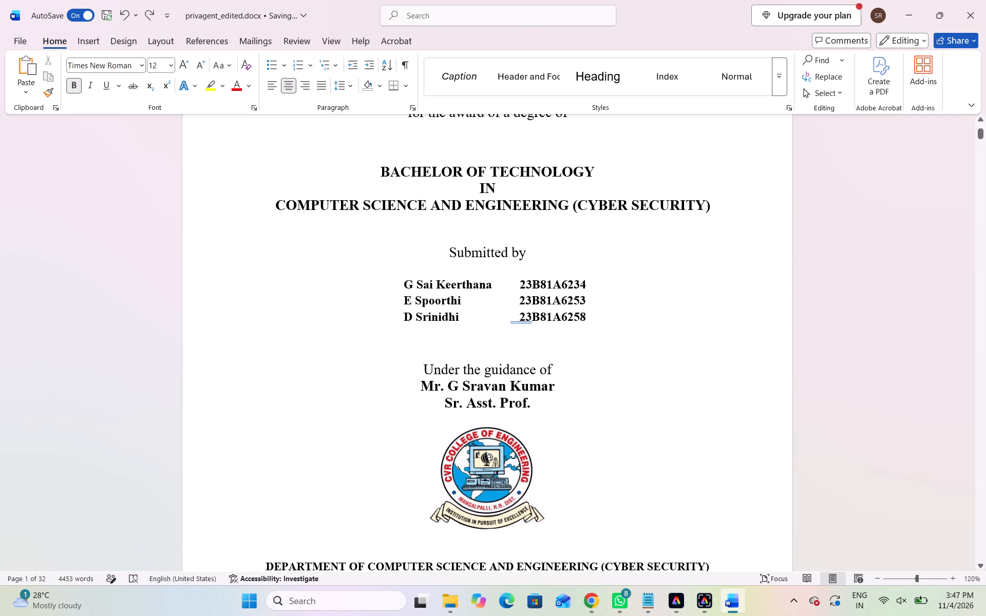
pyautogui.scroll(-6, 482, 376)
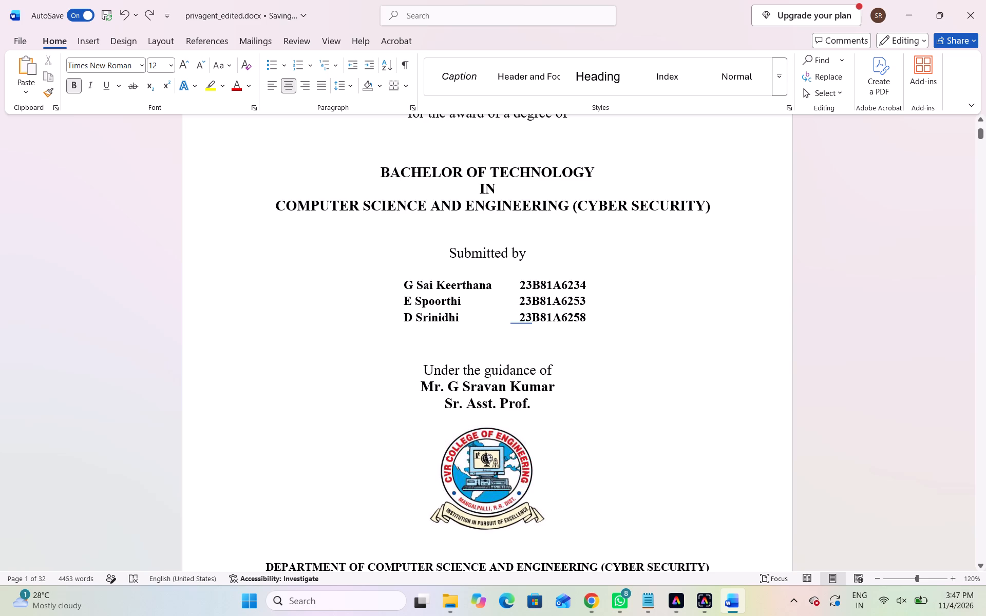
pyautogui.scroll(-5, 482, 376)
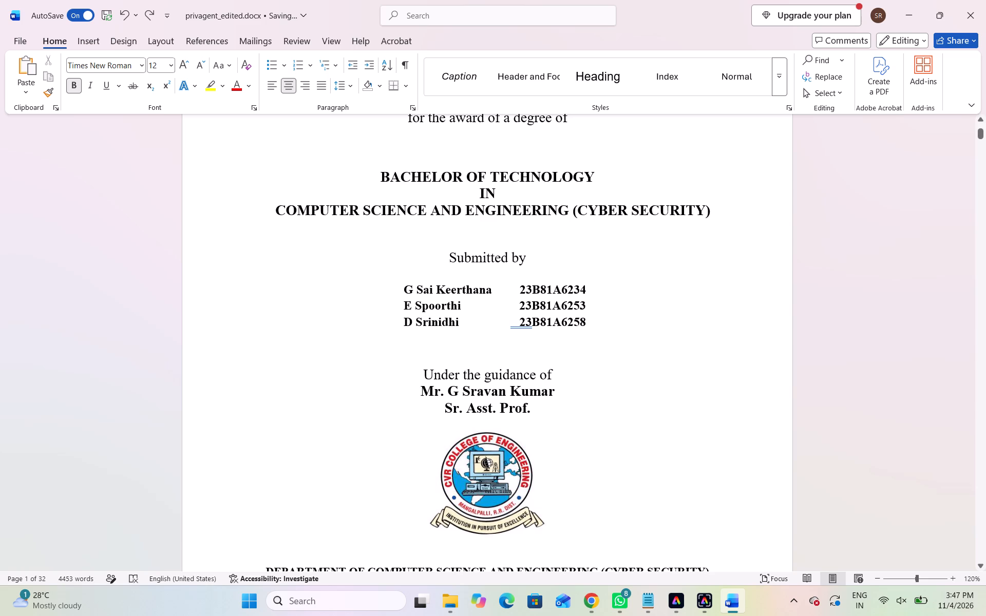
# Pull the October 2026 line back from the second page to directly below the college address on the title page.
pyautogui.scroll(-2, 504, 378)
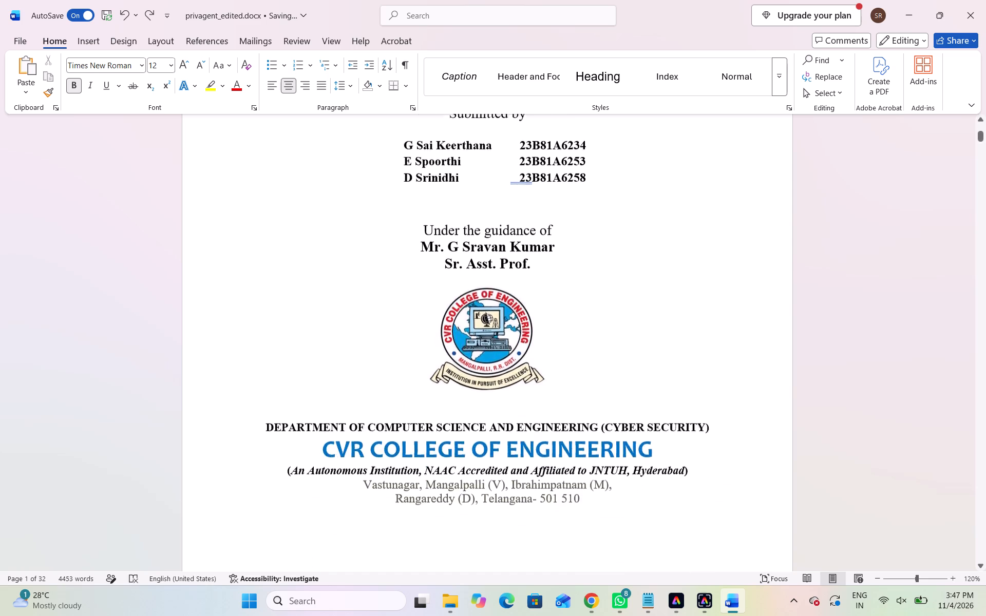
pyautogui.scroll(-1, 504, 378)
pyautogui.scroll(1, 511, 281)
pyautogui.press('BackSpace')
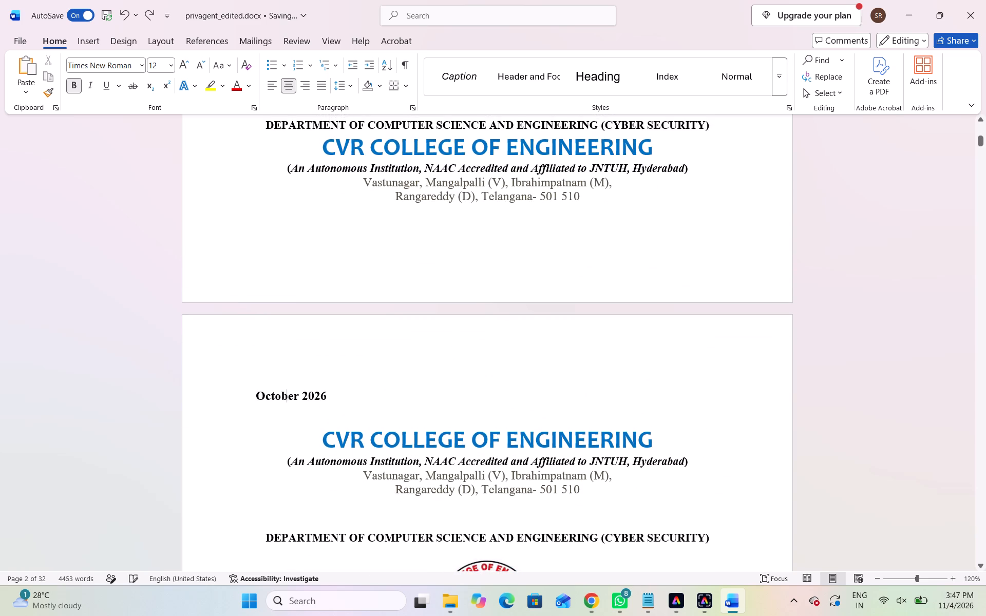
pyautogui.press('BackSpace')
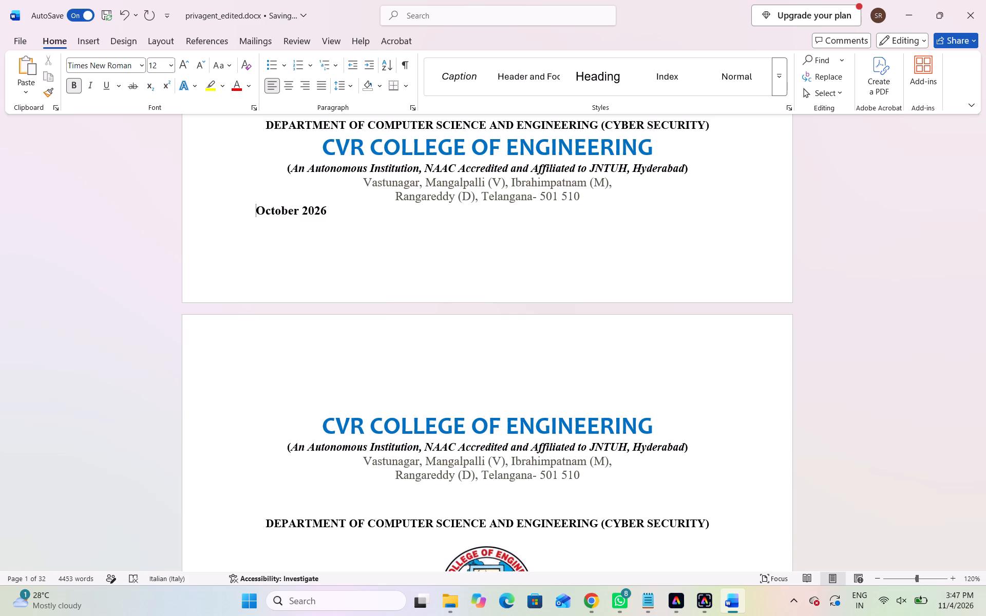
# Indent the October 2026 line below the college address towards the centre of the page.
pyautogui.press('Tab')
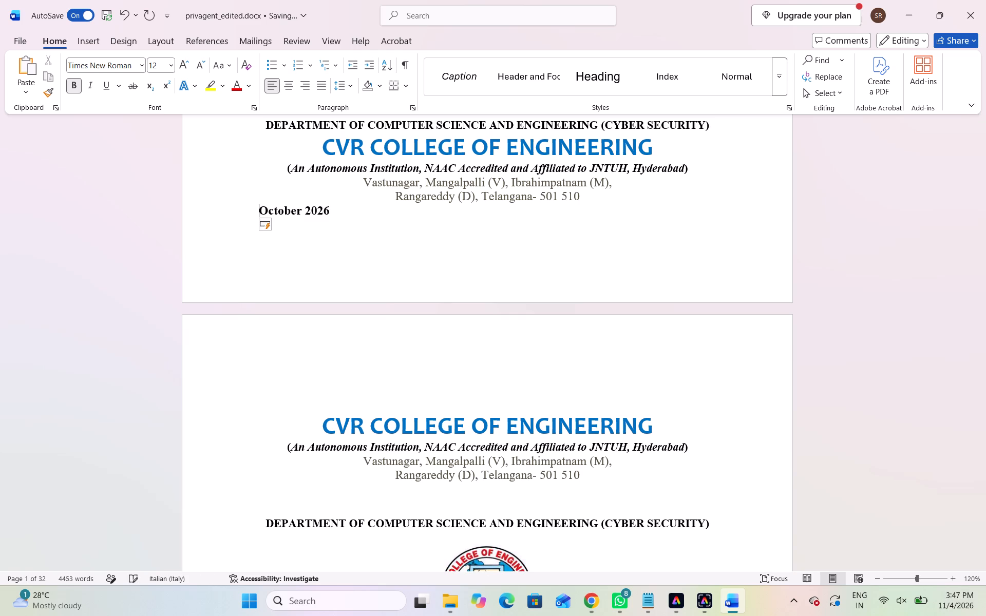
pyautogui.press('Tab')
pyautogui.press('Tab')
pyautogui.press('Tab')
pyautogui.press('Tab')
pyautogui.press('Tab')
pyautogui.press('Tab')
pyautogui.press('Tab')
pyautogui.press('Tab')
pyautogui.press('Tab')
pyautogui.press('Tab')
pyautogui.press('Tab')
pyautogui.press('Tab')
pyautogui.press('Tab')
pyautogui.press('Tab')
pyautogui.press('Tab')
pyautogui.press('Tab')
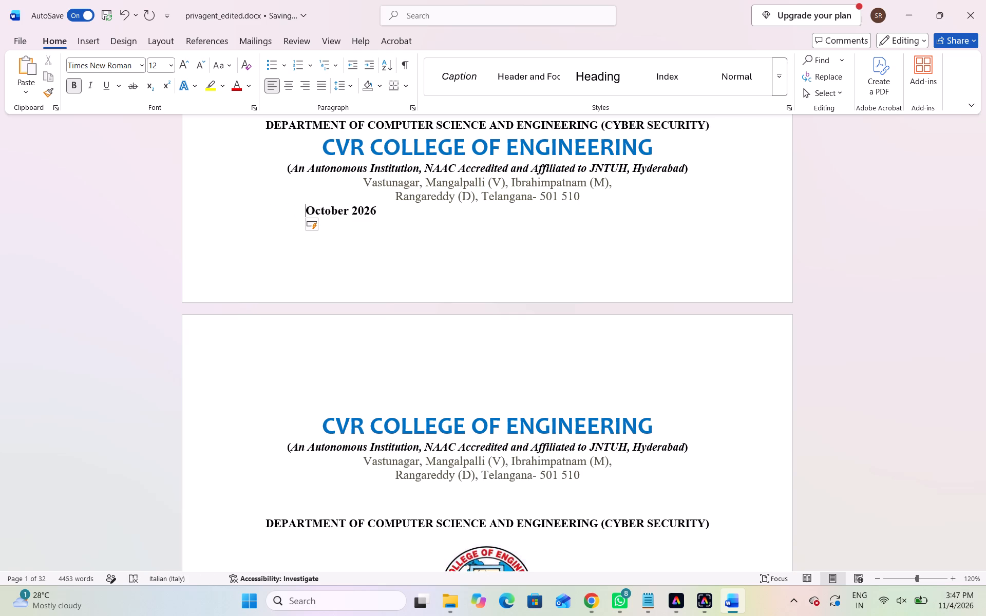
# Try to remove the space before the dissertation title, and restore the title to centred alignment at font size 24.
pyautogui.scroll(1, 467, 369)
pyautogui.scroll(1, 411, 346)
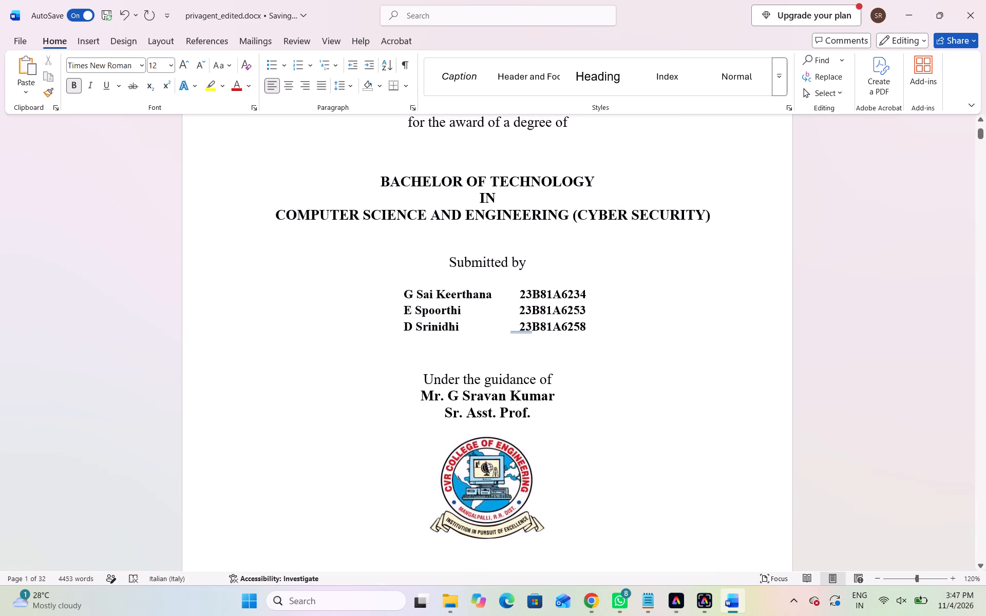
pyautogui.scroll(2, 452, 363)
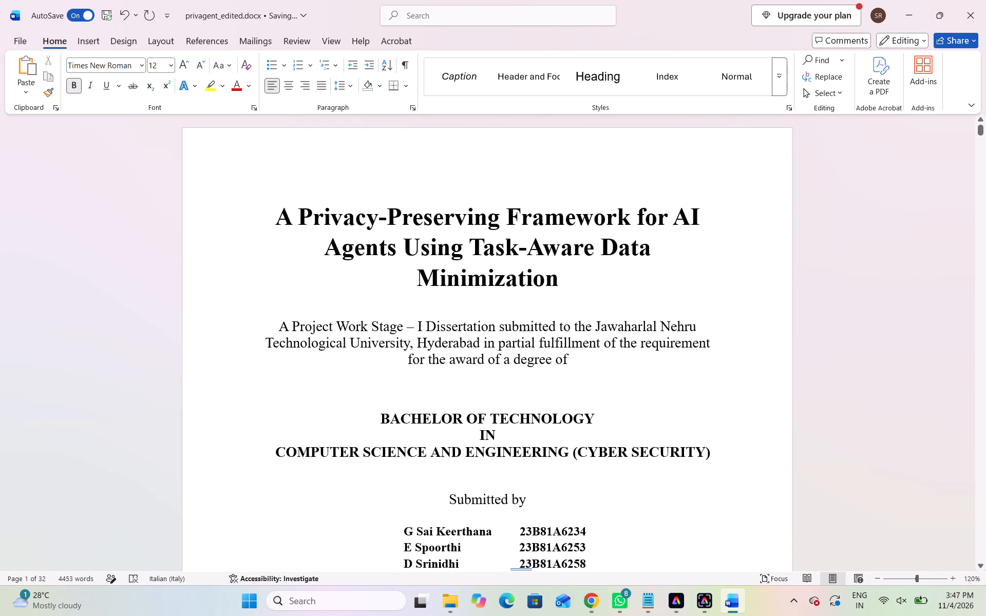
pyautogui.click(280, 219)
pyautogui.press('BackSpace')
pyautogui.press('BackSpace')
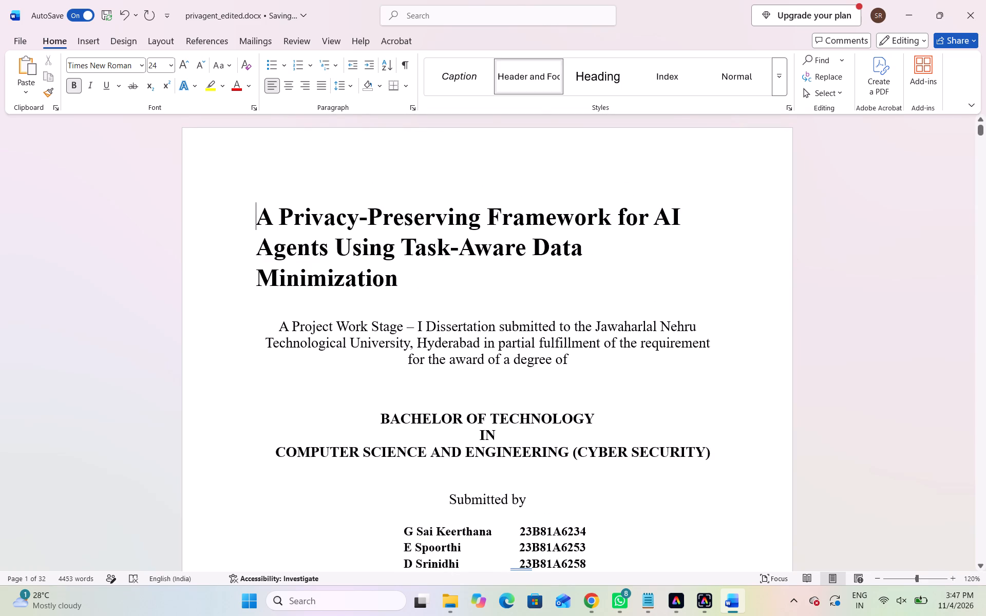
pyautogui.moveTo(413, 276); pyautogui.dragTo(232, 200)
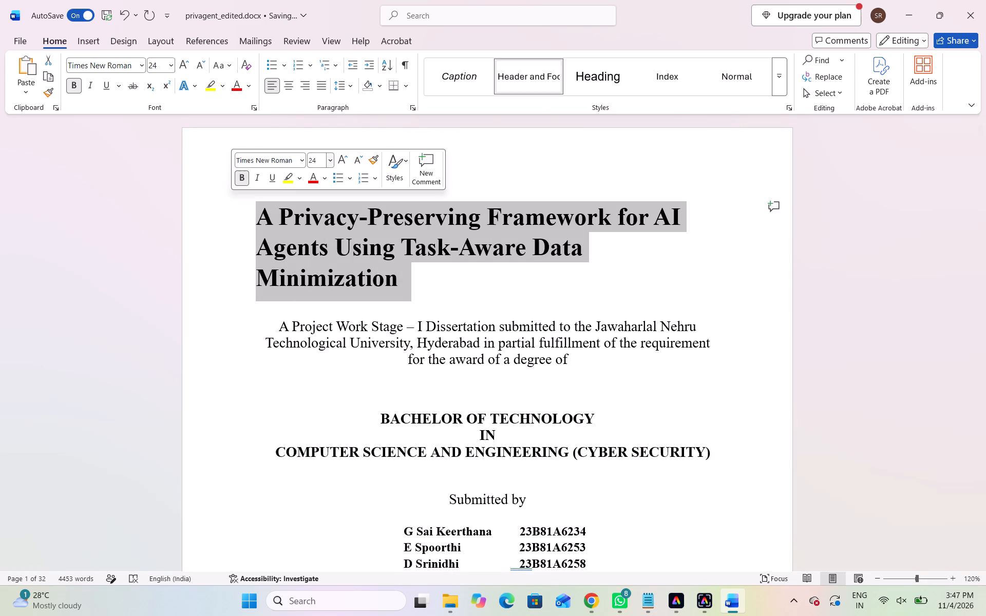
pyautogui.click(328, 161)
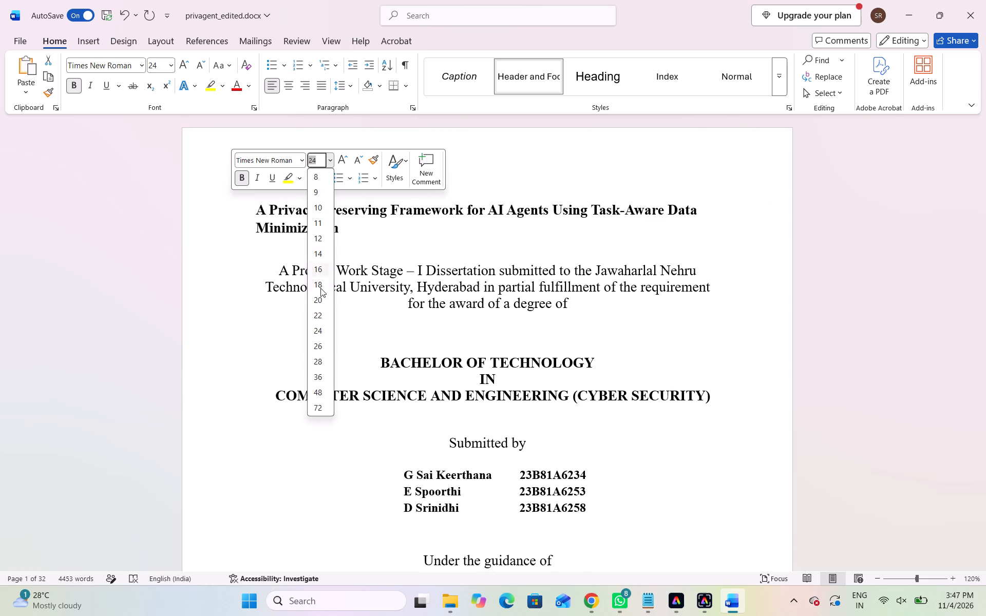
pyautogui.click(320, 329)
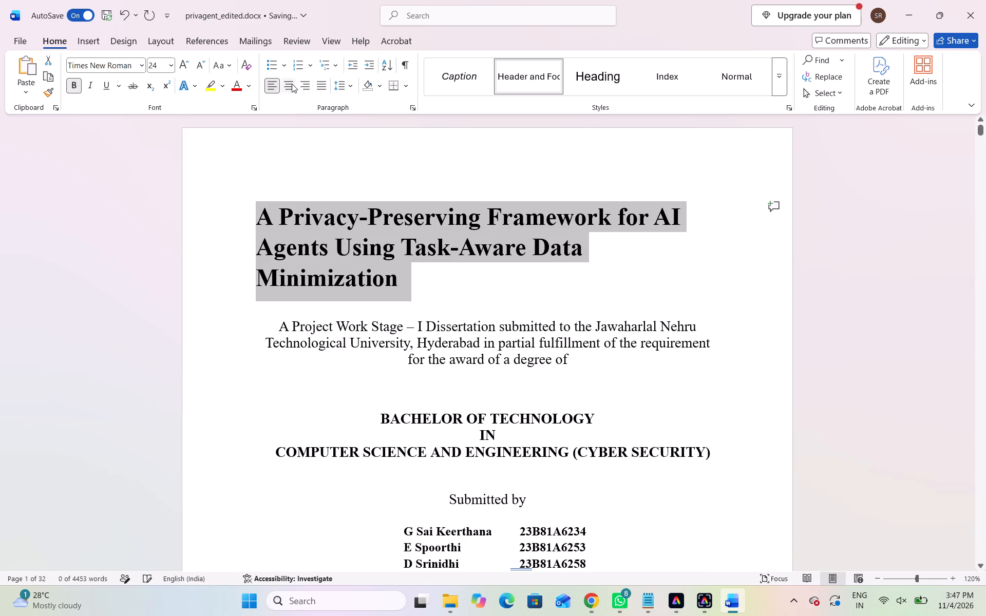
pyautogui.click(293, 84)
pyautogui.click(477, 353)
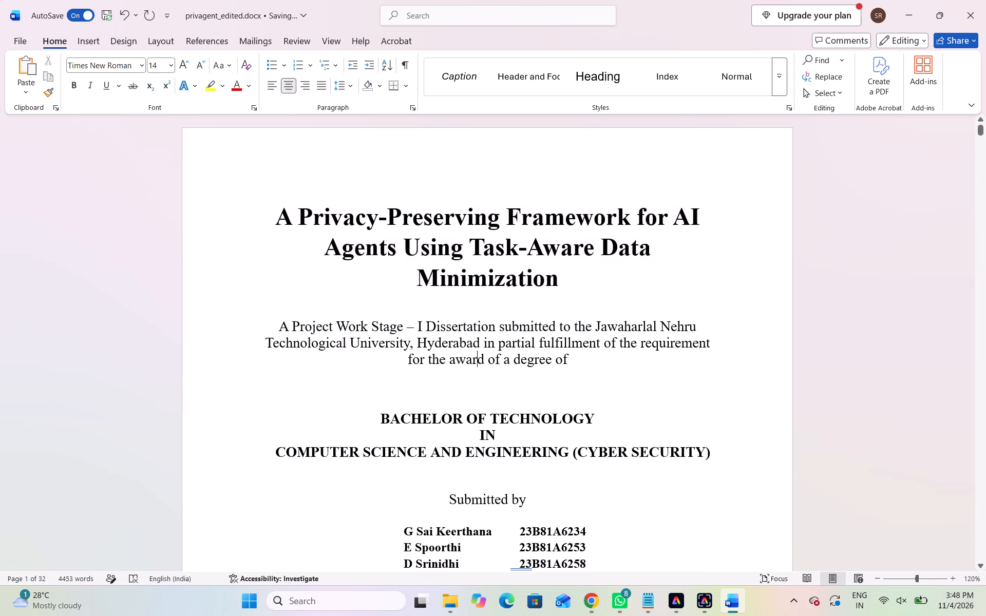
# Check the title page's spacing from the title down to the October 2026 line and the page break.
pyautogui.click(404, 404)
pyautogui.scroll(-1, 441, 420)
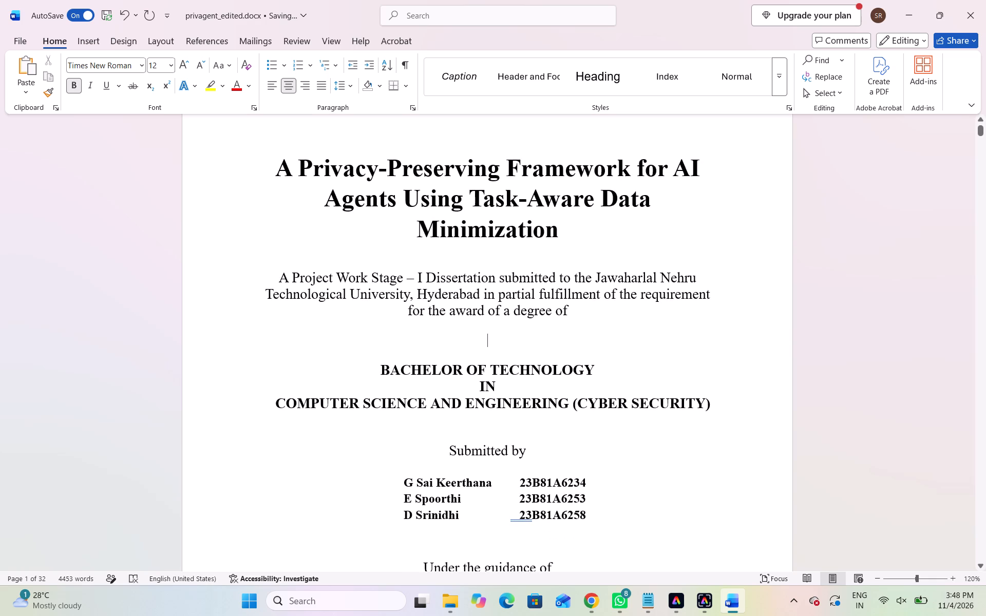
pyautogui.scroll(-1, 441, 420)
pyautogui.scroll(2, 451, 422)
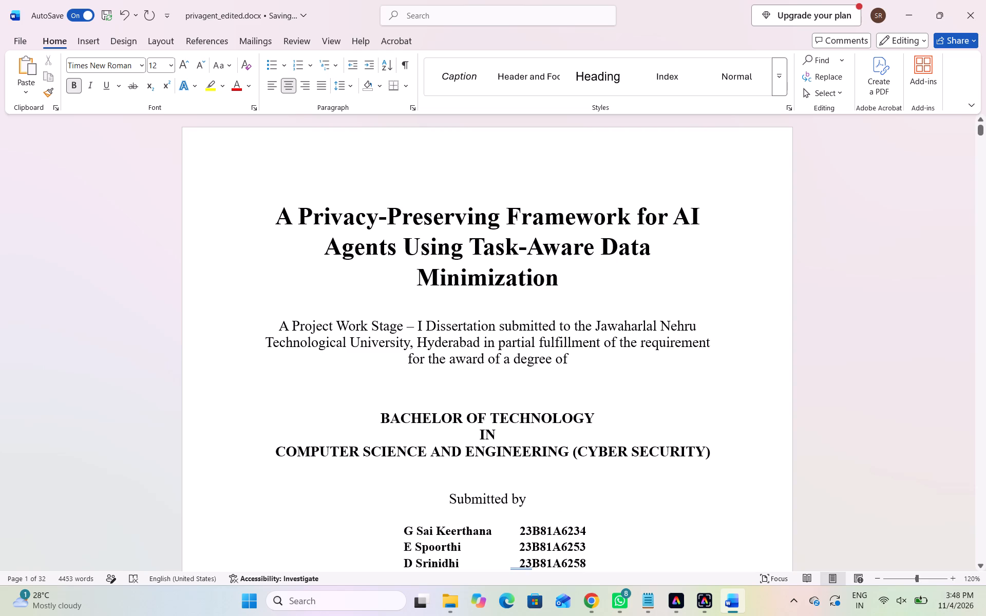
pyautogui.scroll(-1, 451, 422)
pyautogui.scroll(-2, 519, 418)
pyautogui.scroll(-1, 485, 460)
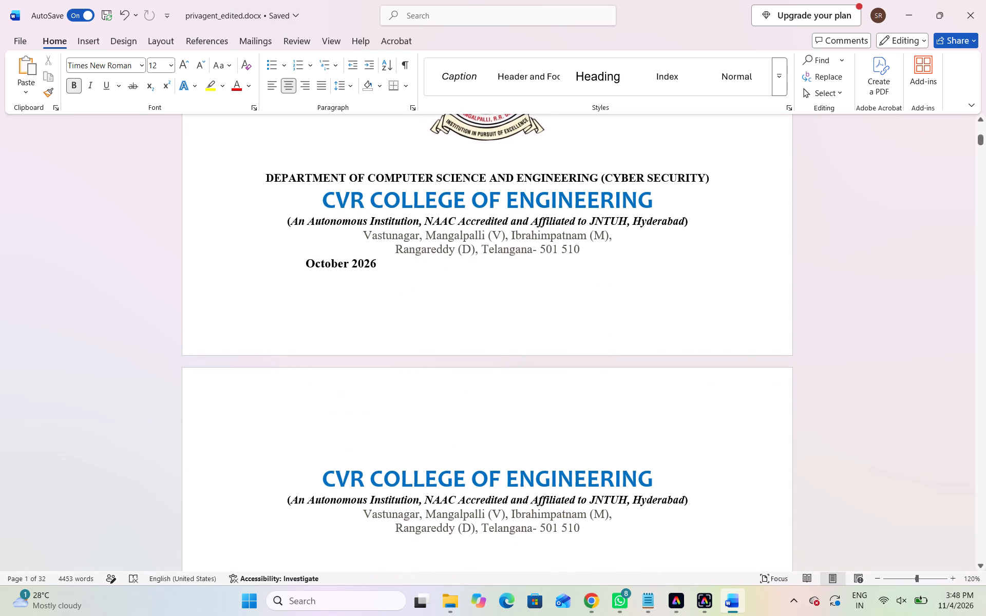
pyautogui.scroll(2, 496, 408)
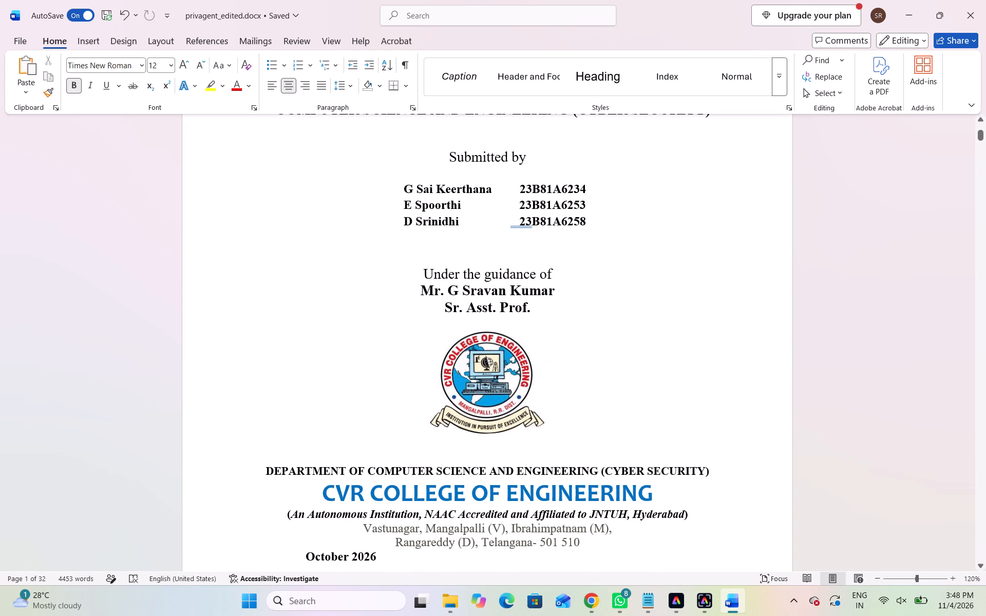
# Indent the October 2026 line further so it sits roughly centred under the college address, removing any stray characters.
pyautogui.click(307, 551)
pyautogui.scroll(-1, 307, 551)
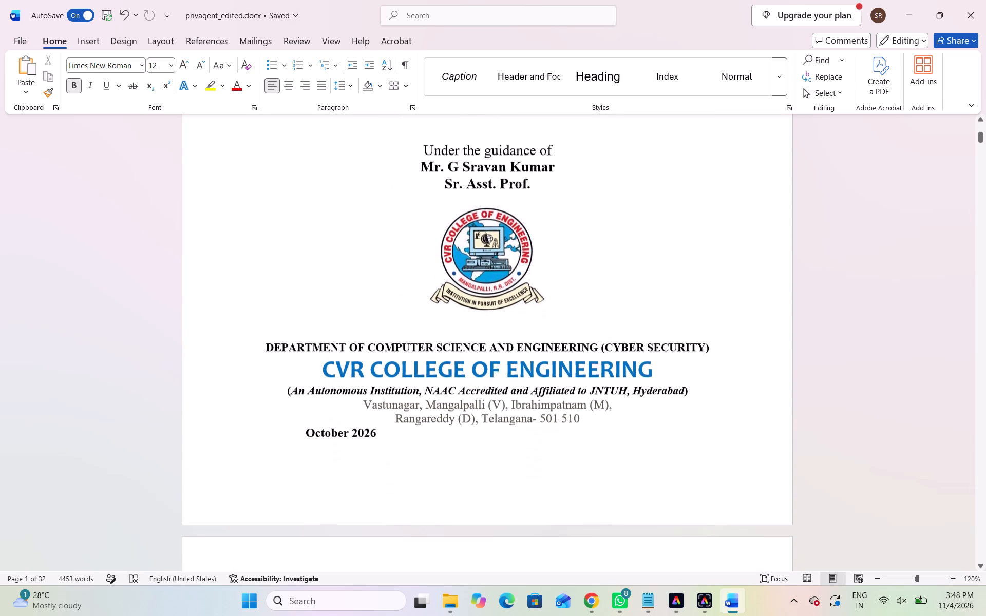
pyautogui.scroll(-1, 307, 551)
pyautogui.press('Tab')
pyautogui.press('Tab')
pyautogui.press('Tab')
pyautogui.press('Tab')
pyautogui.press('Tab')
pyautogui.press('Tab')
pyautogui.press('Tab')
pyautogui.press('Tab')
pyautogui.press('Tab')
pyautogui.press('Tab')
pyautogui.press('Tab')
pyautogui.press('Tab')
pyautogui.press('Tab')
pyautogui.press('Tab')
pyautogui.press('Tab')
pyautogui.press('Tab')
pyautogui.press('Tab')
pyautogui.press('Tab')
pyautogui.press('Tab')
pyautogui.press('Tab')
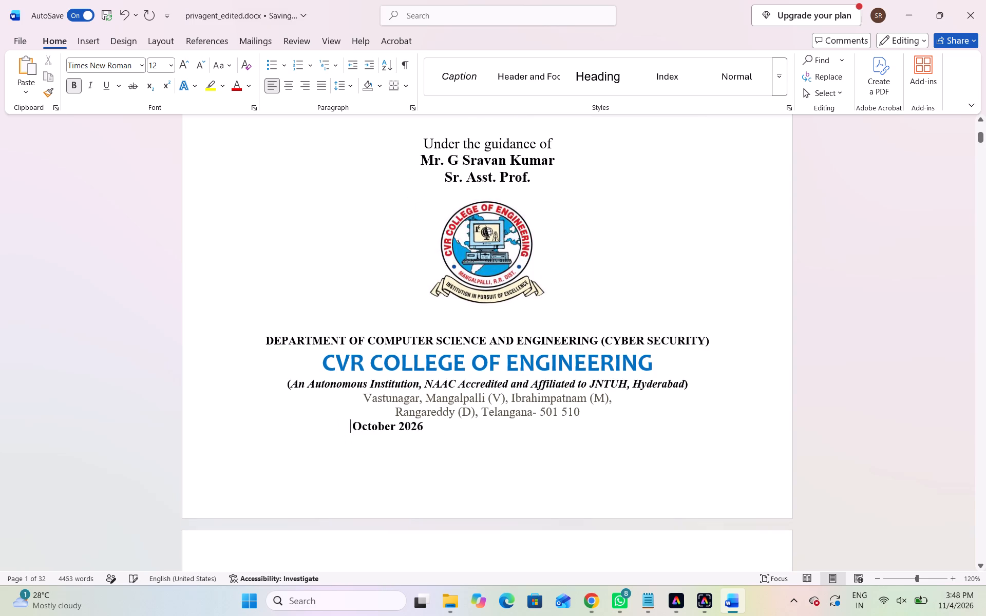
pyautogui.write('\\\\')
pyautogui.press('BackSpace')
pyautogui.press('BackSpace')
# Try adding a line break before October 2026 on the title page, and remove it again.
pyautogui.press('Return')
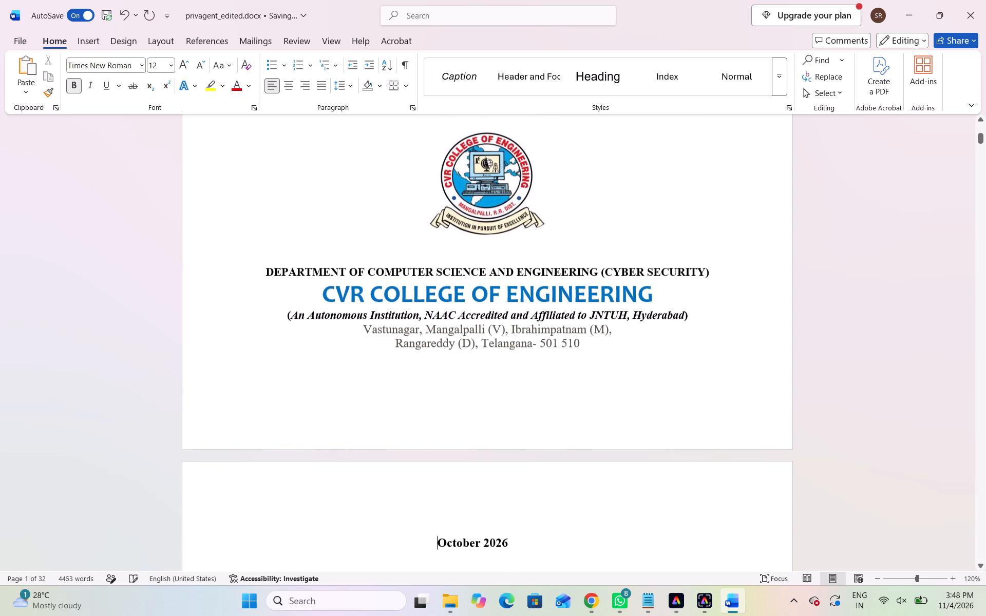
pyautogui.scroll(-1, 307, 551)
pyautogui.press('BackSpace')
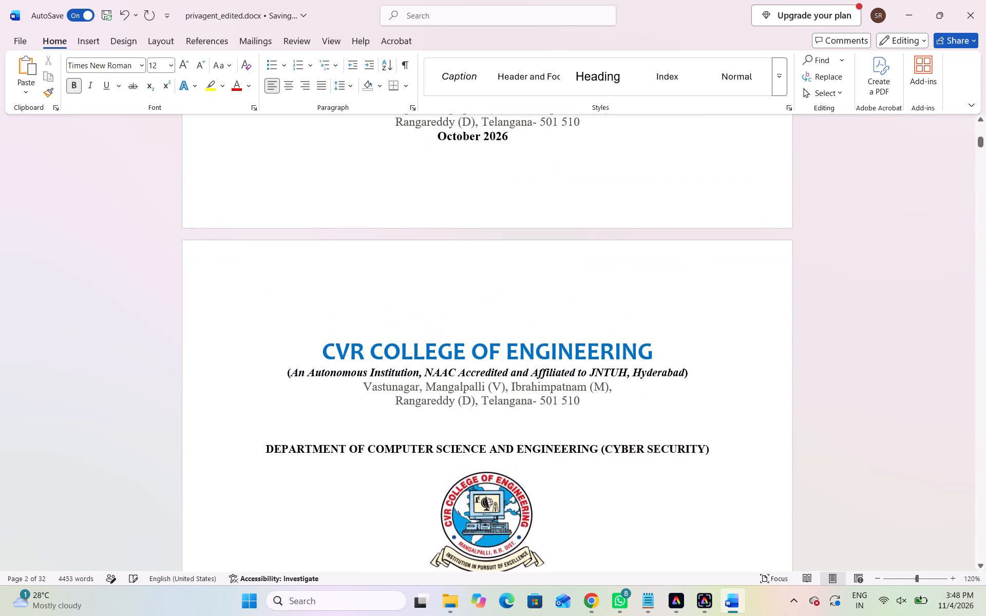
# Remove the blank line above "Under the guidance of" on the title page.
pyautogui.scroll(3, 307, 551)
pyautogui.scroll(3, 408, 422)
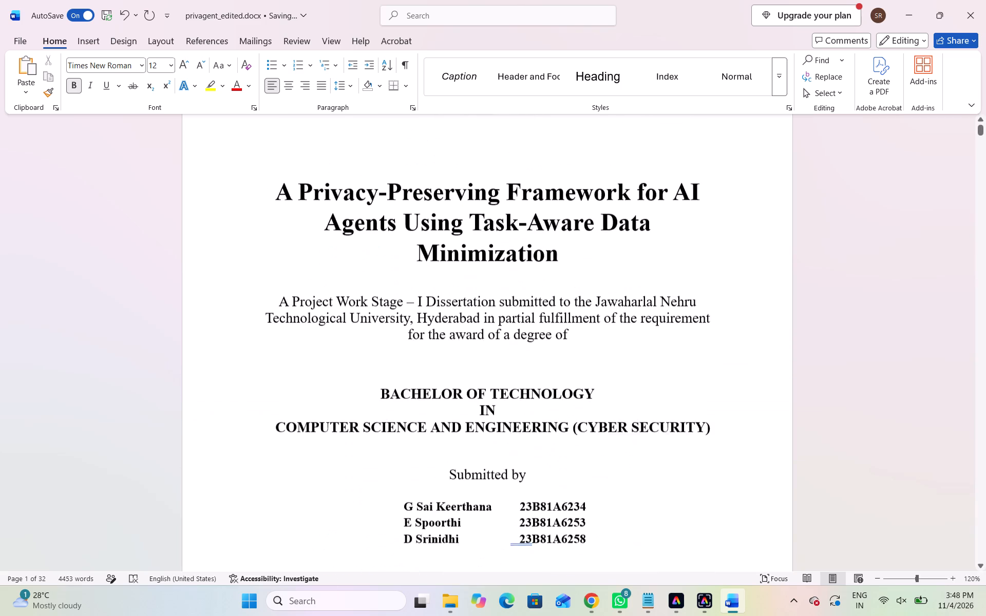
pyautogui.scroll(-1, 425, 403)
pyautogui.scroll(-1, 445, 456)
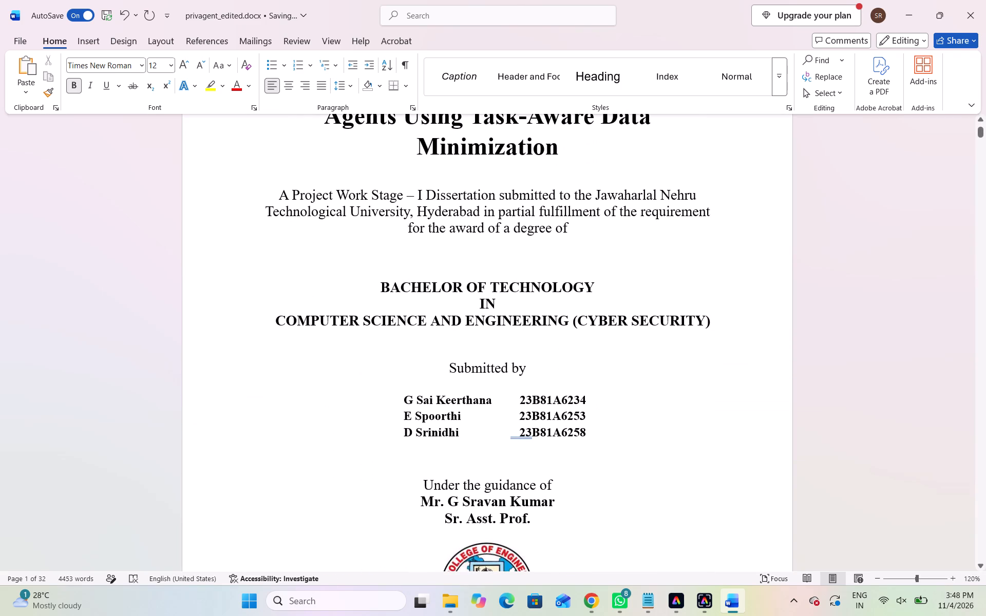
pyautogui.click(419, 480)
pyautogui.press('BackSpace')
# Insert a blank line between the college address and October 2026 on the title page.
pyautogui.scroll(-1, 419, 480)
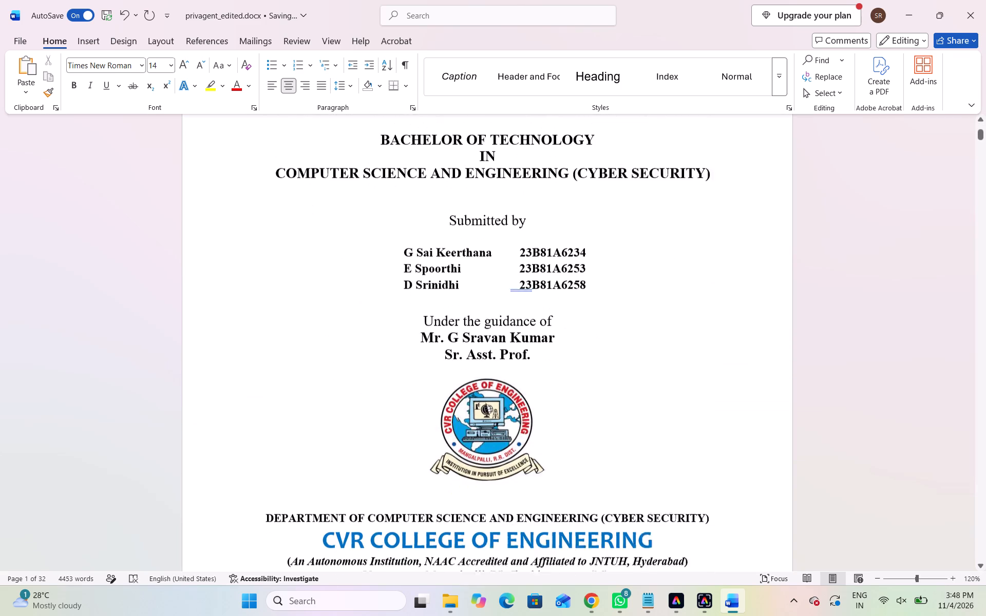
pyautogui.scroll(-1, 419, 480)
pyautogui.scroll(-1, 540, 510)
pyautogui.click(433, 357)
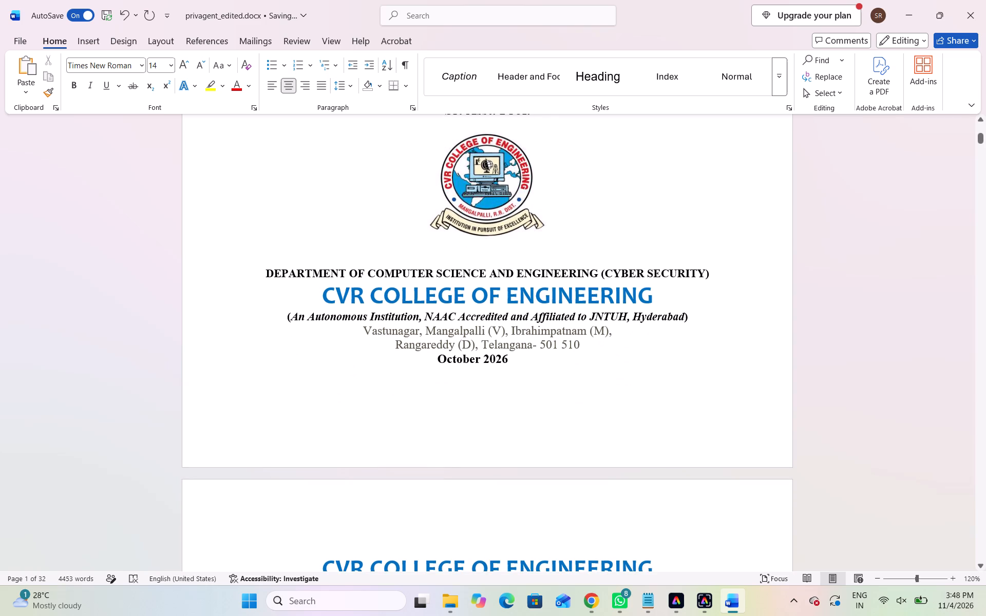
pyautogui.press('Return')
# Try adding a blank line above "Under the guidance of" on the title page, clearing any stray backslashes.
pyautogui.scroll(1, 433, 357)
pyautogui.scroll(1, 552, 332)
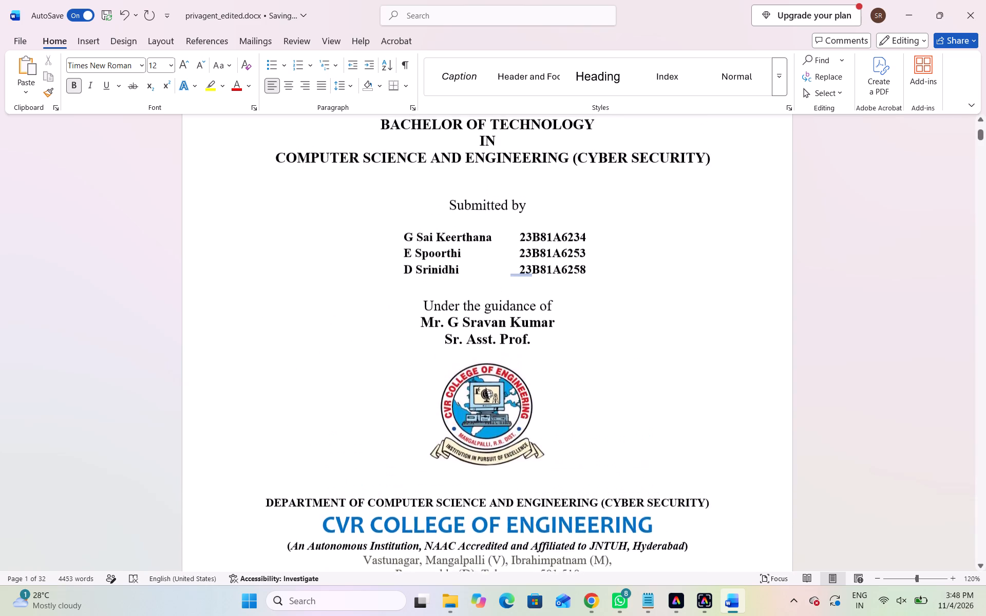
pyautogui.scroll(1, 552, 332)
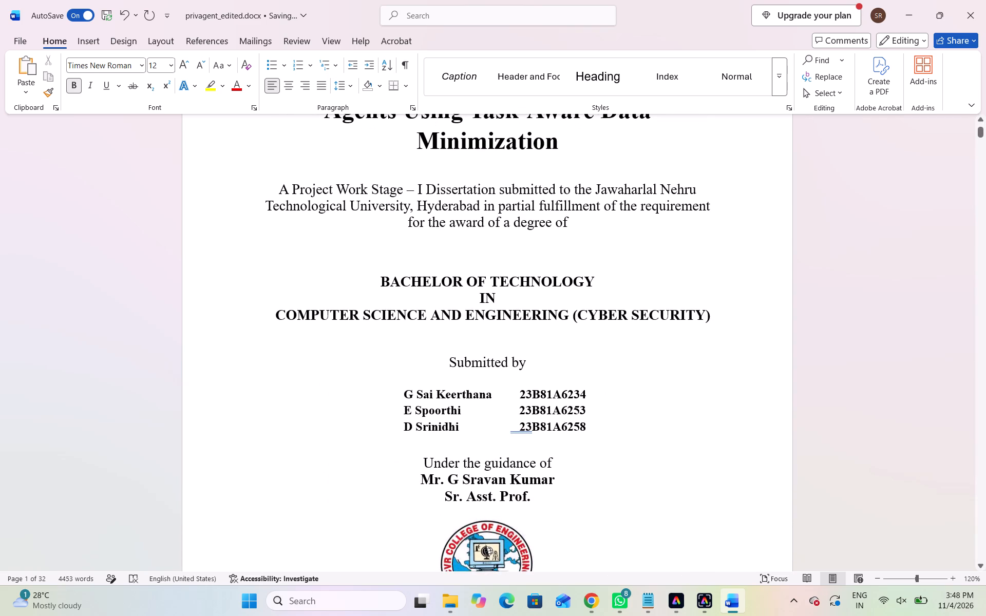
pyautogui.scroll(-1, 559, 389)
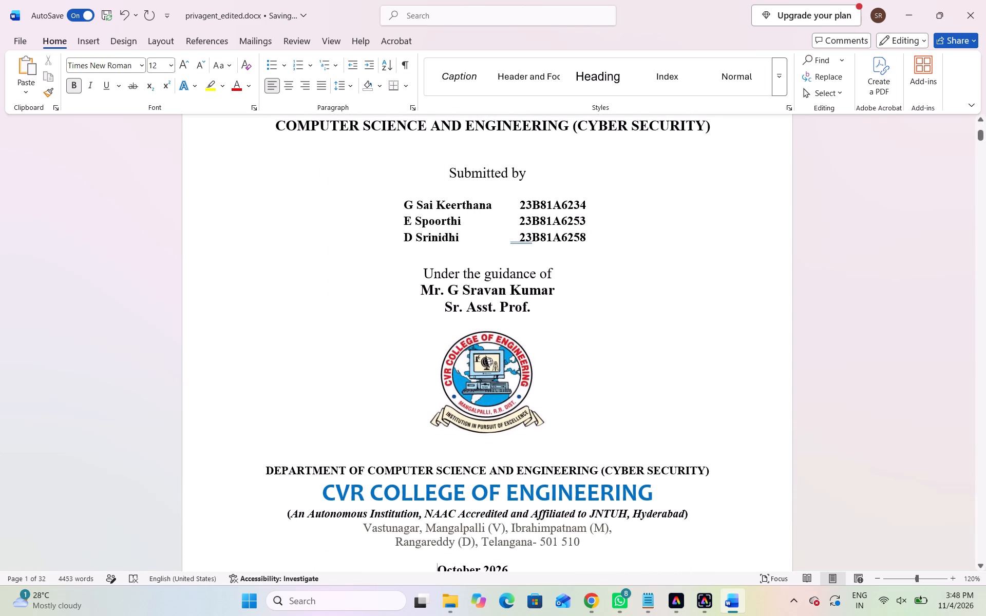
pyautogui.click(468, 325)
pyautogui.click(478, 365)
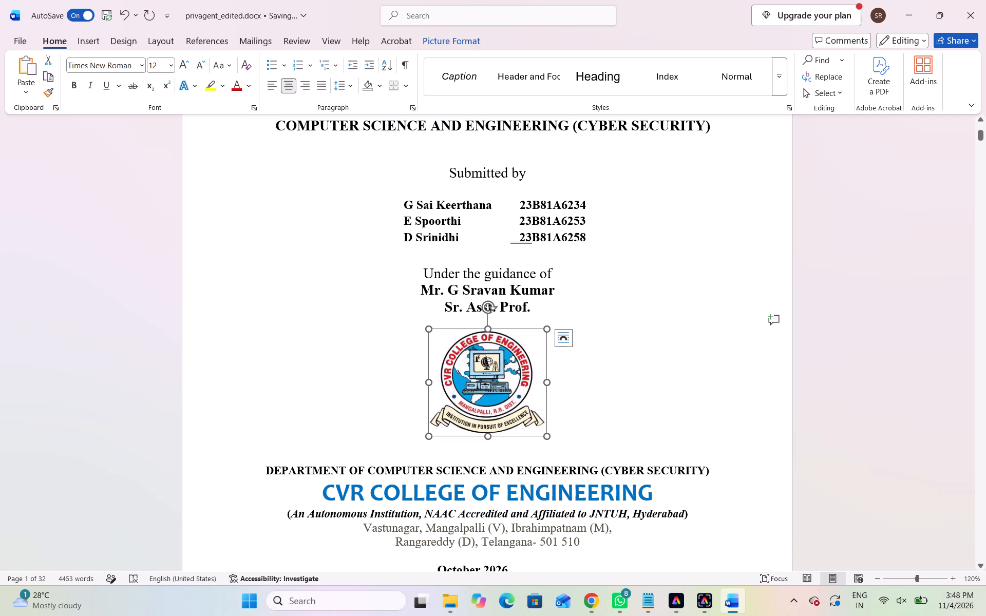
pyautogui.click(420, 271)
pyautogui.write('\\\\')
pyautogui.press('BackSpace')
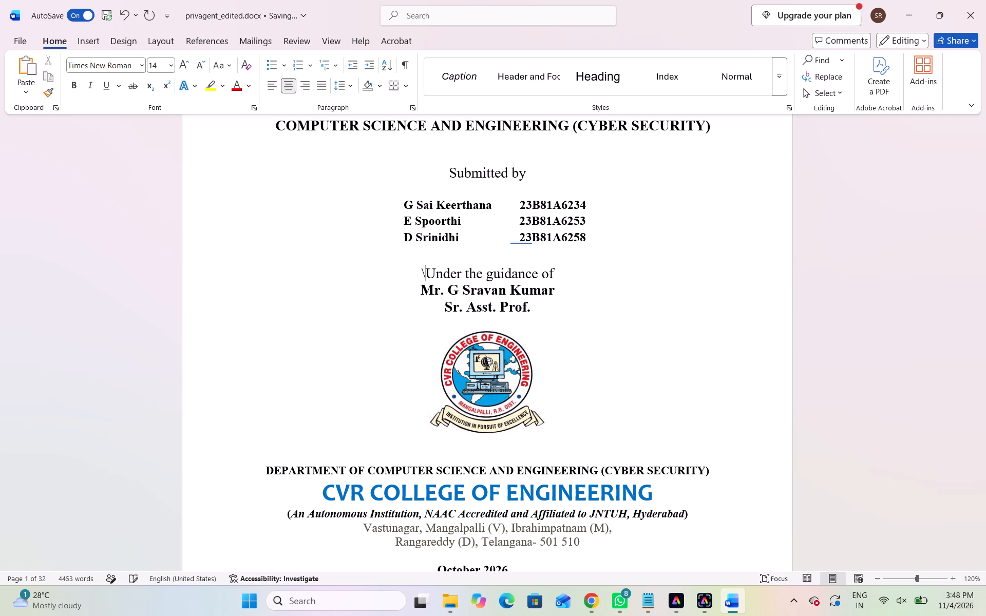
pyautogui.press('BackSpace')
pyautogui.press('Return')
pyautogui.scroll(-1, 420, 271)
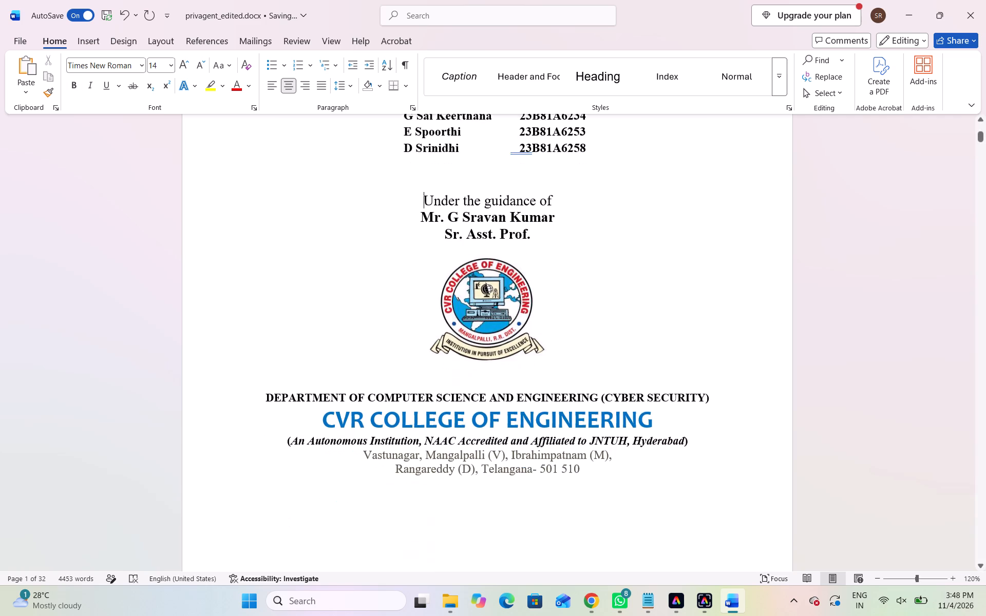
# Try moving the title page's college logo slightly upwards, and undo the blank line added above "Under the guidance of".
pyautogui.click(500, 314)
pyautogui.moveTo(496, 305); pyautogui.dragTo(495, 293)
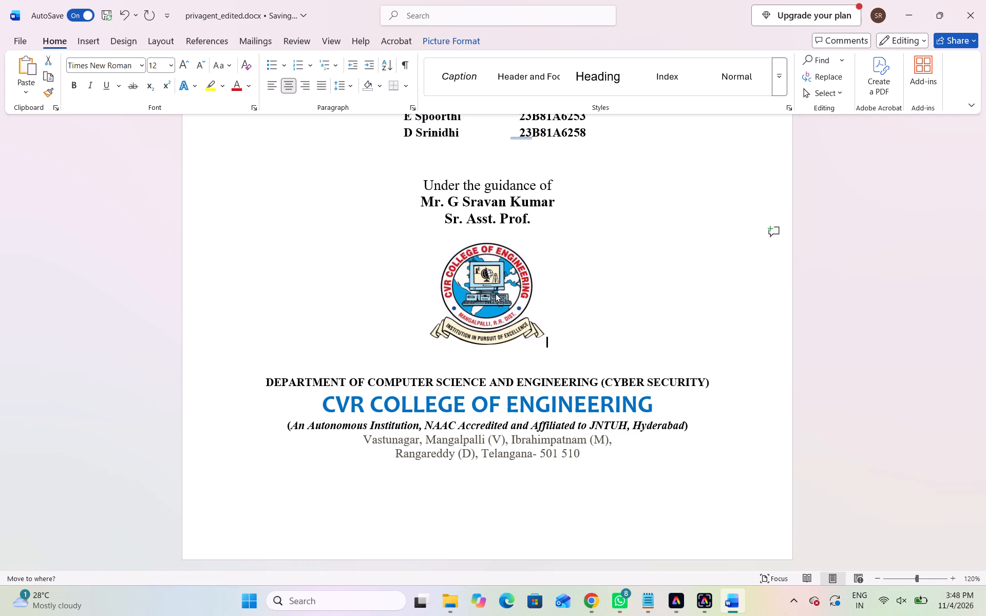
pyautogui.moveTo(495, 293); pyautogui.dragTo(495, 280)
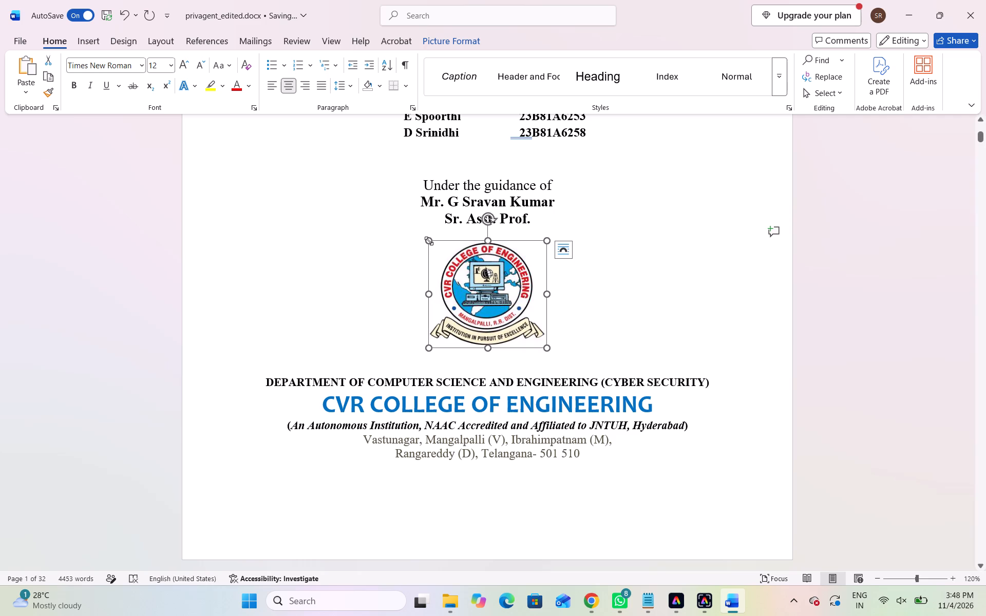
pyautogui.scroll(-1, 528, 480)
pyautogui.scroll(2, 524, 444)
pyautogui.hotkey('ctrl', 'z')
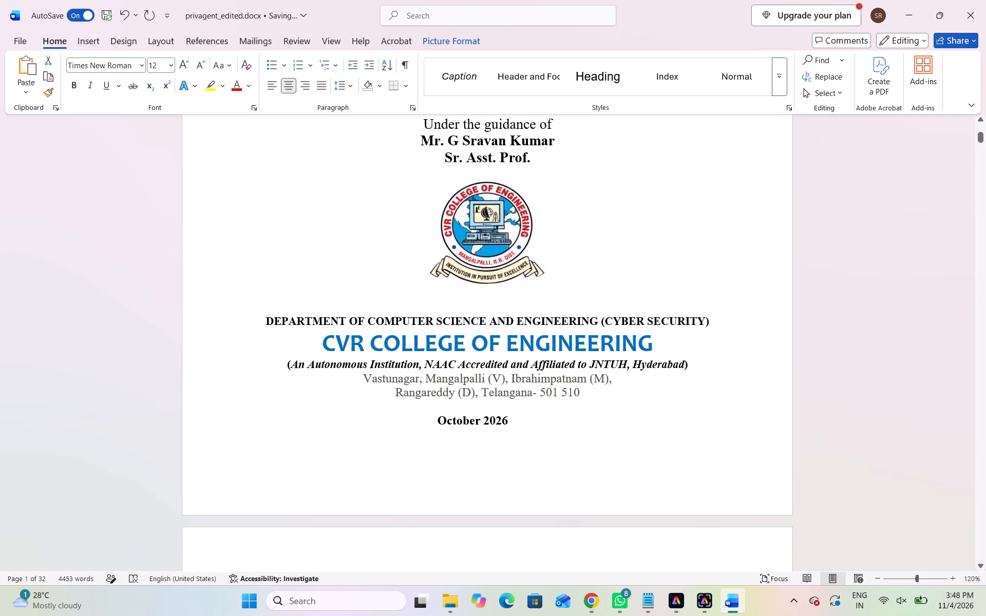
# Check the title page's spacing and page fit, and look over the certificate page.
pyautogui.scroll(2, 516, 468)
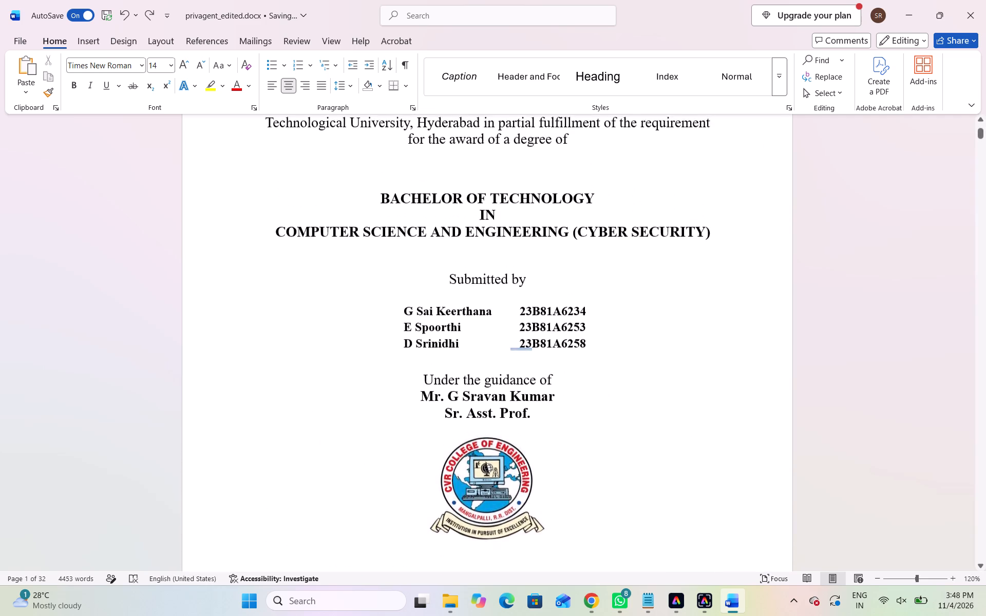
pyautogui.scroll(2, 516, 468)
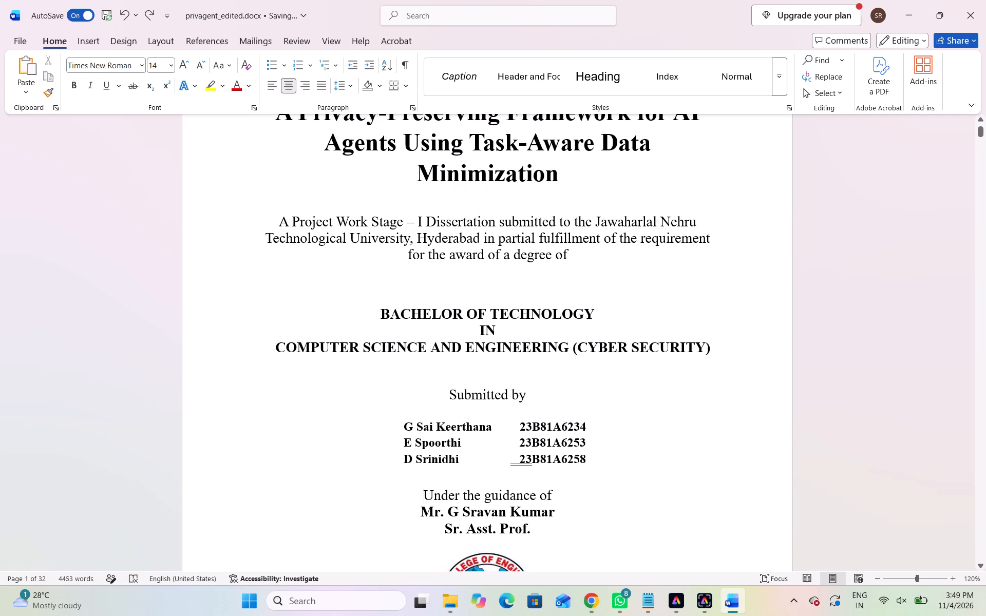
pyautogui.scroll(1, 516, 468)
pyautogui.scroll(-1, 557, 420)
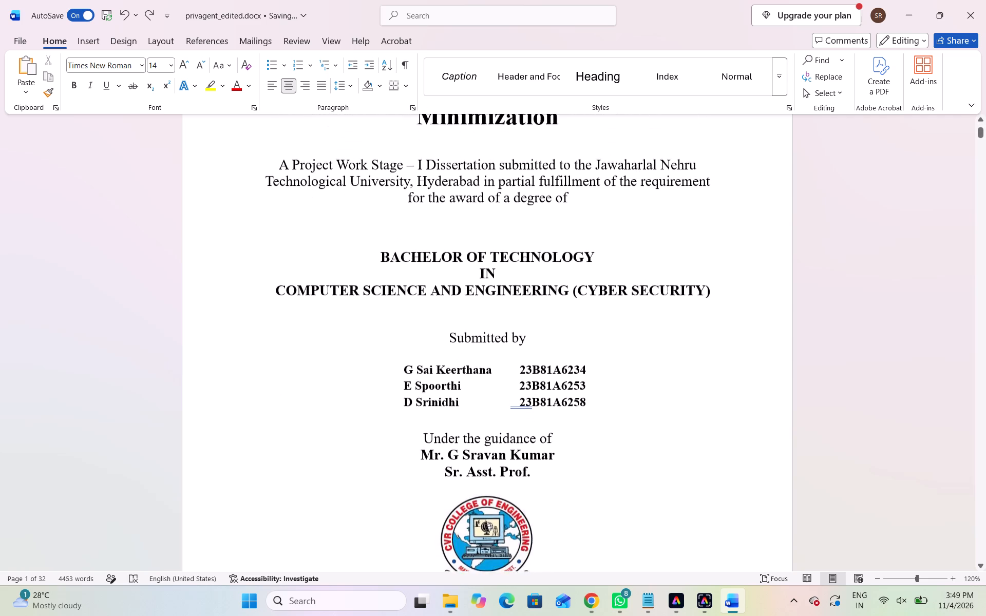
pyautogui.scroll(-2, 557, 420)
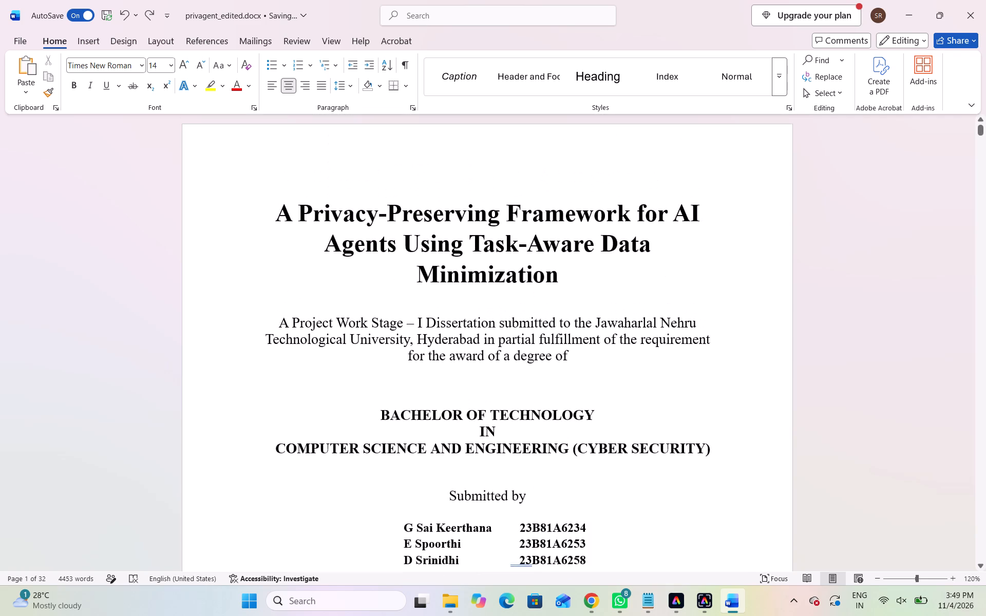
pyautogui.scroll(-1, 539, 450)
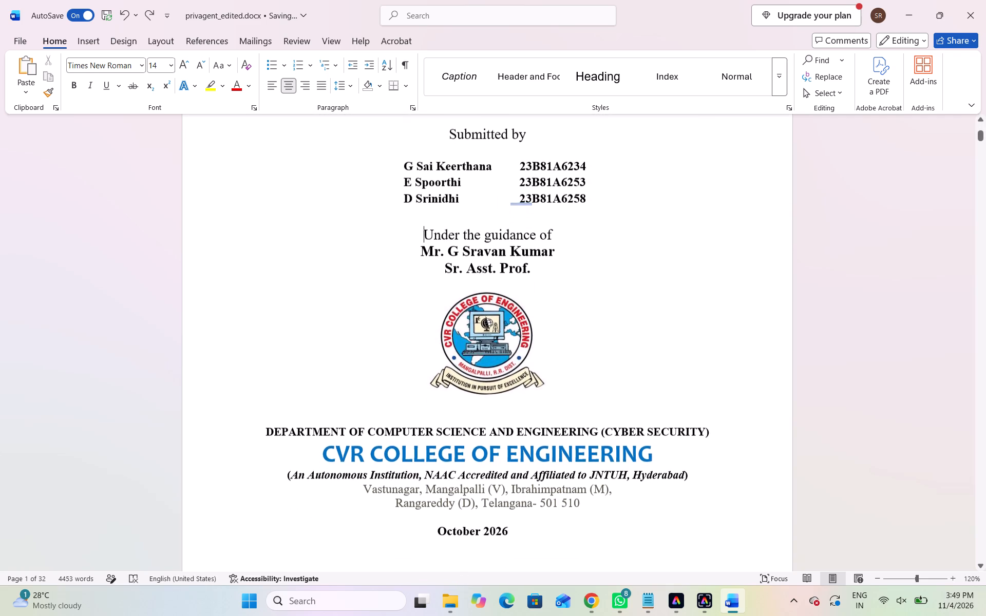
pyautogui.scroll(-2, 539, 450)
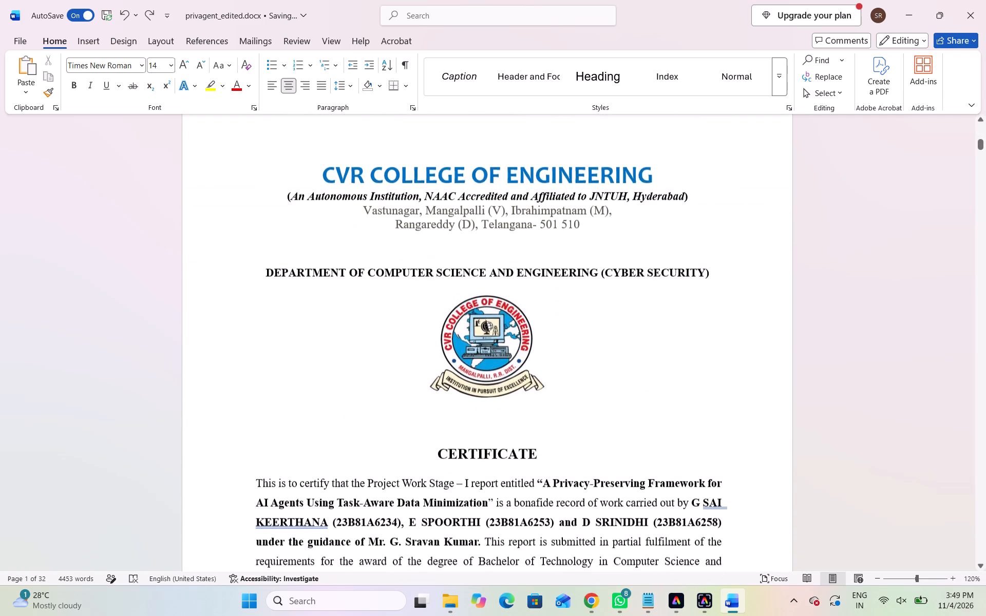
pyautogui.scroll(-3, 539, 450)
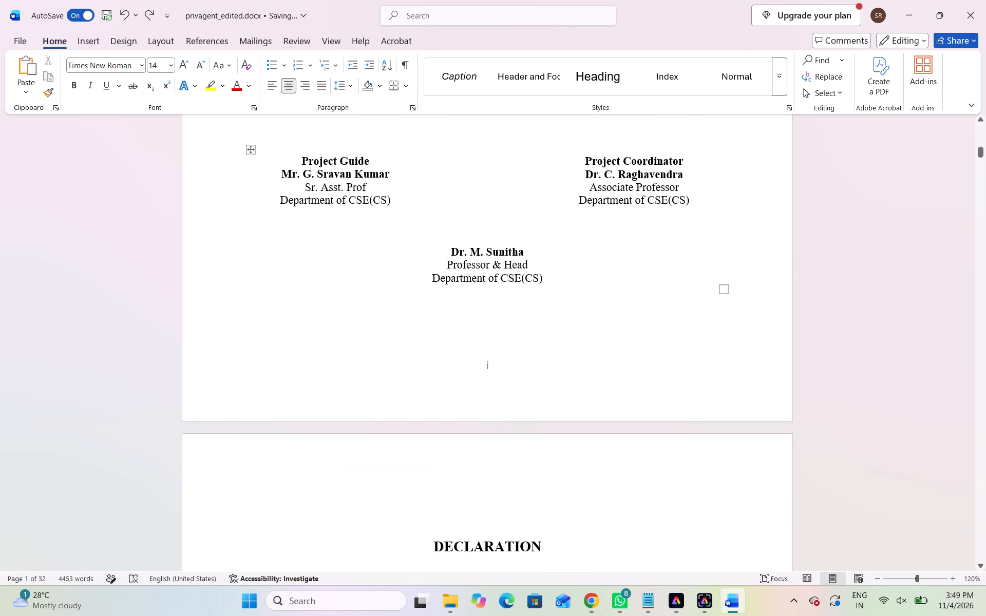
# Remove the bold formatting from "under the guidance of" in the certificate paragraph.
pyautogui.scroll(2, 539, 450)
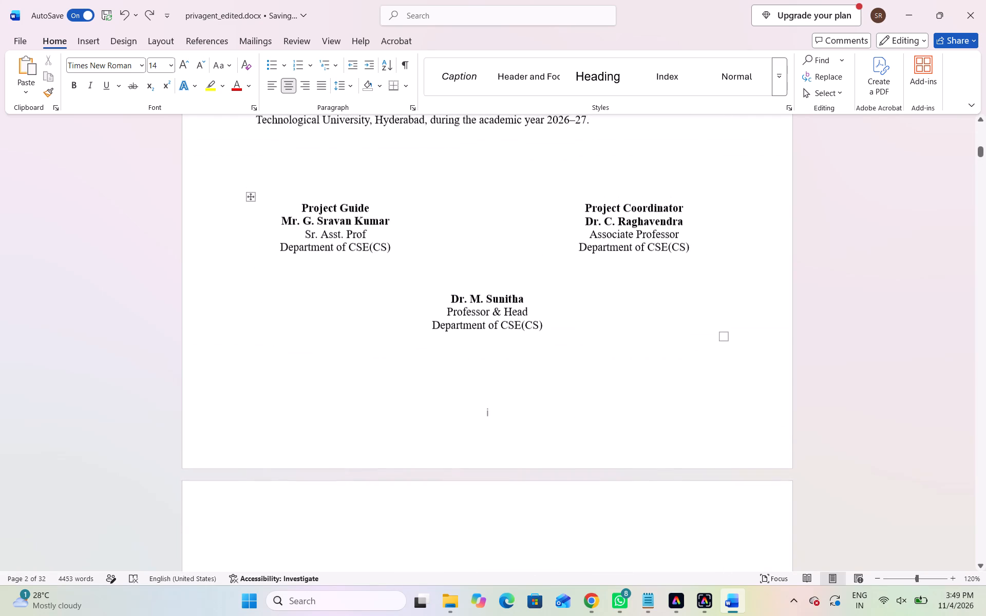
pyautogui.scroll(1, 439, 322)
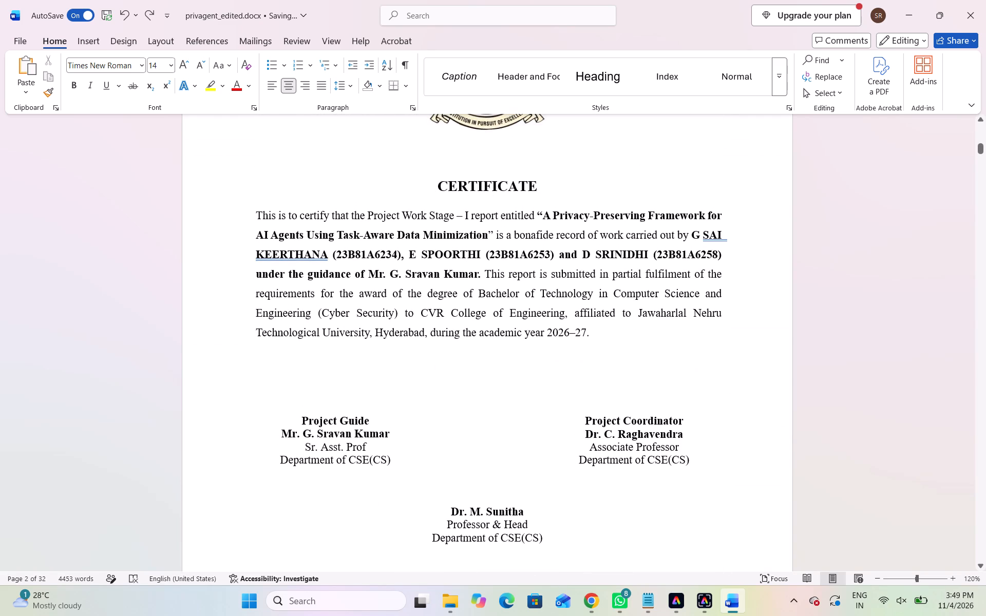
pyautogui.moveTo(367, 274); pyautogui.dragTo(262, 277)
pyautogui.click(262, 277)
pyautogui.moveTo(363, 270); pyautogui.dragTo(282, 276)
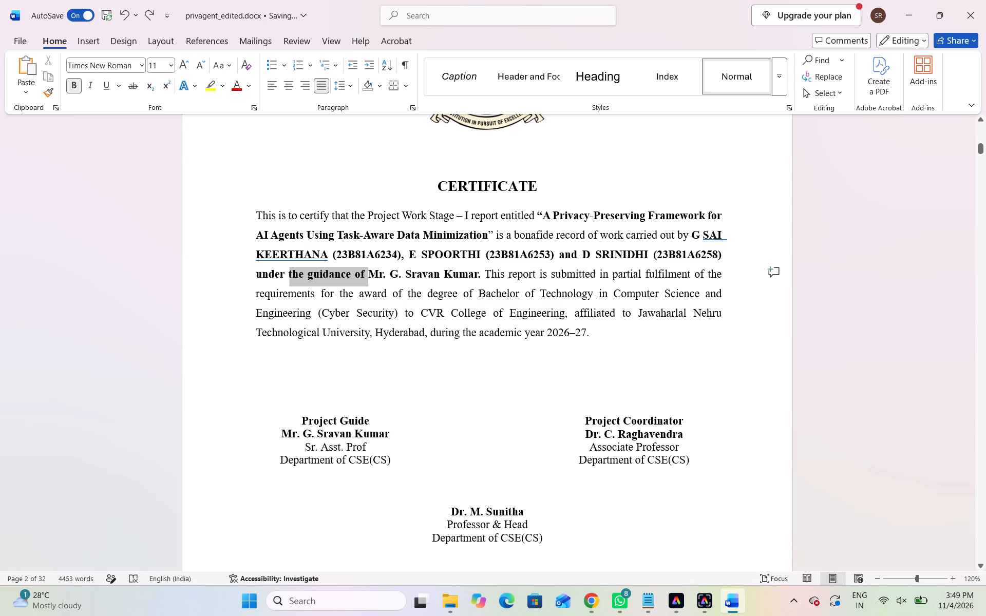
pyautogui.moveTo(282, 276); pyautogui.dragTo(270, 273)
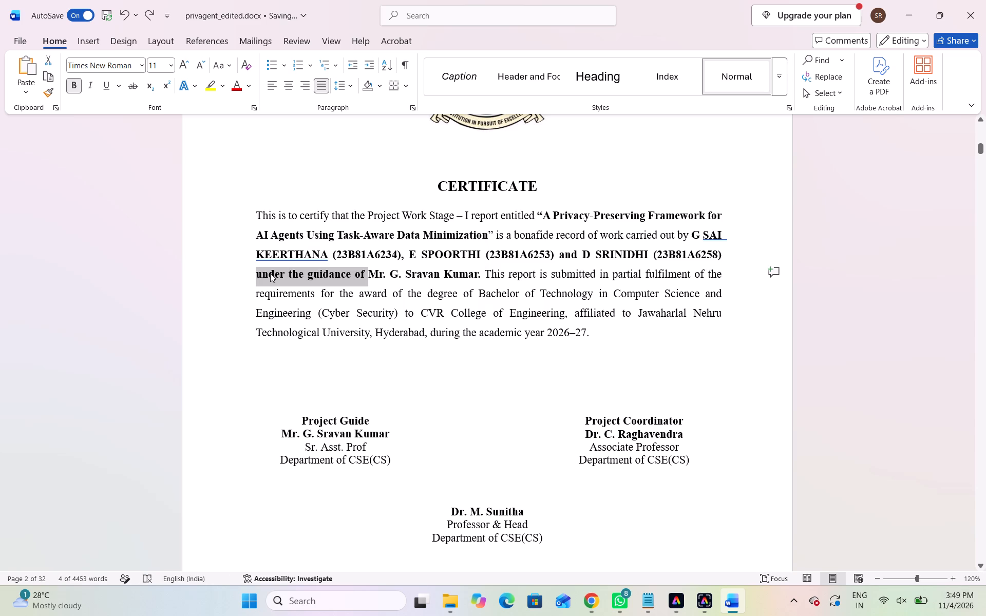
pyautogui.hotkey('ctrl', 'b')
pyautogui.click(378, 371)
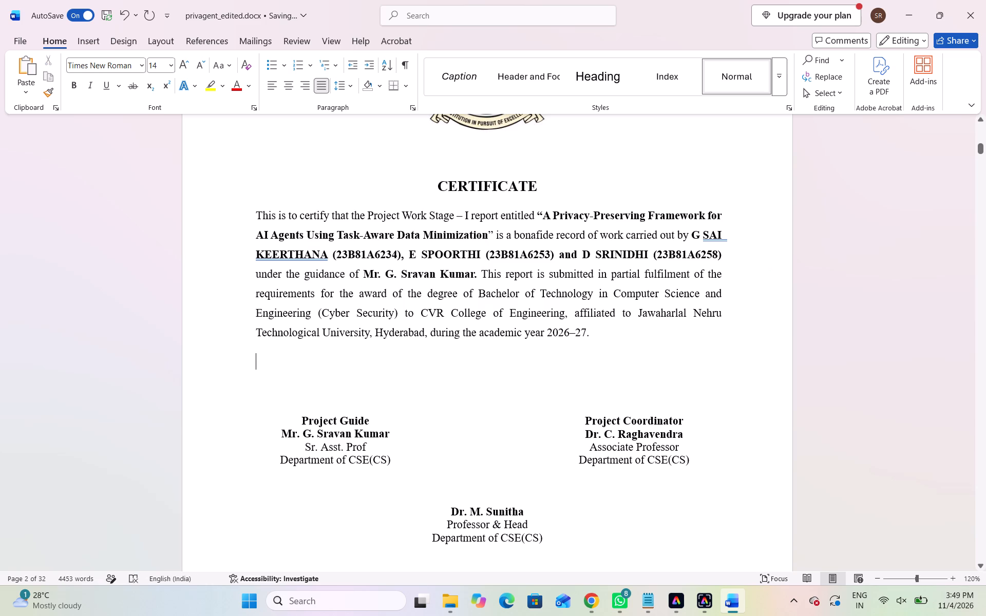
# Review the declaration and acknowledgement pages for content and consistent formatting.
pyautogui.scroll(-4, 452, 384)
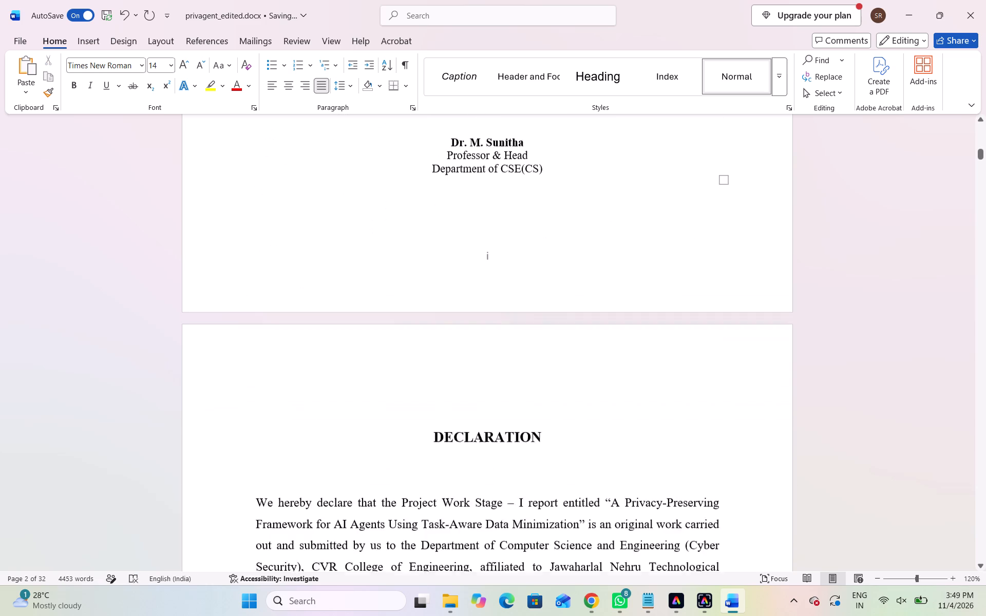
pyautogui.scroll(-7, 452, 384)
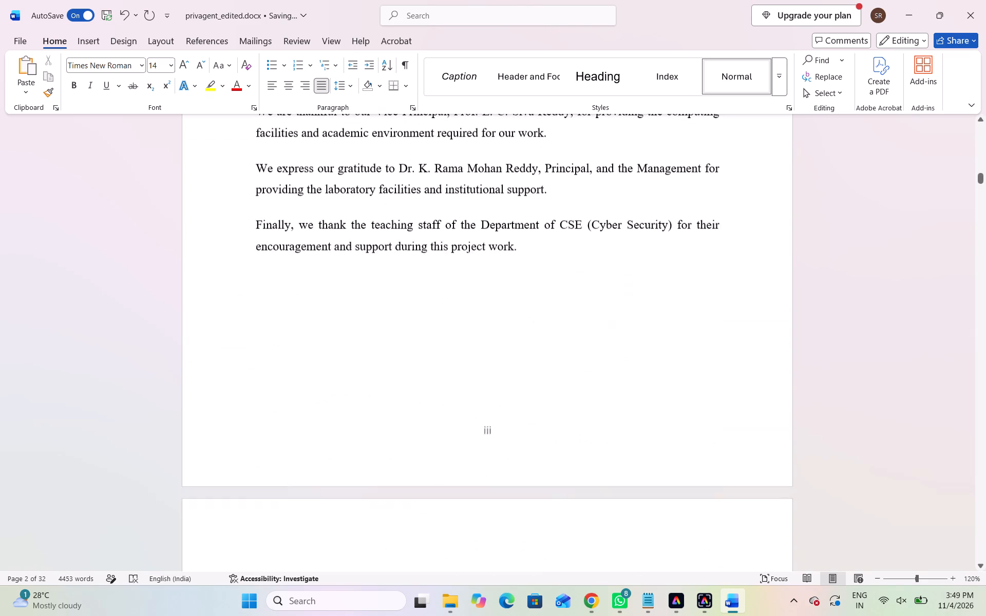
pyautogui.scroll(-2, 452, 384)
pyautogui.scroll(3, 452, 384)
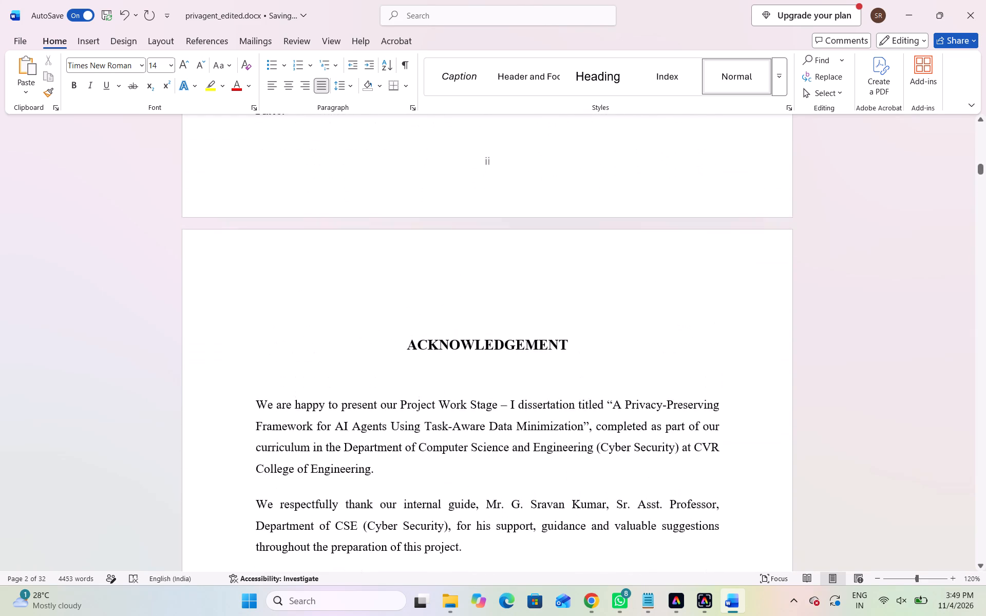
pyautogui.scroll(1, 452, 384)
pyautogui.scroll(-1, 482, 395)
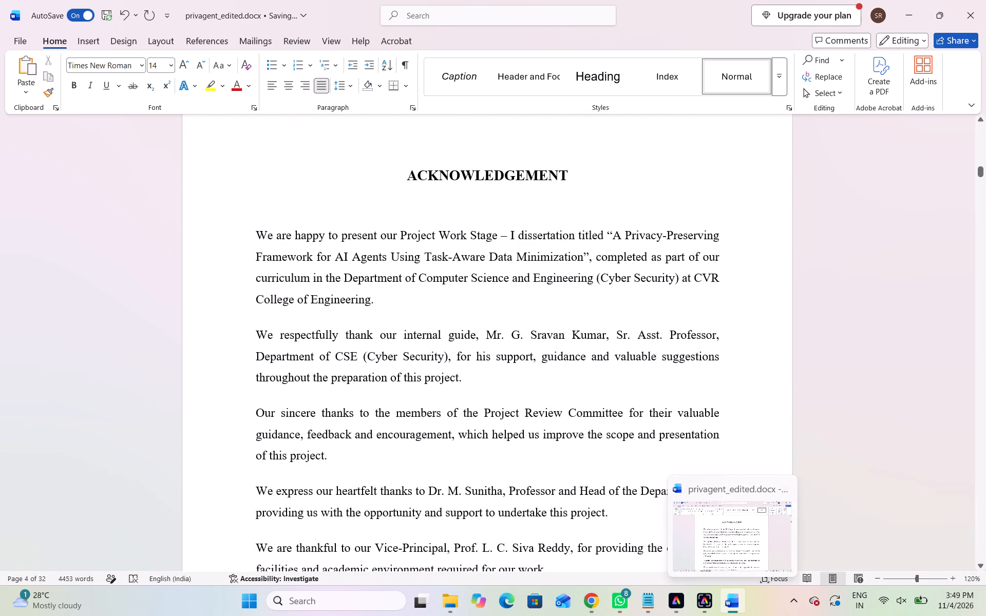
pyautogui.scroll(1, 619, 253)
pyautogui.scroll(-1, 619, 253)
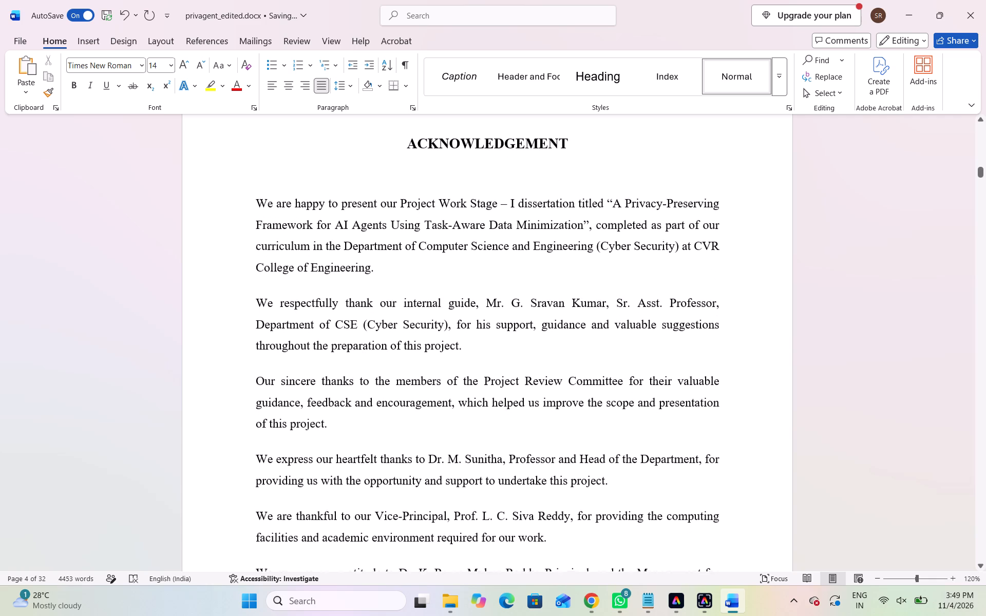
pyautogui.scroll(-1, 619, 253)
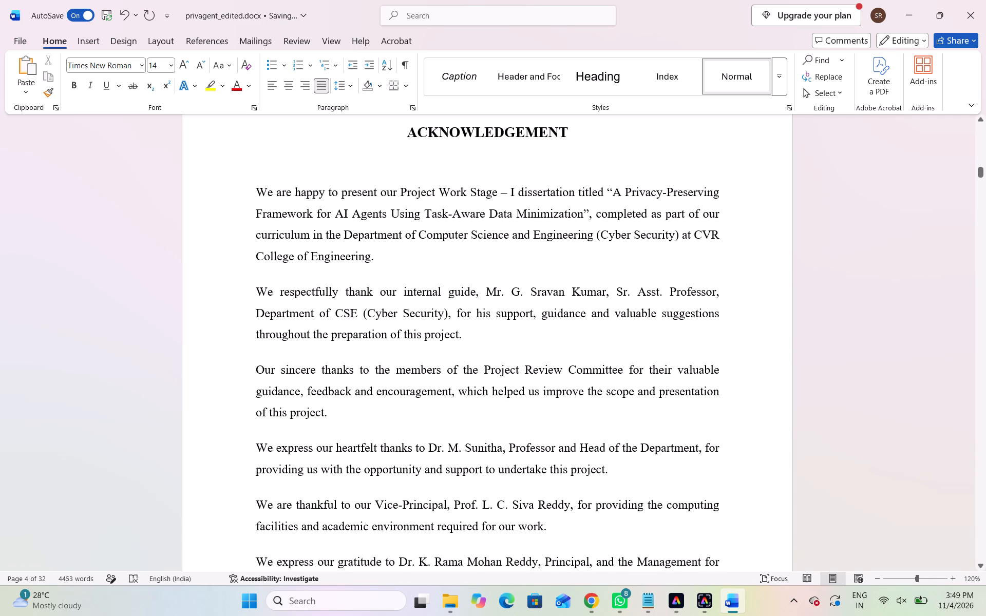
pyautogui.scroll(-1, 667, 323)
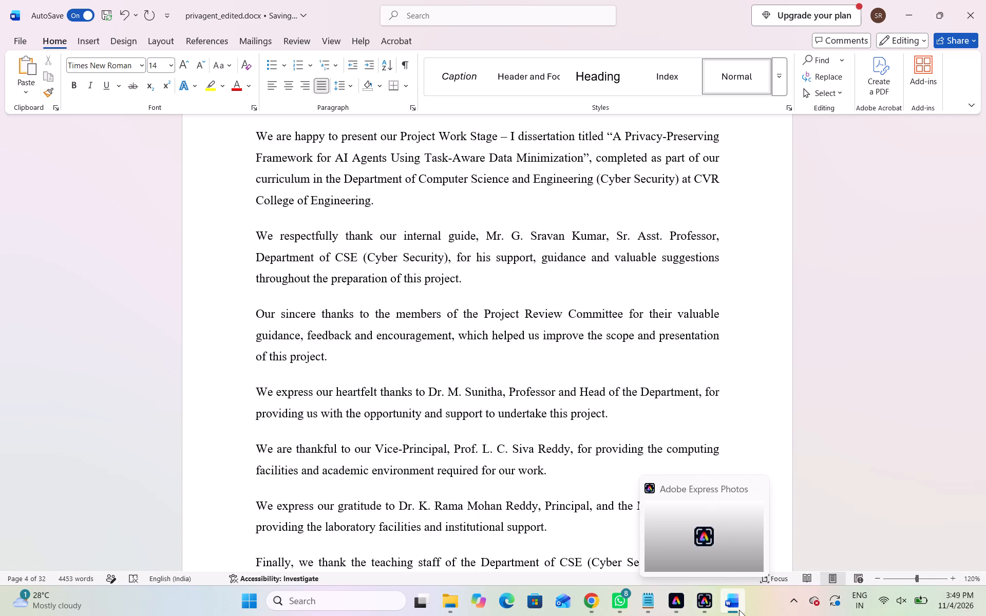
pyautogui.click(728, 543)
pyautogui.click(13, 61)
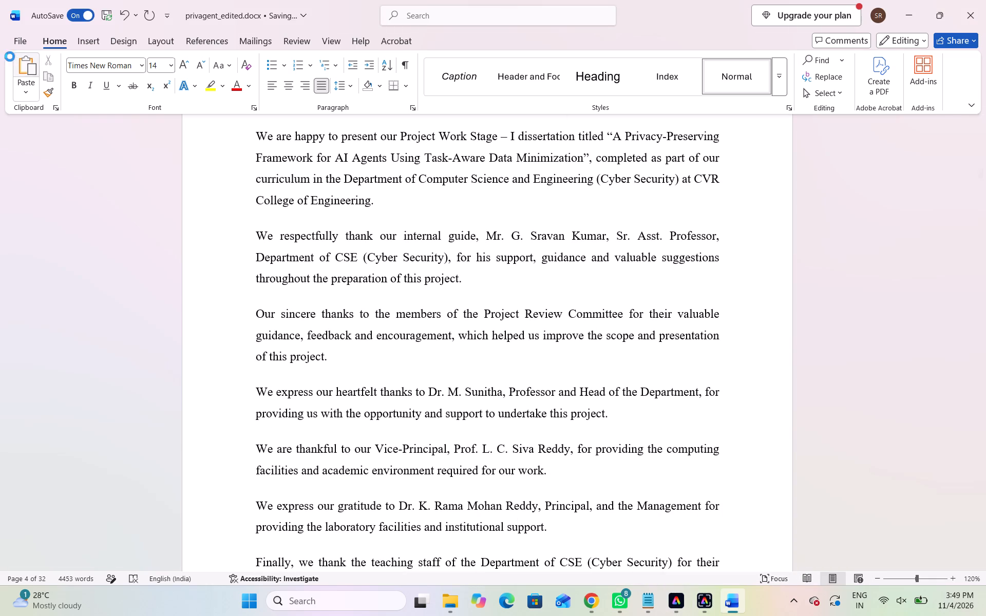
# Open the recent privagent_edited.docx copy stored under Desktop and look over its declaration, abstract, certificate and title pages.
pyautogui.click(16, 37)
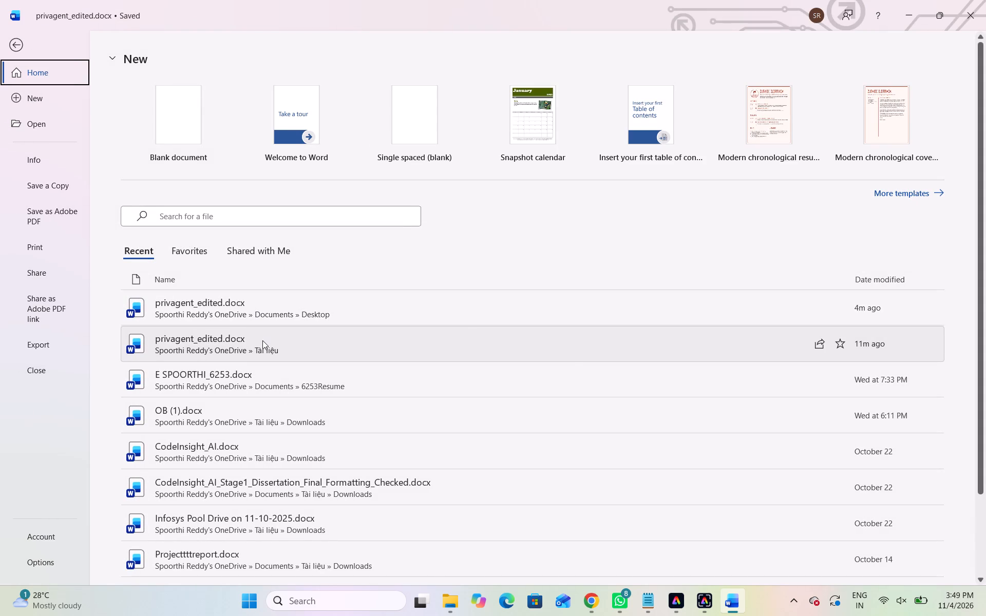
pyautogui.click(299, 301)
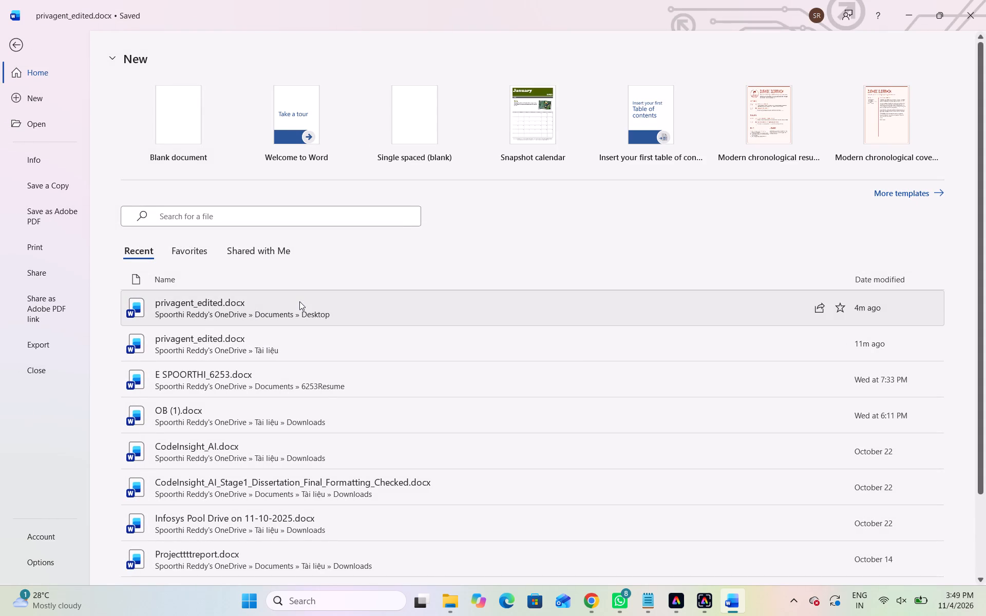
pyautogui.scroll(1, 410, 305)
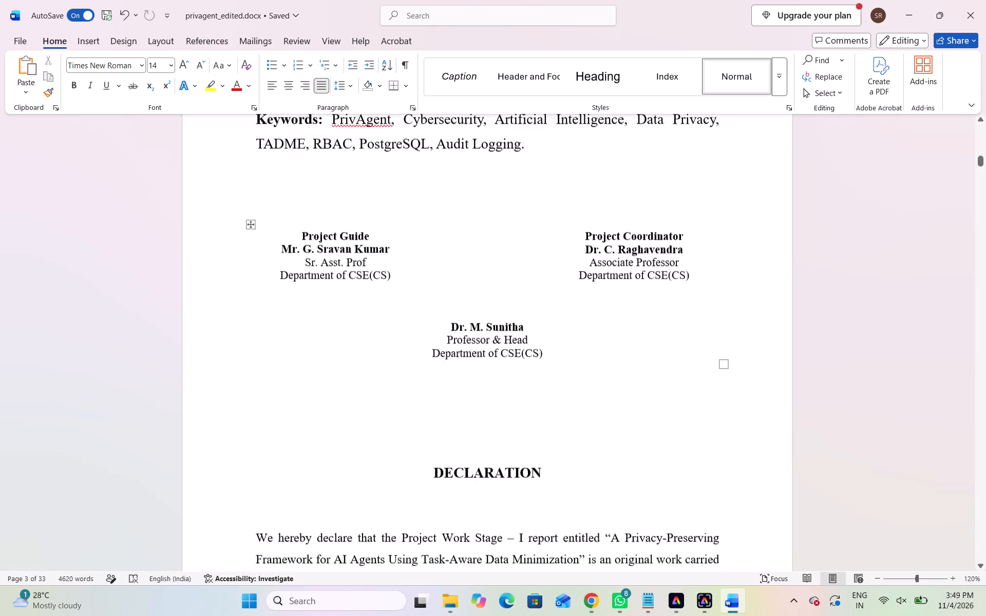
pyautogui.scroll(3, 410, 305)
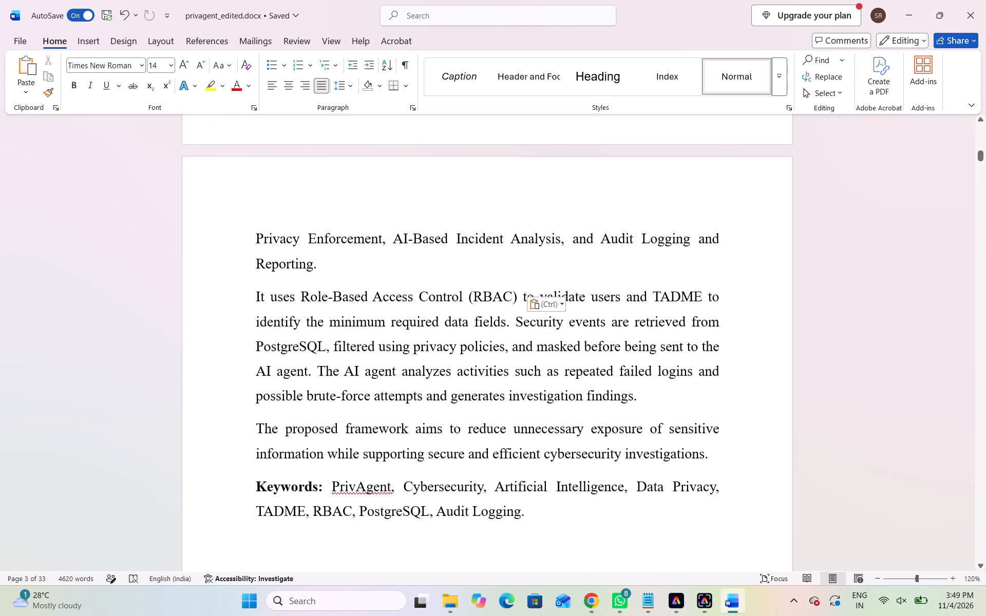
pyautogui.keyDown('ctrl'); pyautogui.scroll(-2, 410, 305); pyautogui.keyUp('ctrl')
pyautogui.scroll(10, 410, 305)
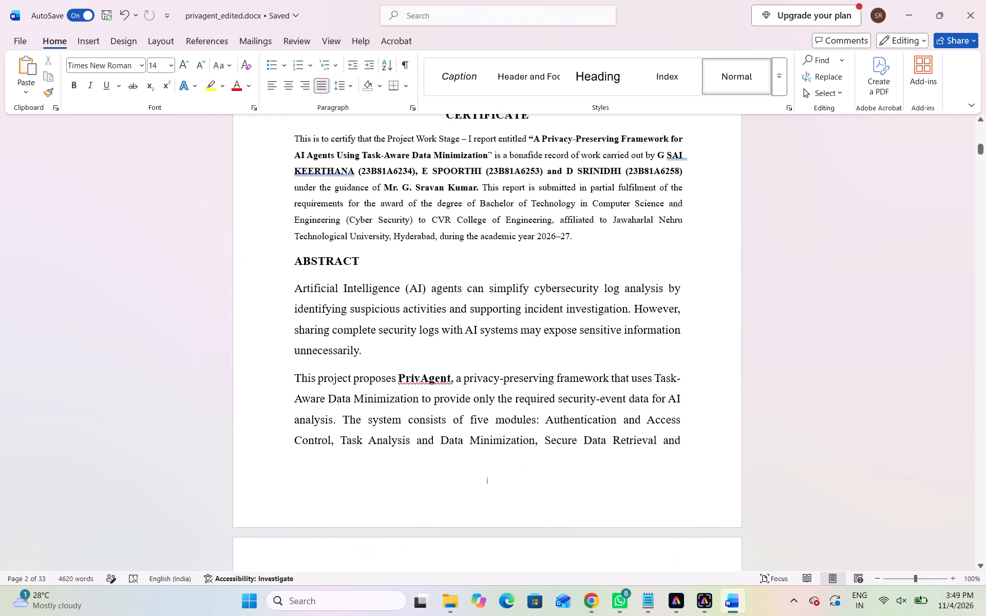
pyautogui.scroll(20, 410, 305)
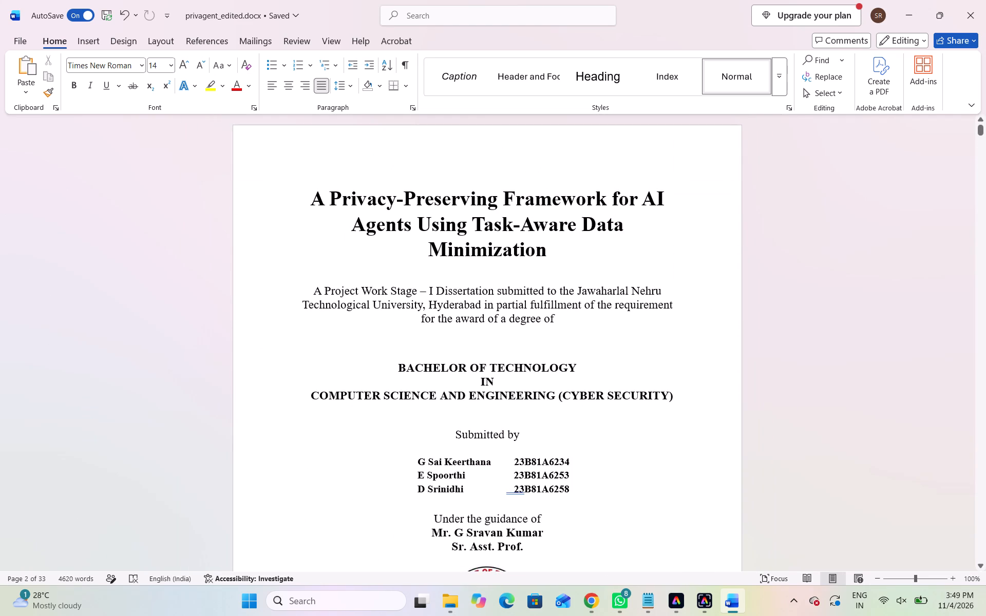
pyautogui.scroll(1, 410, 305)
# Close the open Word documents and return to the Major Project ChatGPT conversation in Chrome.
pyautogui.click(974, 10)
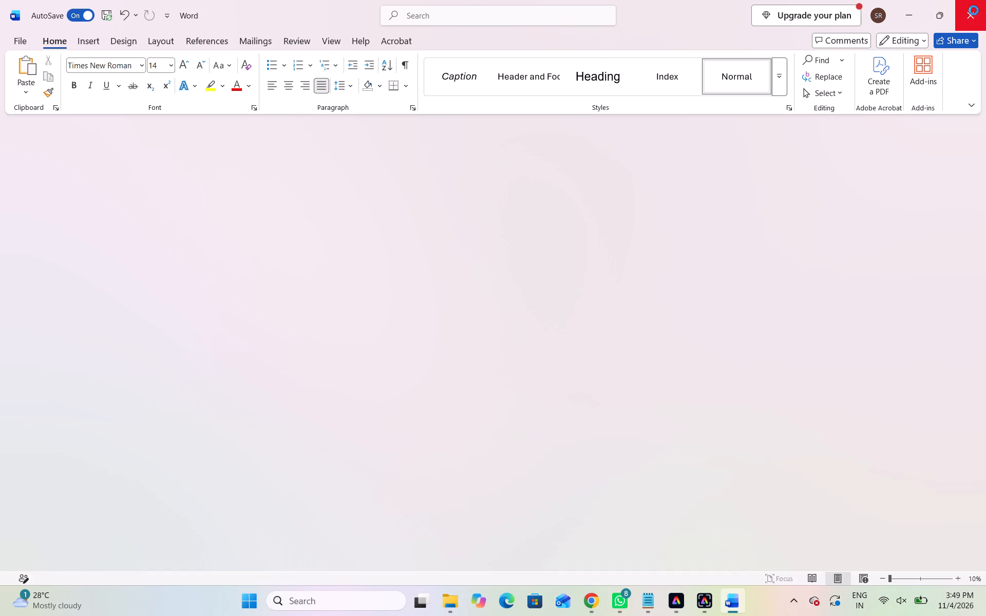
pyautogui.click(974, 10)
pyautogui.click(974, 10)
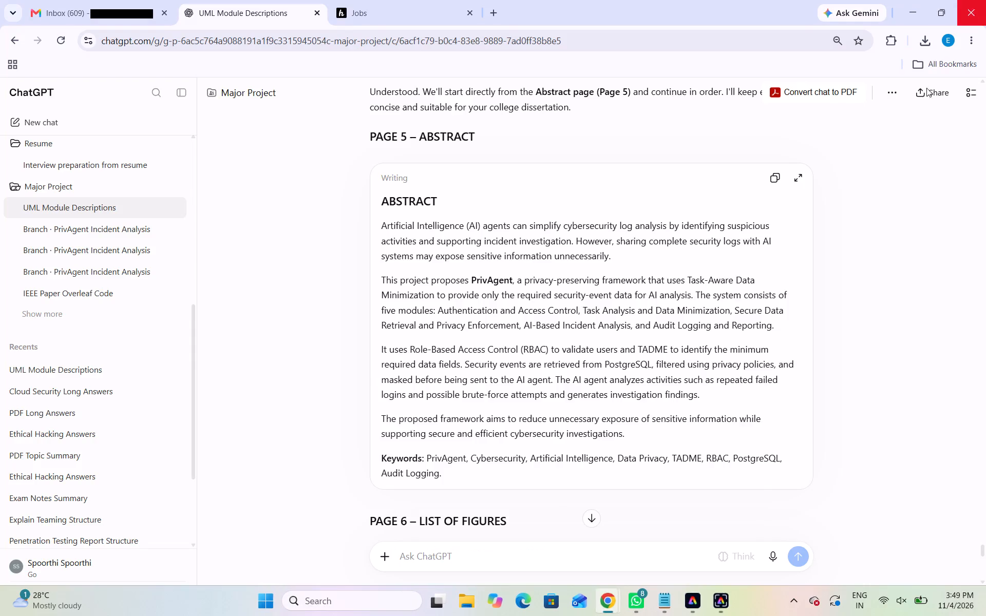
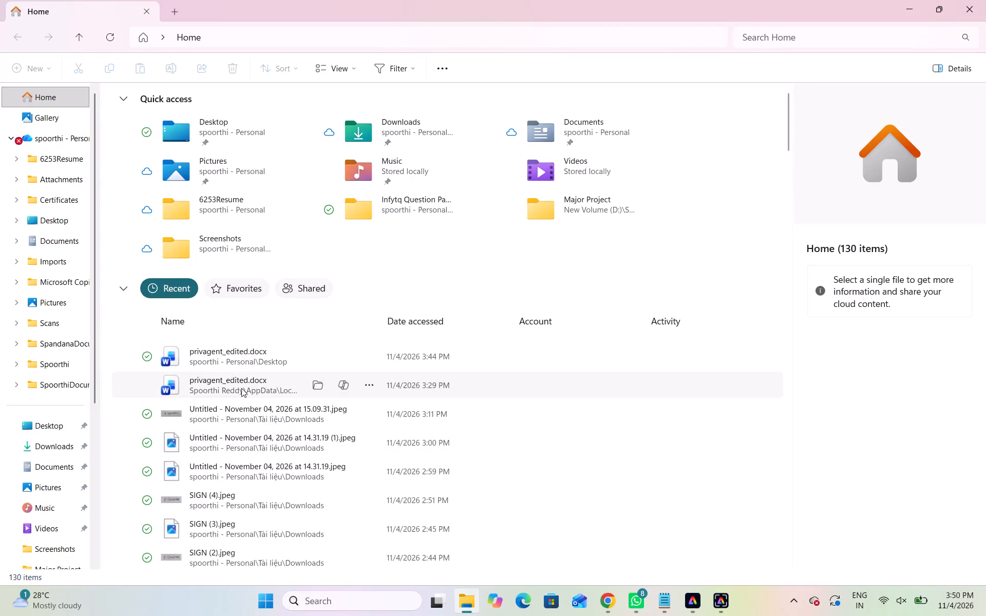
# Open the second most recent privagent_edited.docx entry among the recent files in File Explorer.
pyautogui.doubleClick(212, 378)
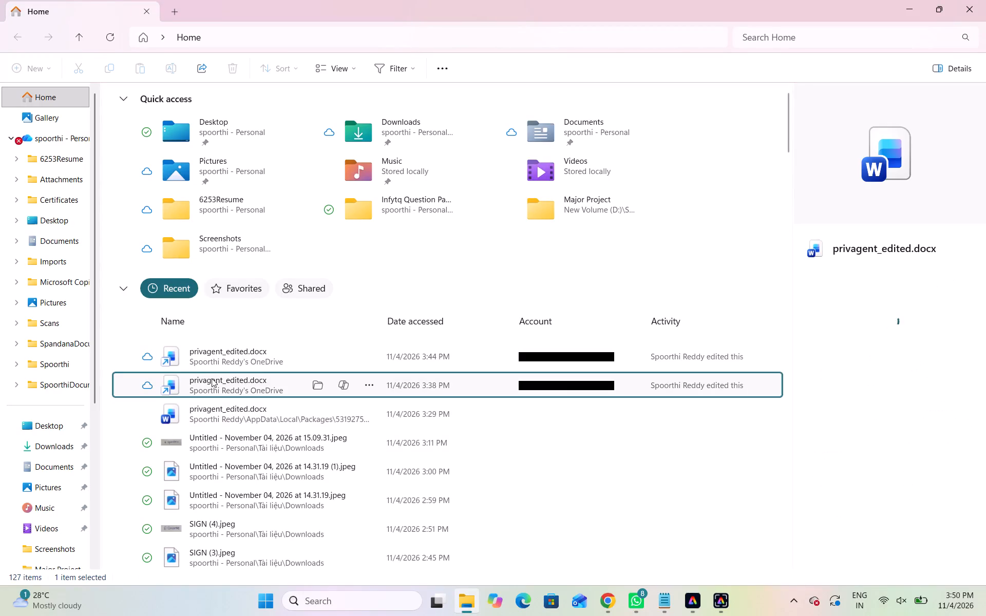